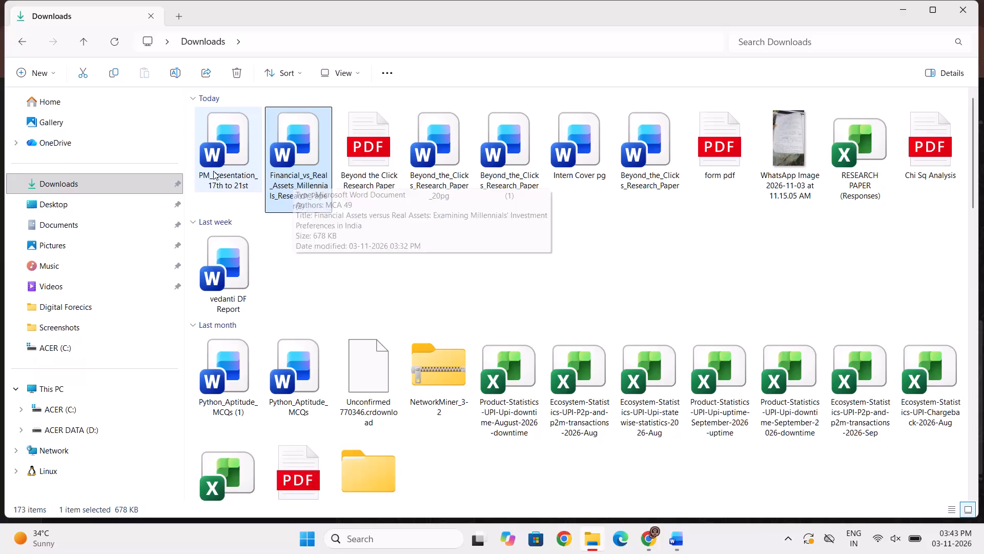
Delete the Word file "PM_Presentation_17th to 21st" from the Downloads folder.
click(217, 172)
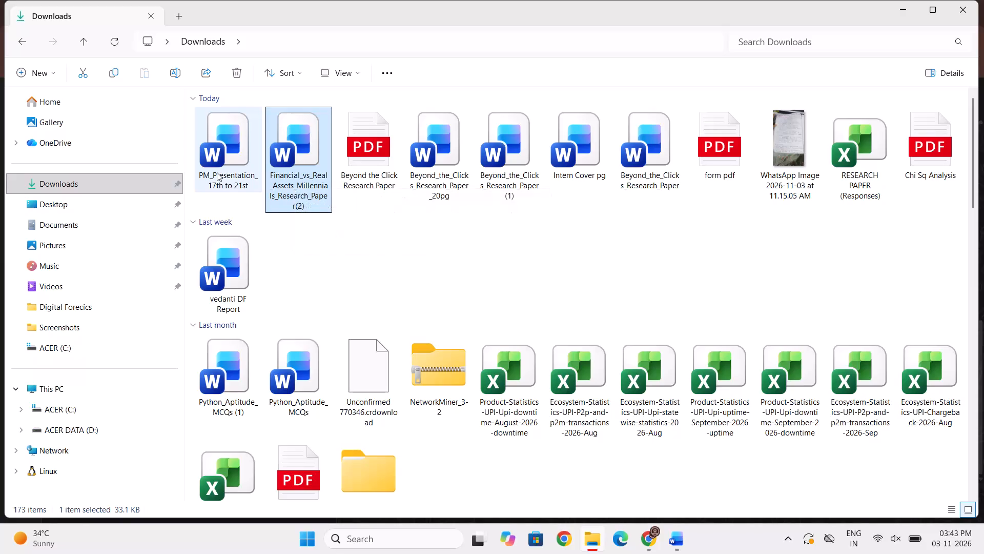
key(Delete)
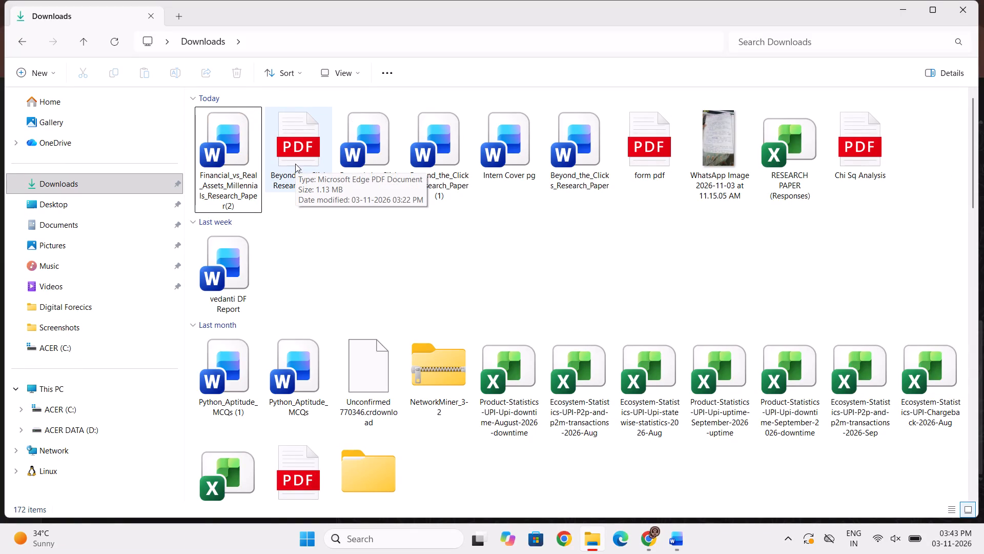
Open the PDF "Beyond the Click Research Paper" from Downloads and hide its table of contents pane.
double_click(295, 164)
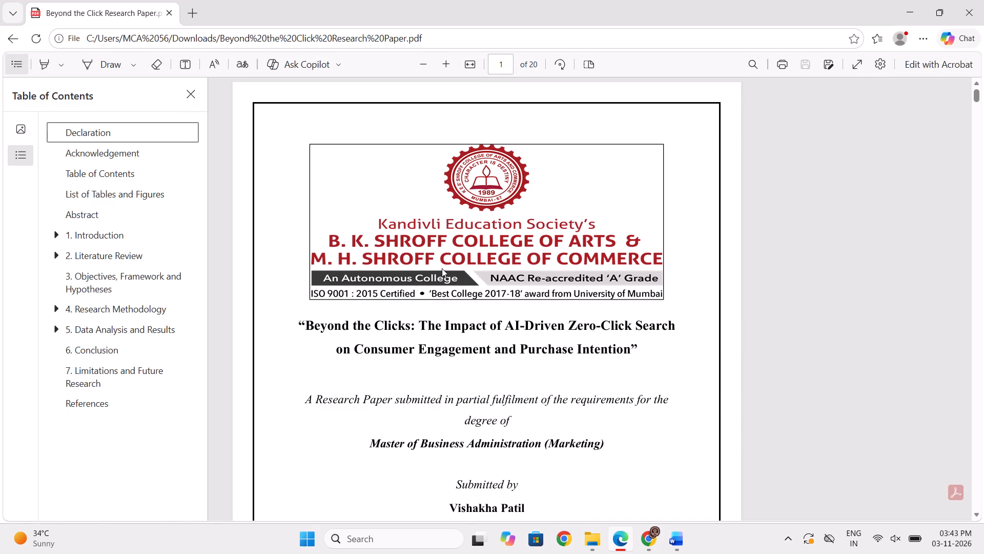
click(193, 102)
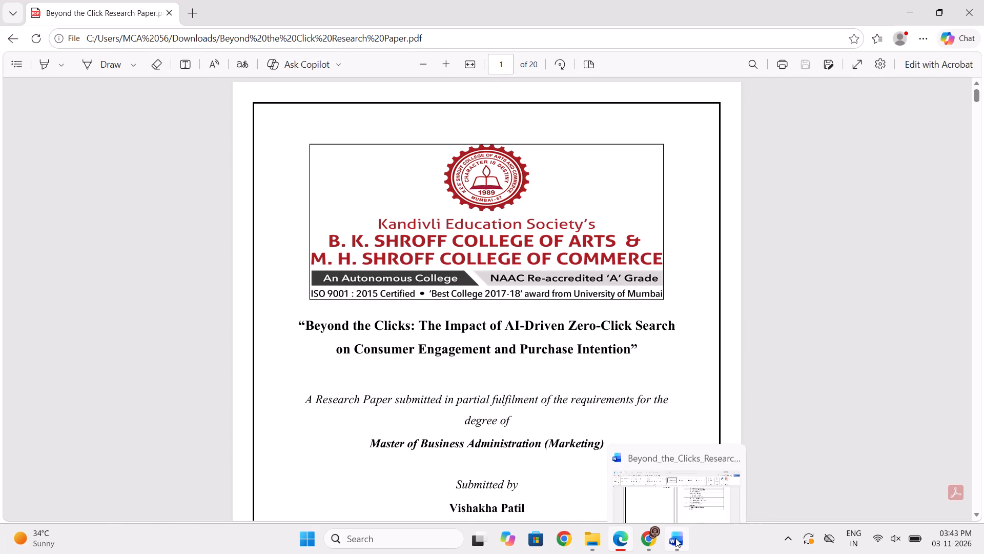
Switch to the Word document Beyond_the_Clicks_Research_Paper_20pg and place the cursor in the first line of the cover page title at 120% zoom.
click(670, 475)
scroll(715, 368, up, 7)
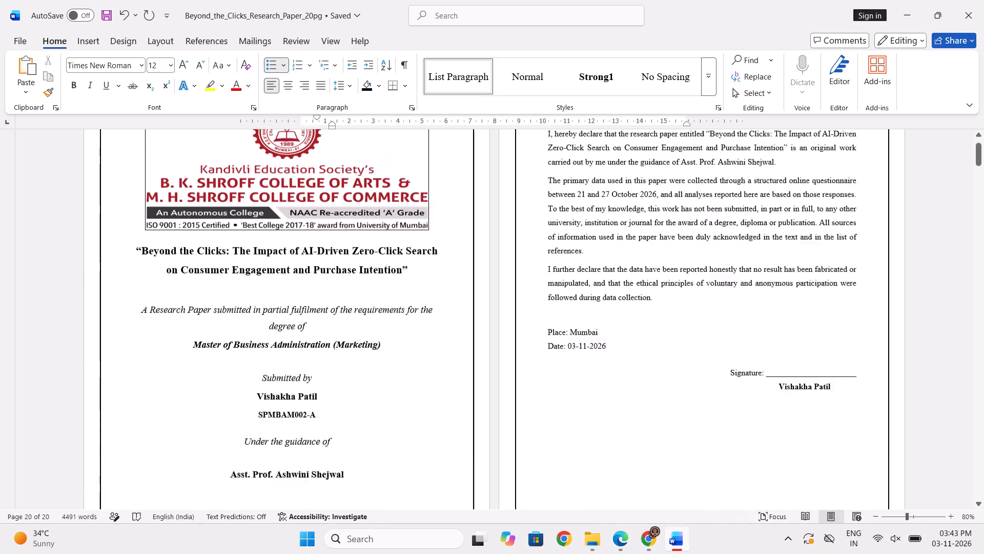
ctrl+scroll(715, 368, up, 6)
ctrl+scroll(715, 368, down, 1)
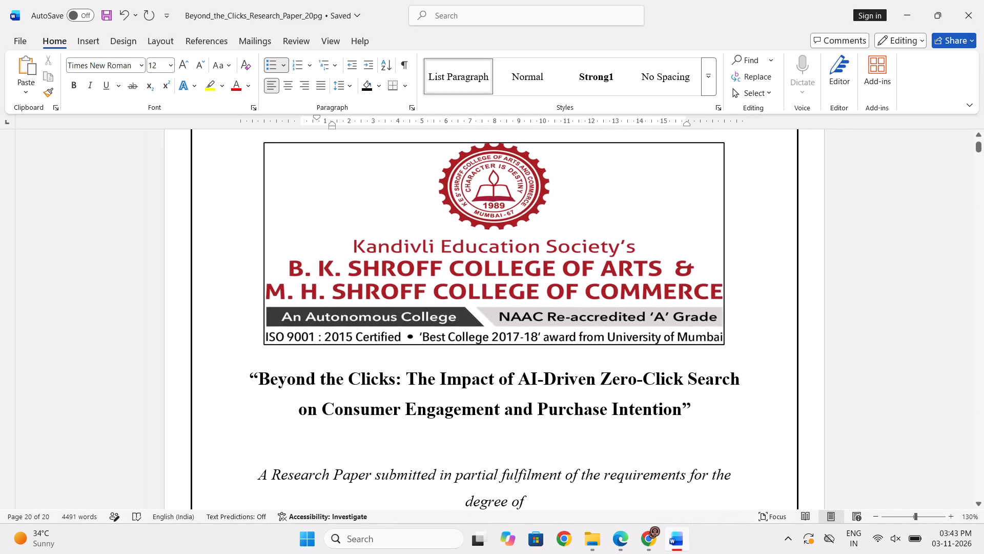
ctrl+scroll(715, 368, down, 1)
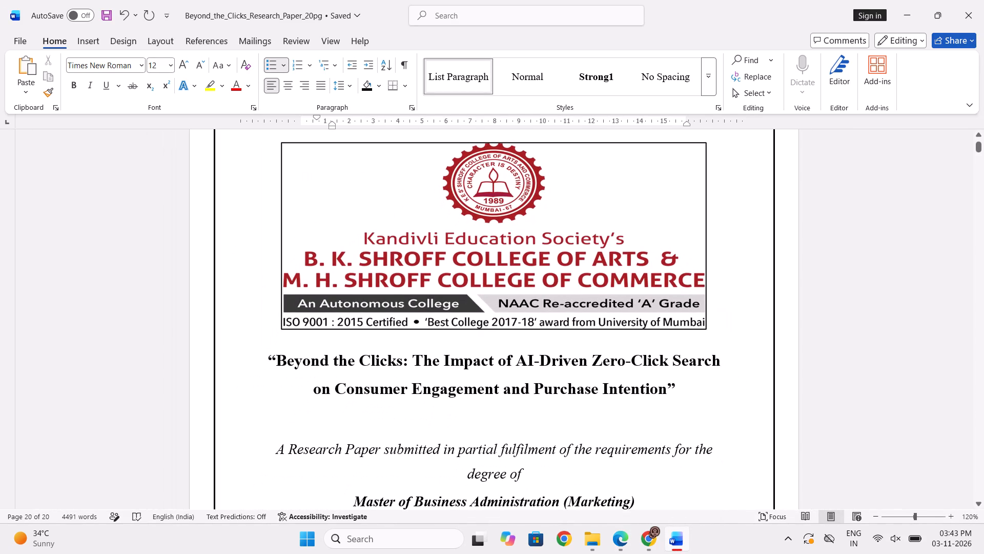
click(715, 368)
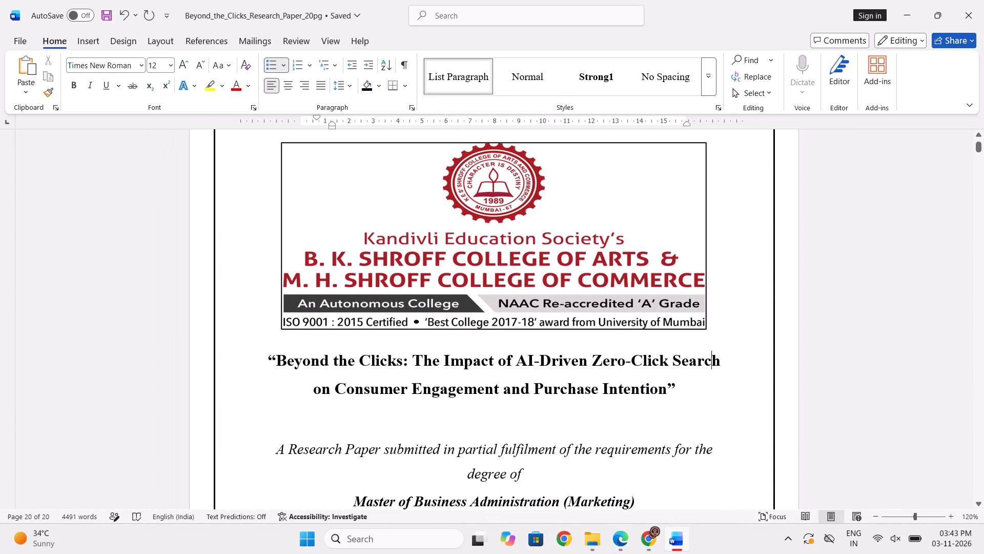
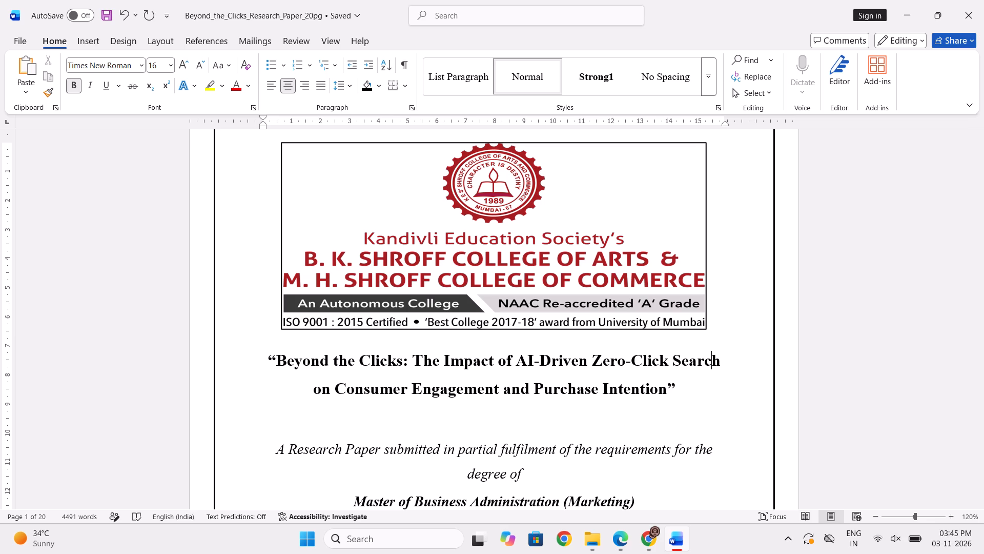
Review the cover page from the college banner down to the submission date.
scroll(849, 380, down, 2)
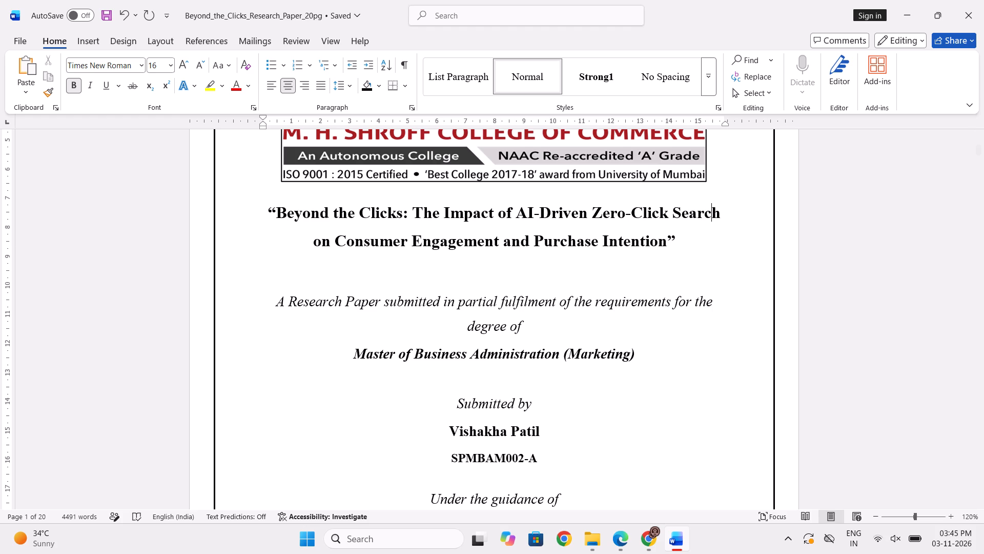
scroll(849, 380, down, 1)
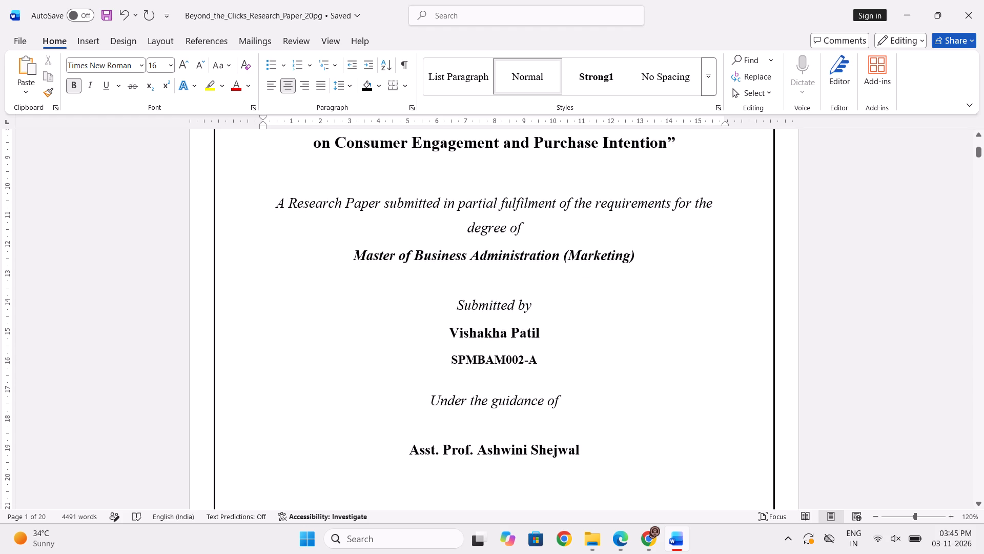
scroll(849, 380, down, 2)
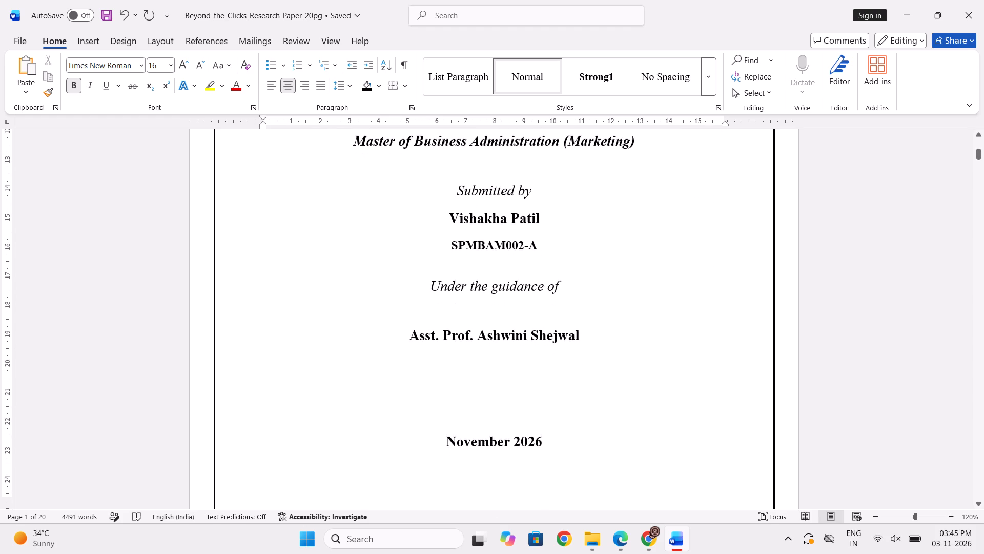
scroll(849, 380, up, 3)
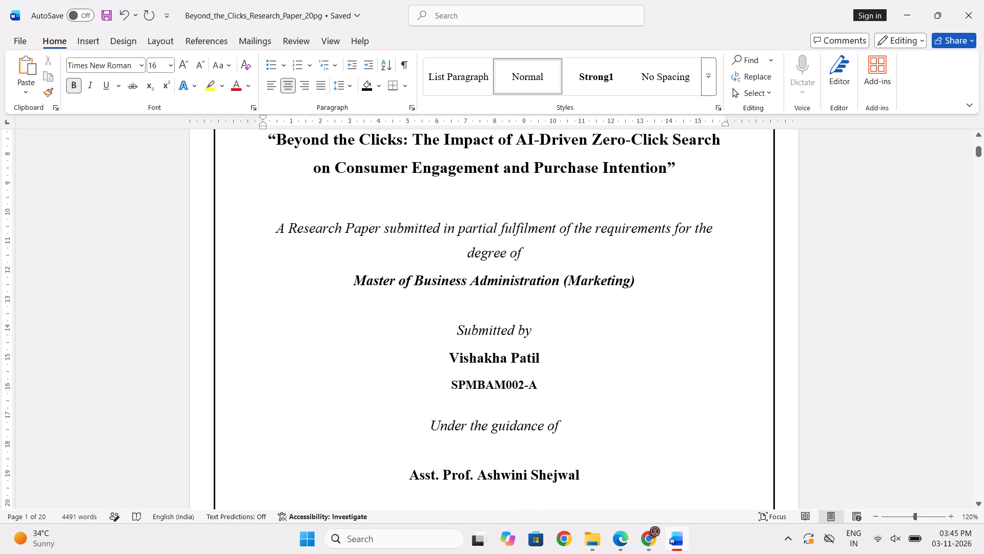
scroll(849, 380, down, 2)
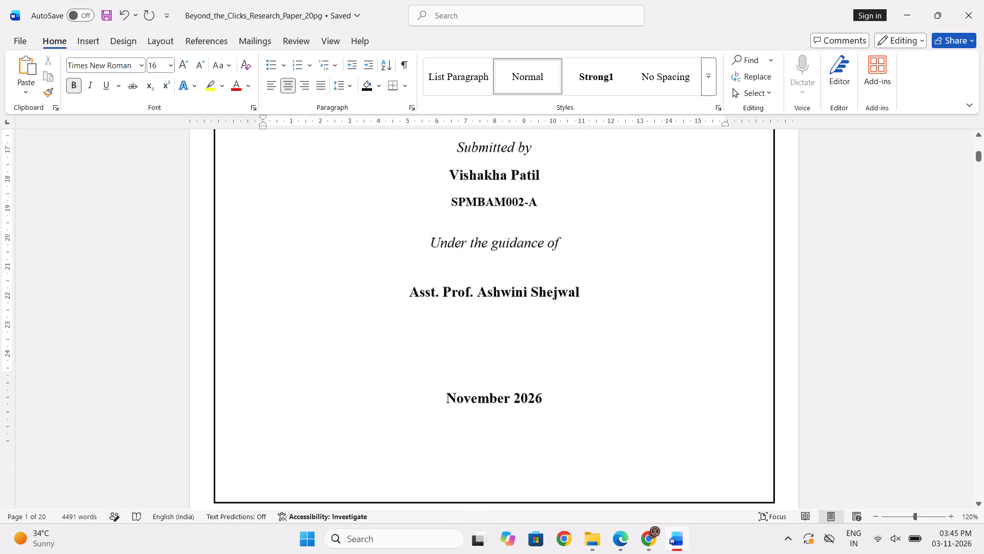
Review the front matter, covering the acknowledgement, table of contents, lists of tables and figures, and abstract.
scroll(849, 380, down, 6)
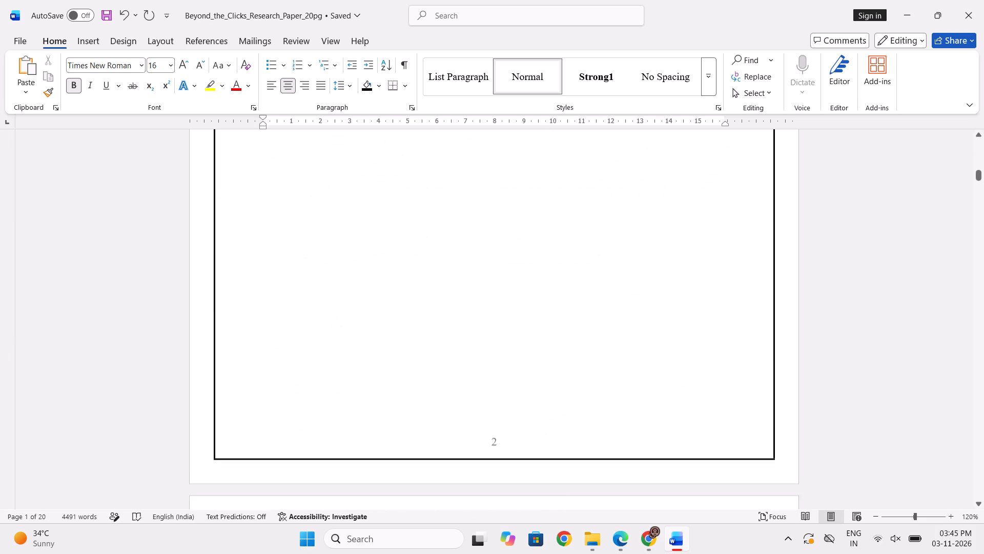
scroll(849, 380, down, 4)
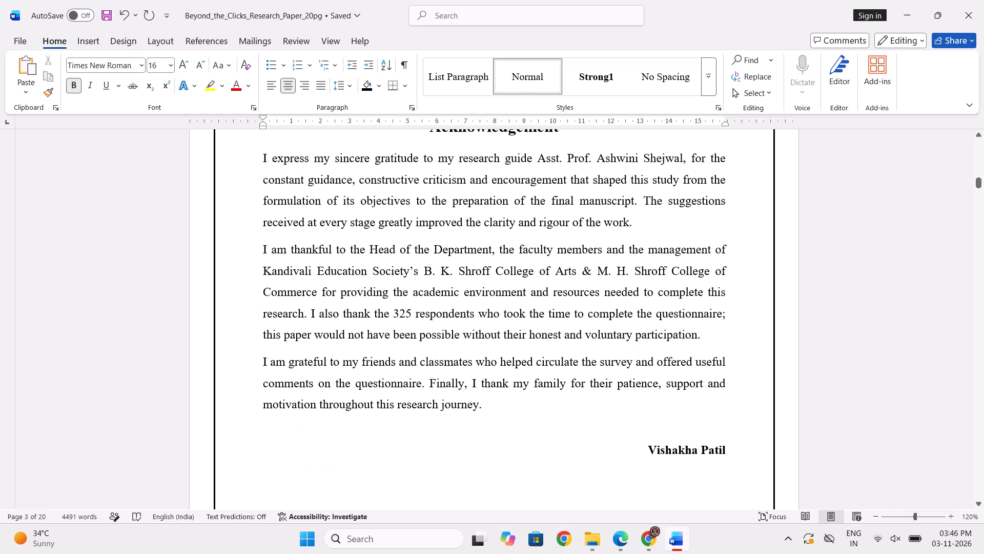
scroll(849, 380, down, 8)
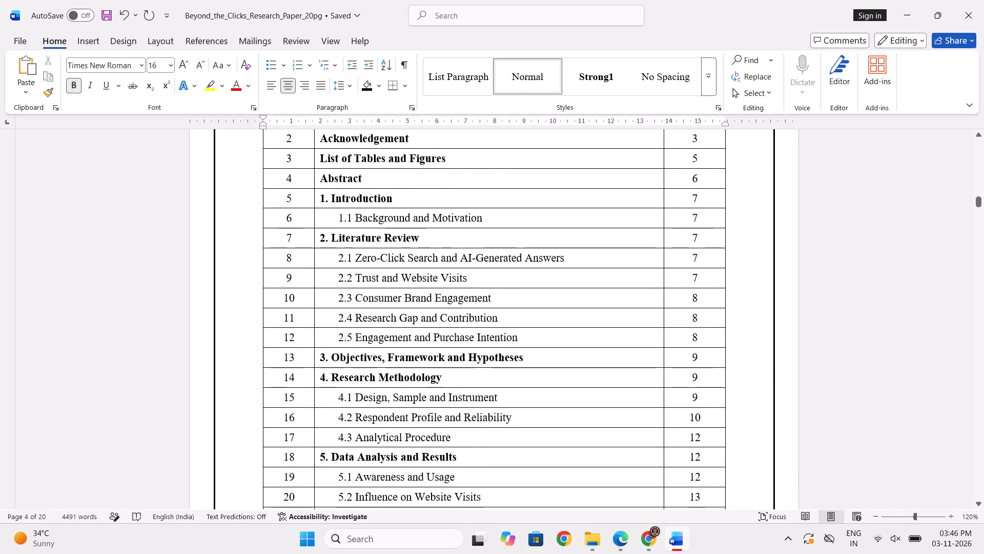
scroll(849, 380, down, 5)
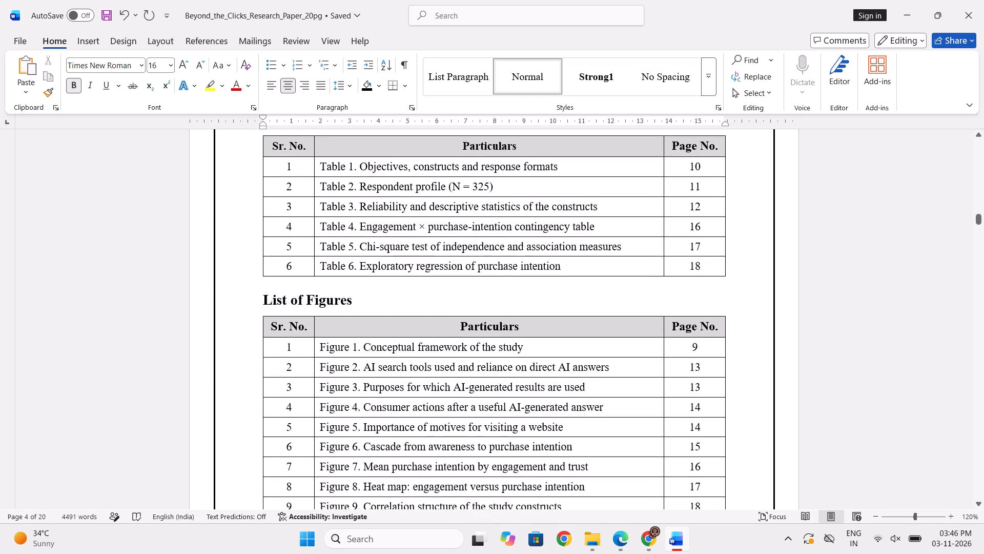
scroll(849, 380, down, 6)
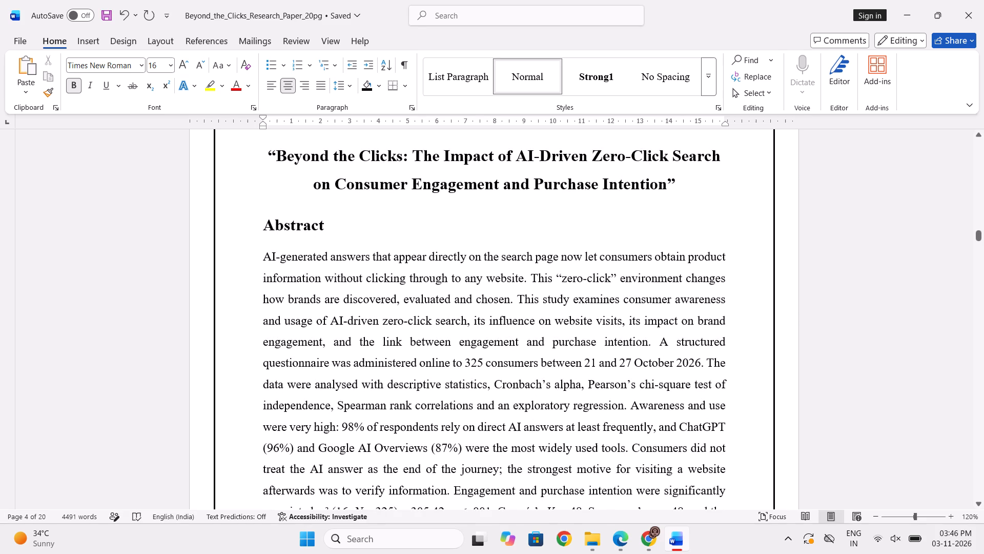
Review the paper from section 1.1 Background and Motivation through section 4.3 Analytical Procedure, including Figure 1 and Tables 1 to 3.
scroll(849, 380, down, 6)
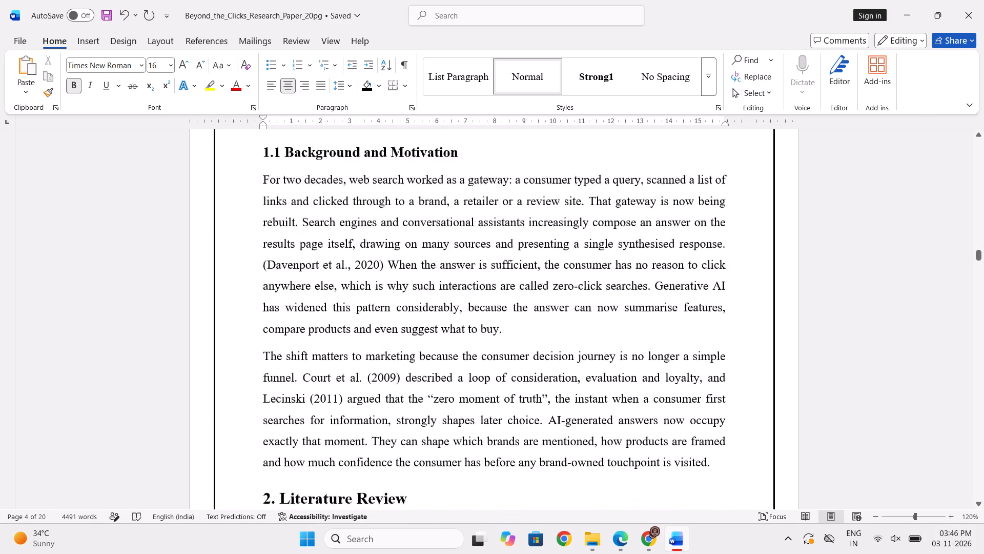
scroll(849, 380, down, 9)
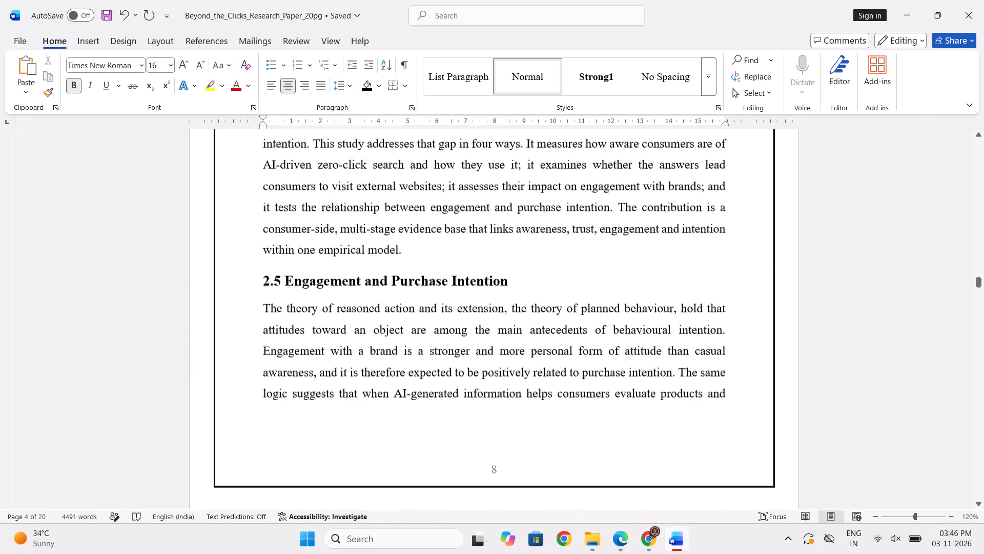
scroll(849, 380, down, 1)
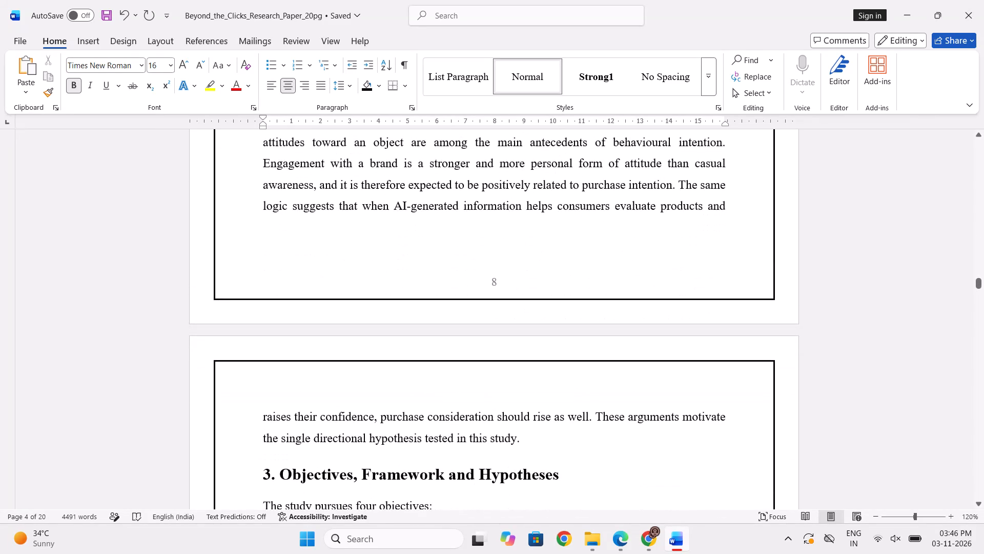
scroll(849, 380, down, 3)
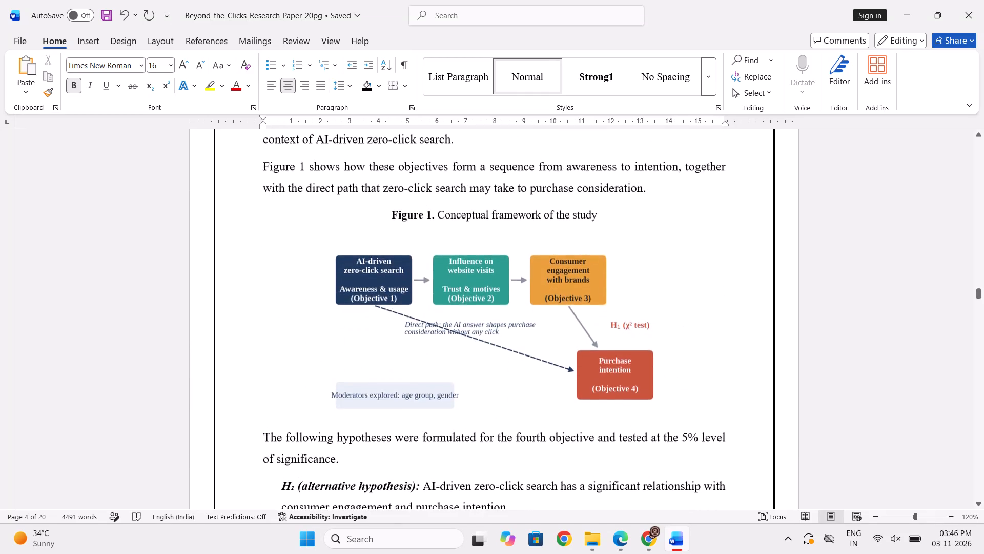
scroll(849, 380, down, 7)
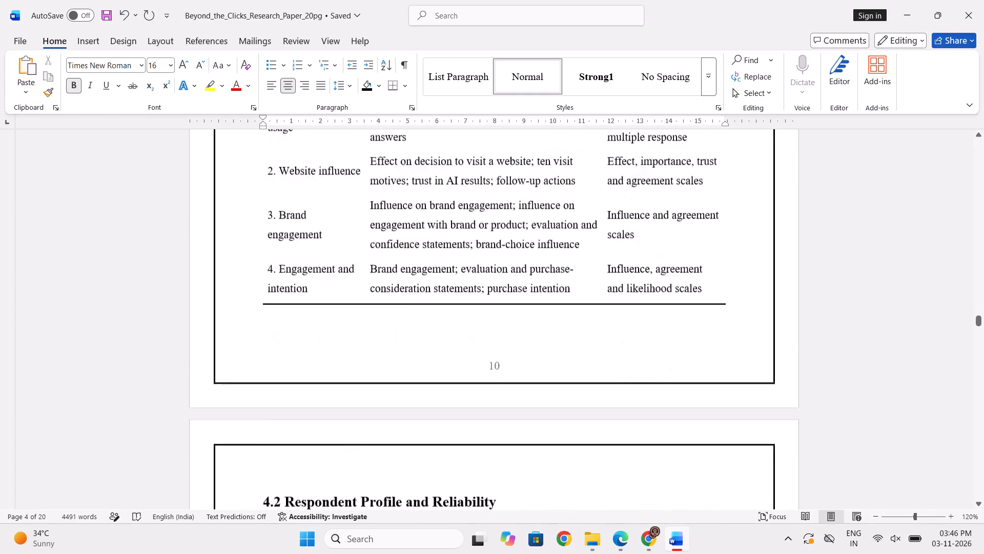
scroll(849, 380, down, 6)
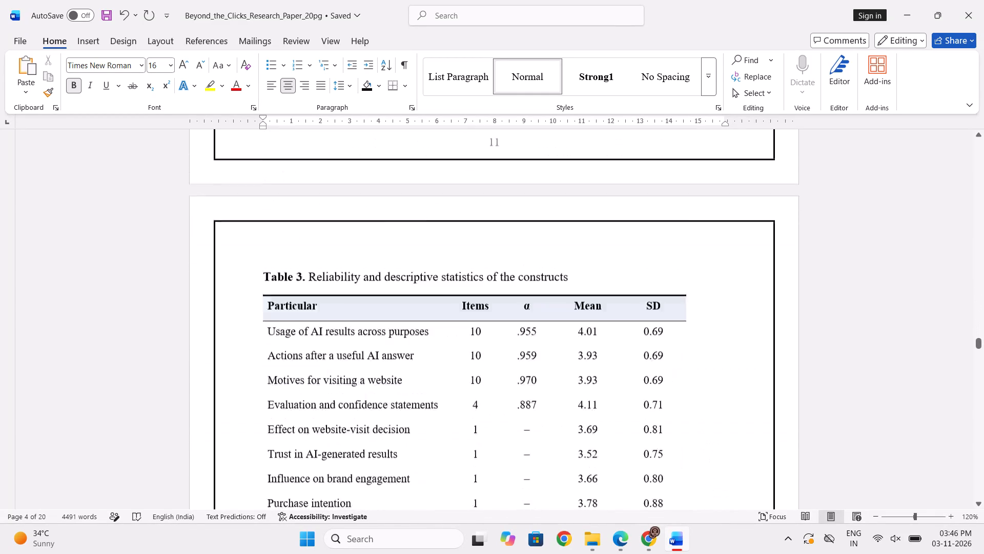
scroll(849, 380, down, 1)
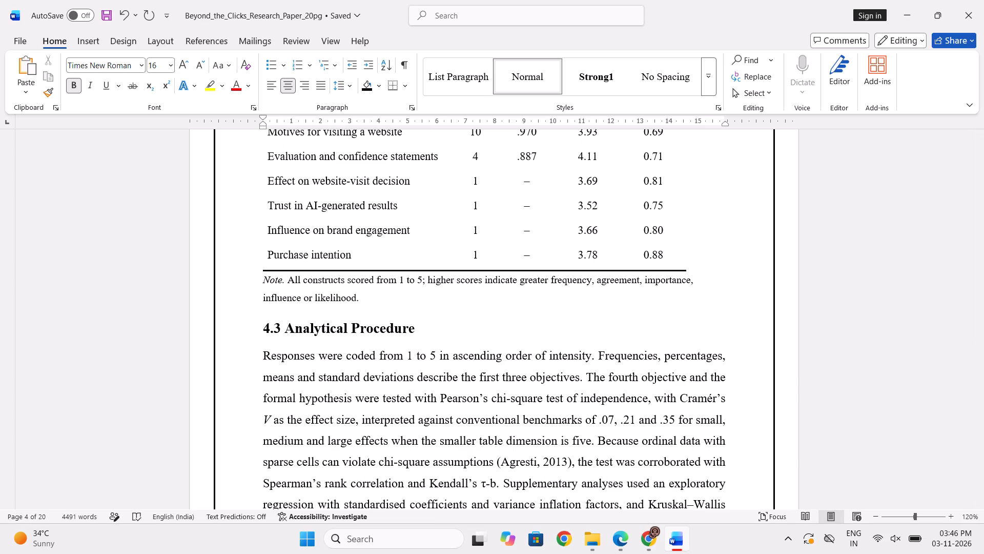
Examine the data analysis and results section, checking the layout of Figures 2 to 7 and Table 4.
scroll(849, 380, down, 5)
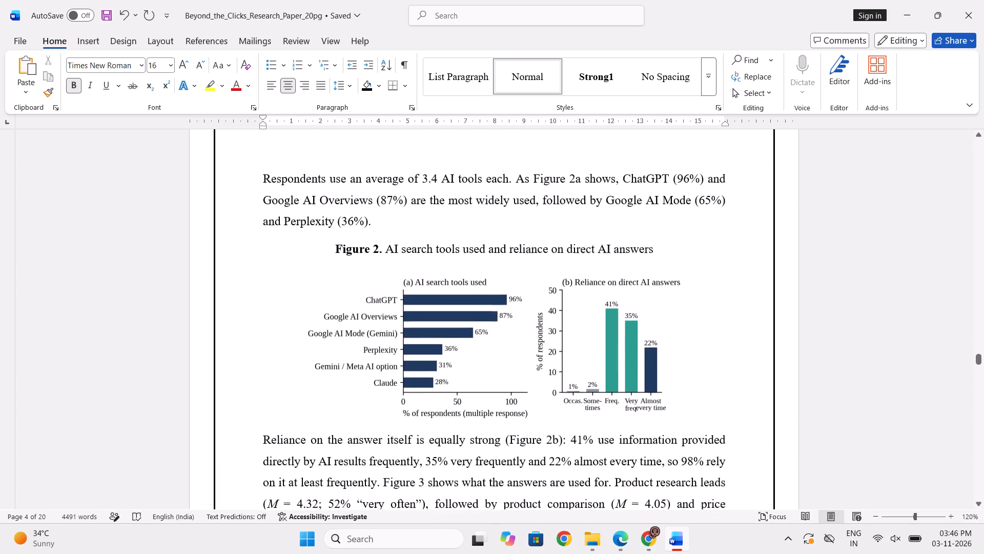
scroll(849, 380, down, 9)
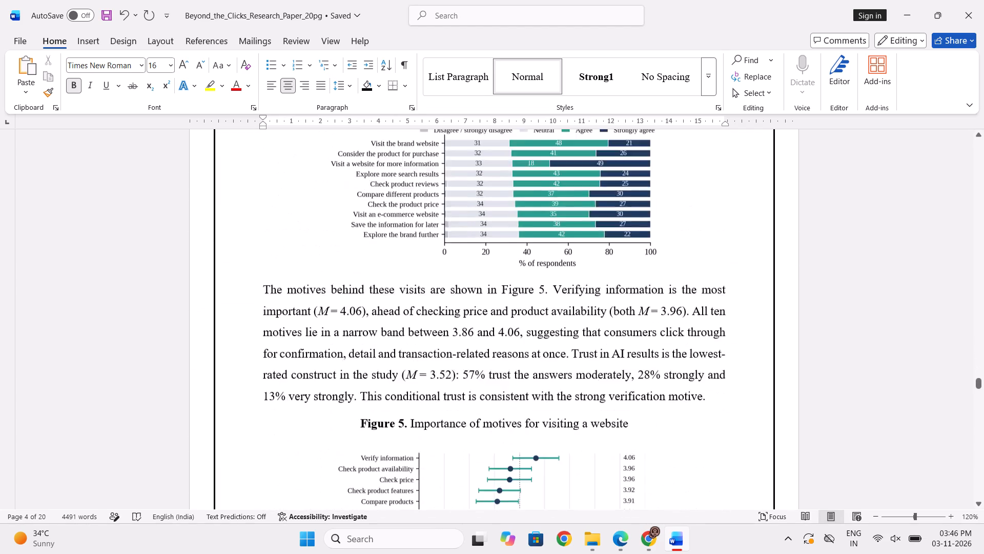
scroll(849, 380, down, 4)
scroll(849, 380, up, 1)
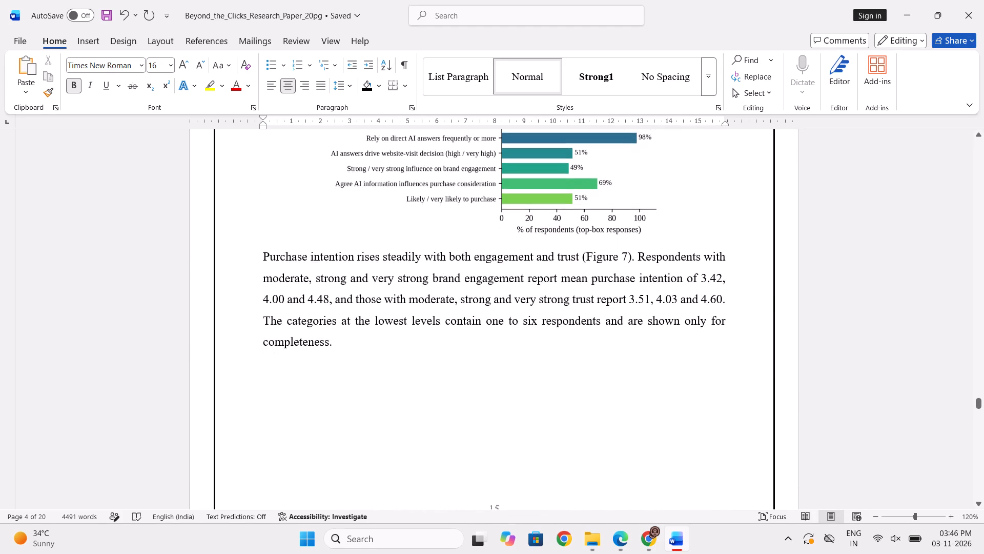
scroll(849, 380, up, 1)
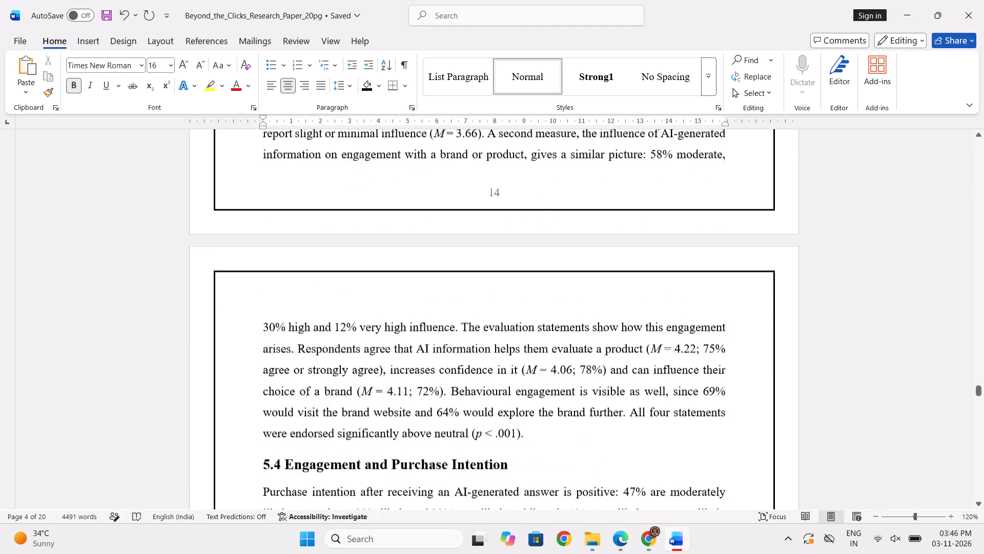
scroll(849, 380, up, 1)
scroll(849, 380, right, 2)
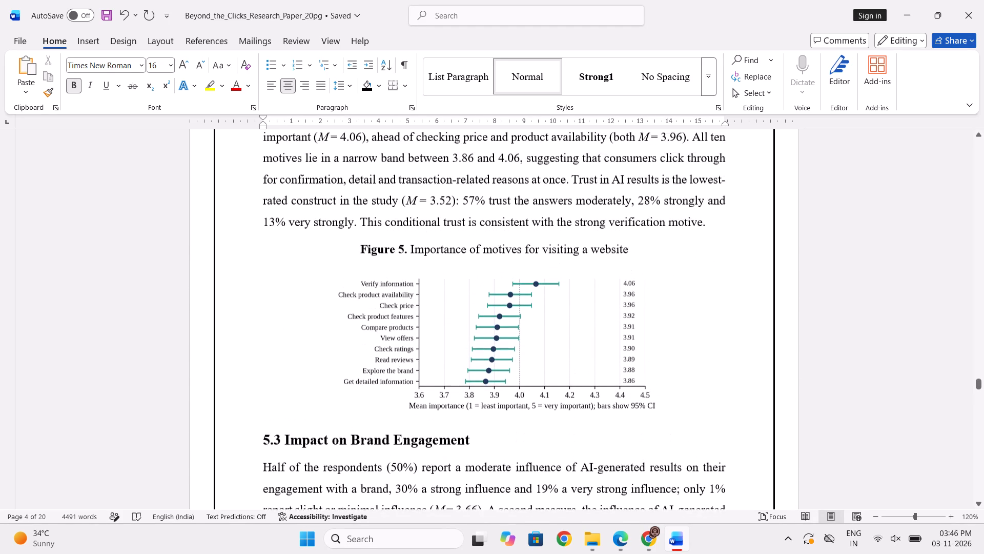
scroll(849, 380, right, 1)
scroll(849, 380, down, 1)
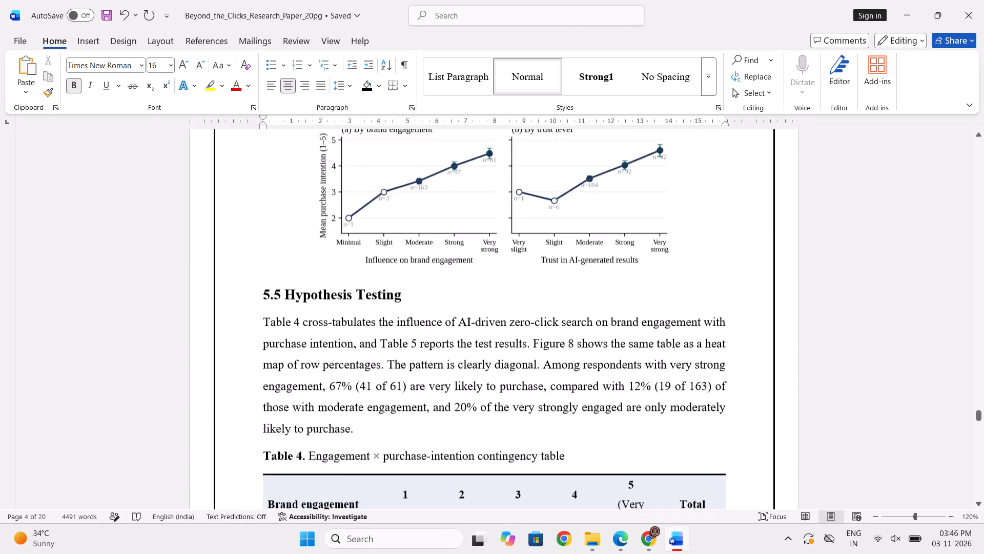
scroll(849, 380, down, 4)
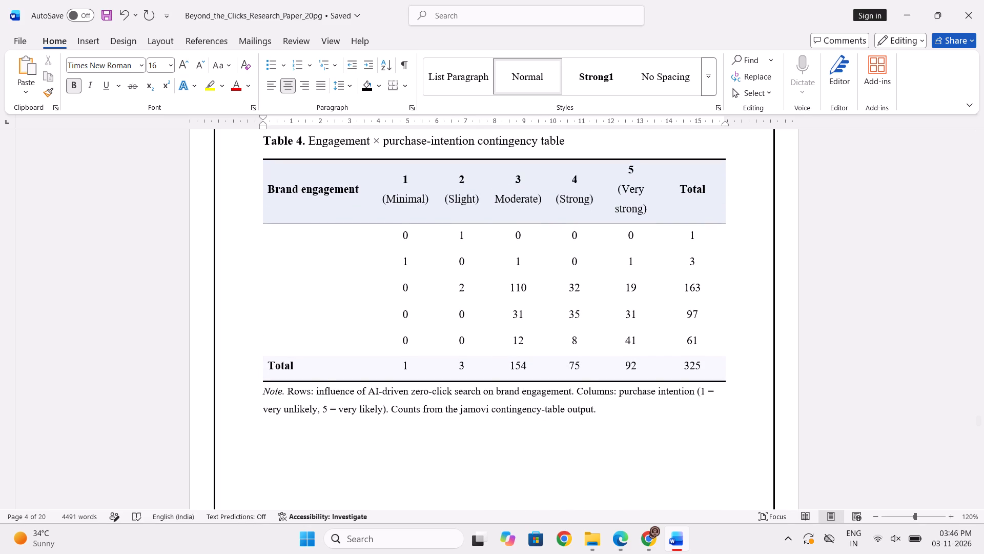
Centre the Table 5 caption "Chi-square test of independence and association measures" on page 17.
scroll(849, 380, down, 3)
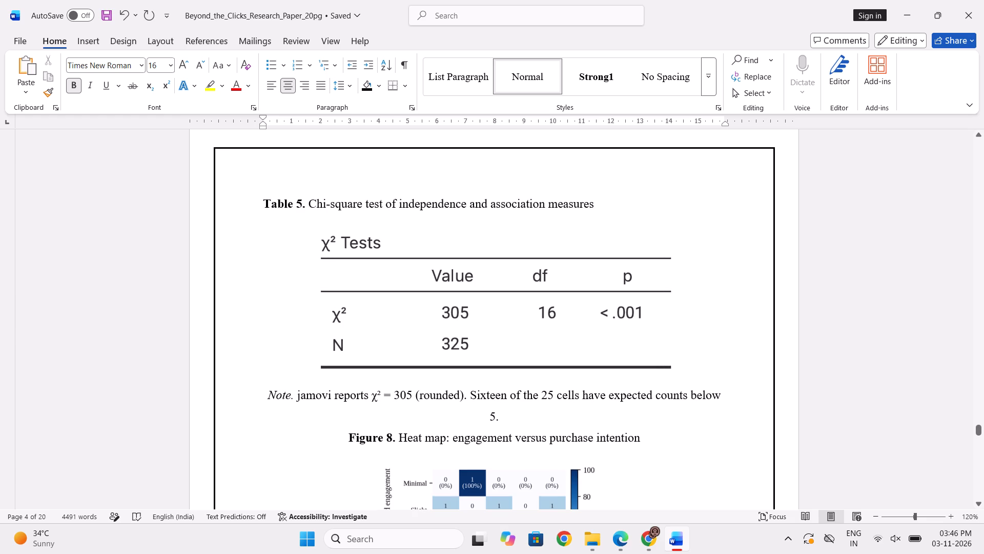
scroll(849, 380, down, 1)
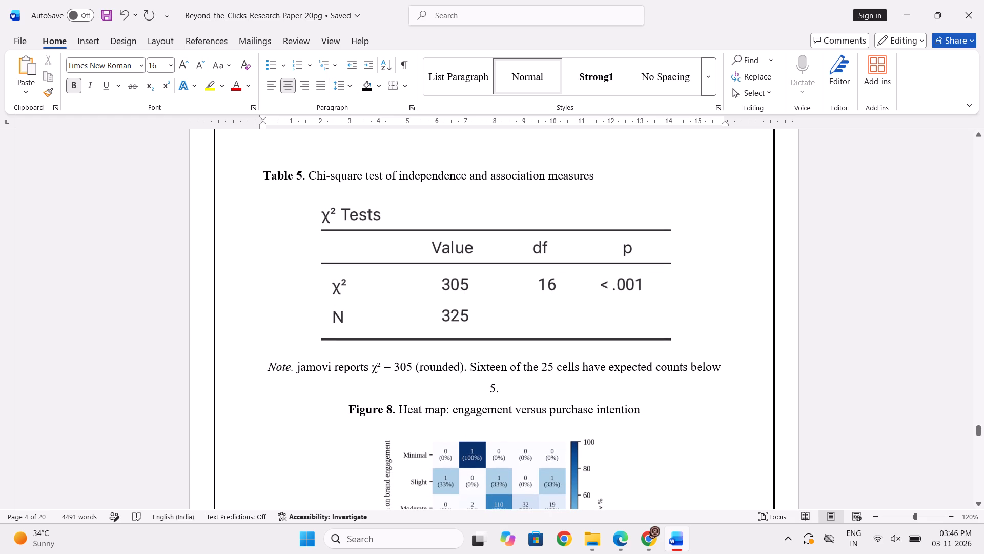
scroll(849, 380, down, 1)
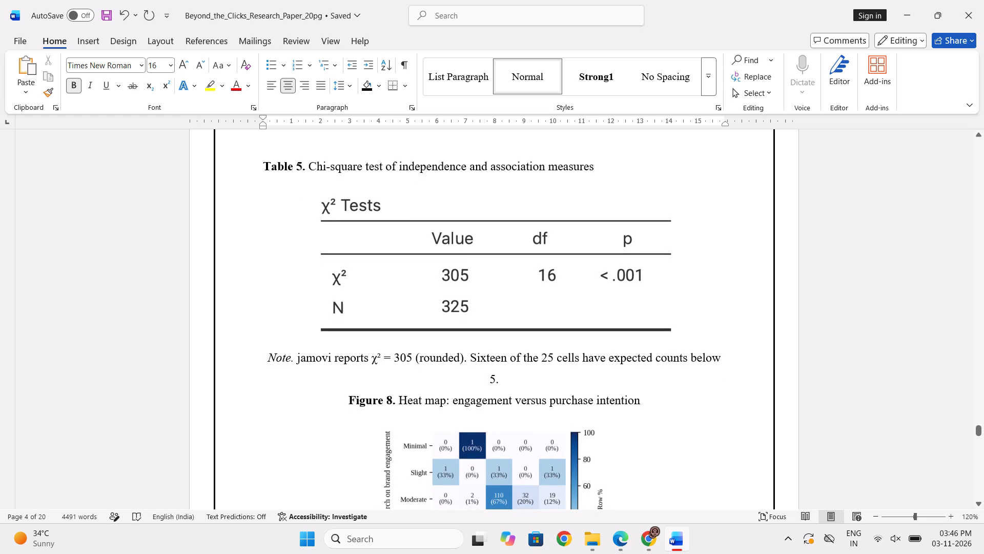
click(261, 166)
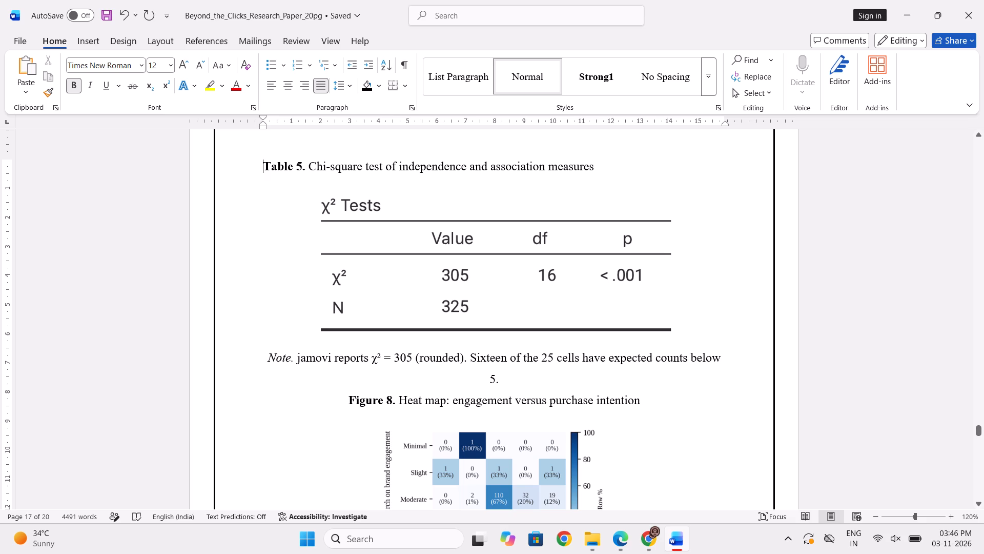
click(287, 90)
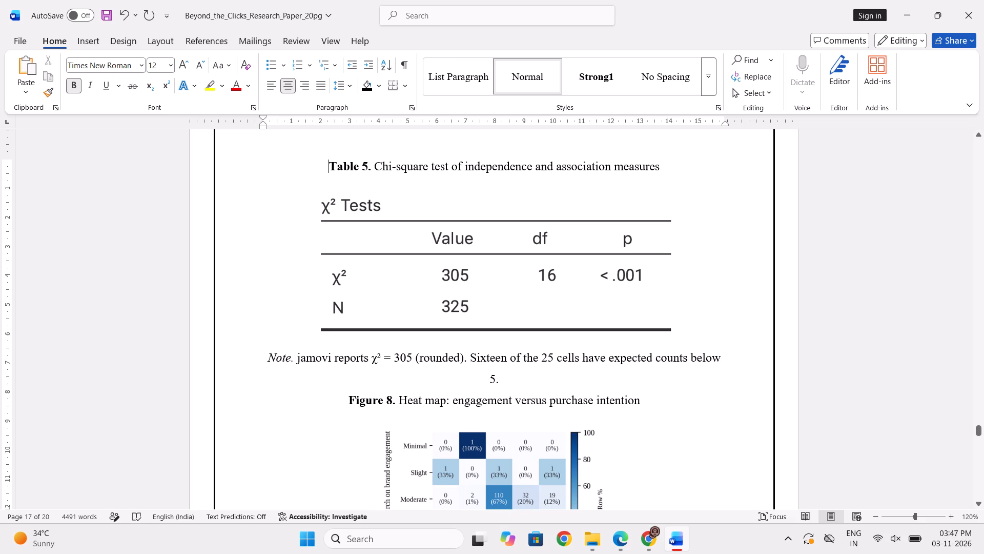
Examine the layout of the Table 5 note and the Figure 8 heat map on page 17.
scroll(442, 221, down, 1)
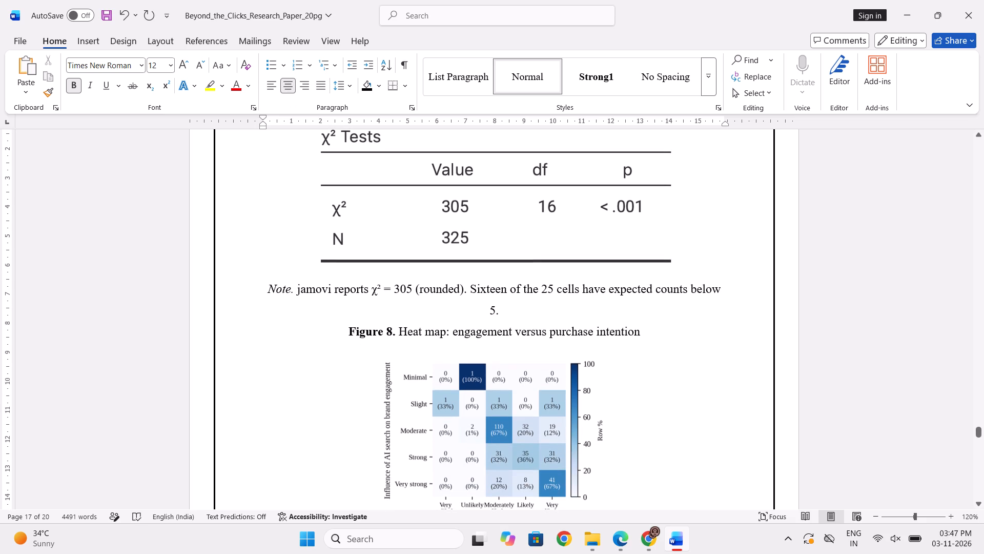
click(373, 298)
scroll(389, 246, down, 1)
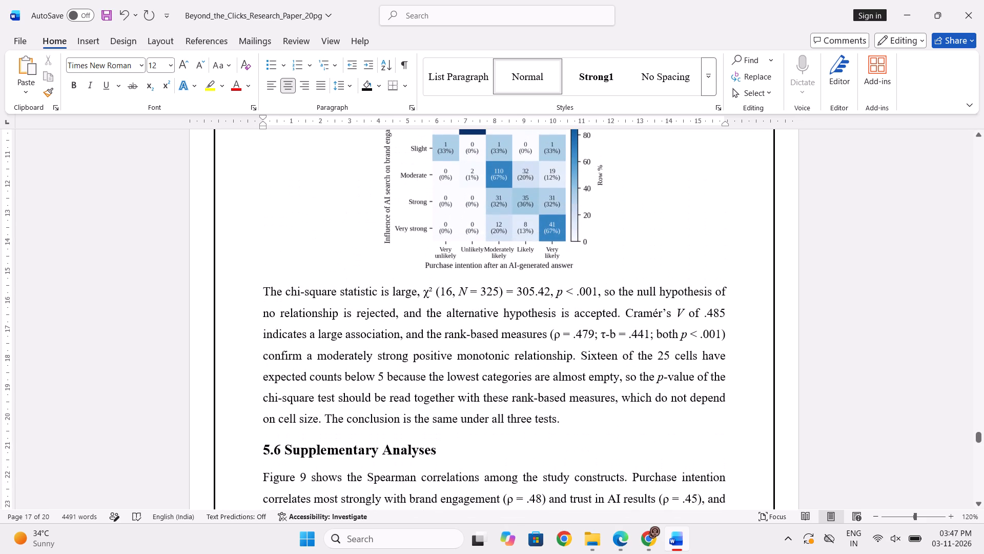
click(495, 248)
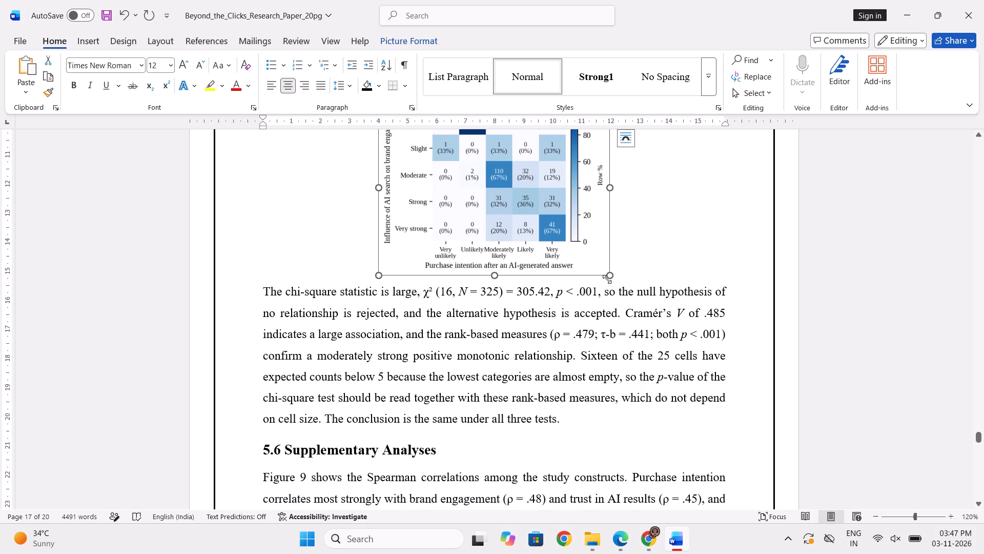
scroll(581, 370, up, 1)
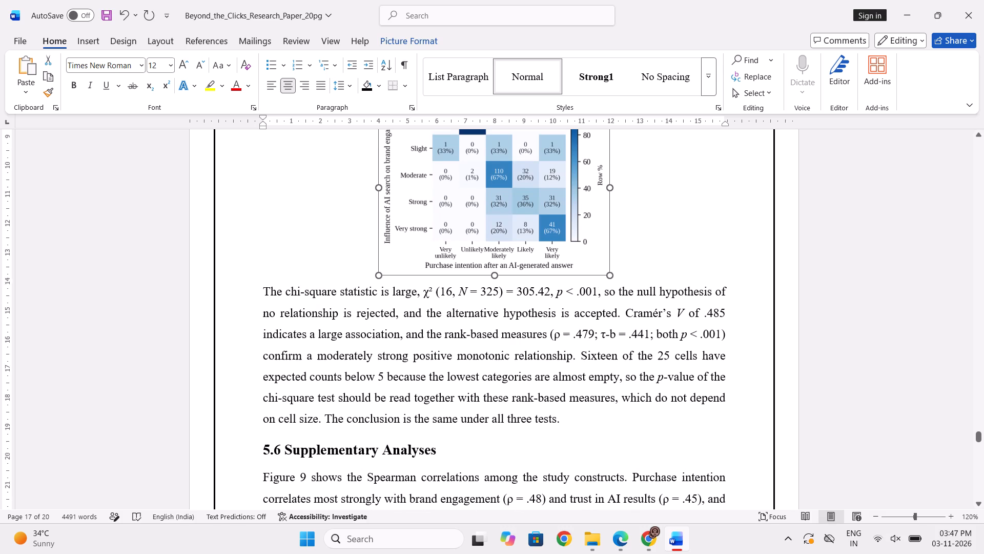
scroll(581, 370, up, 1)
Review the paper from section 5.6 Supplementary Analyses through Table 6, the conclusion, limitations and the end of the references.
scroll(581, 370, down, 3)
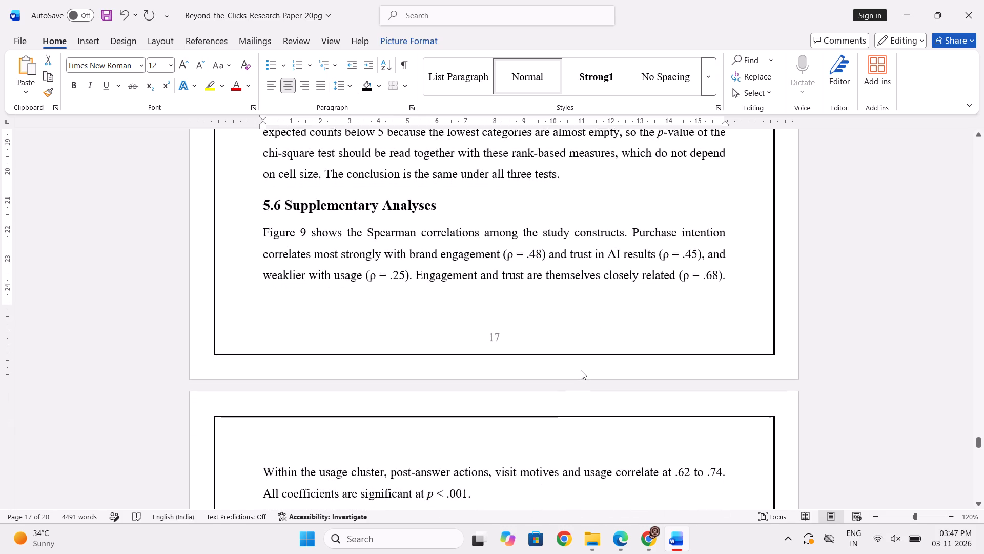
scroll(581, 370, down, 4)
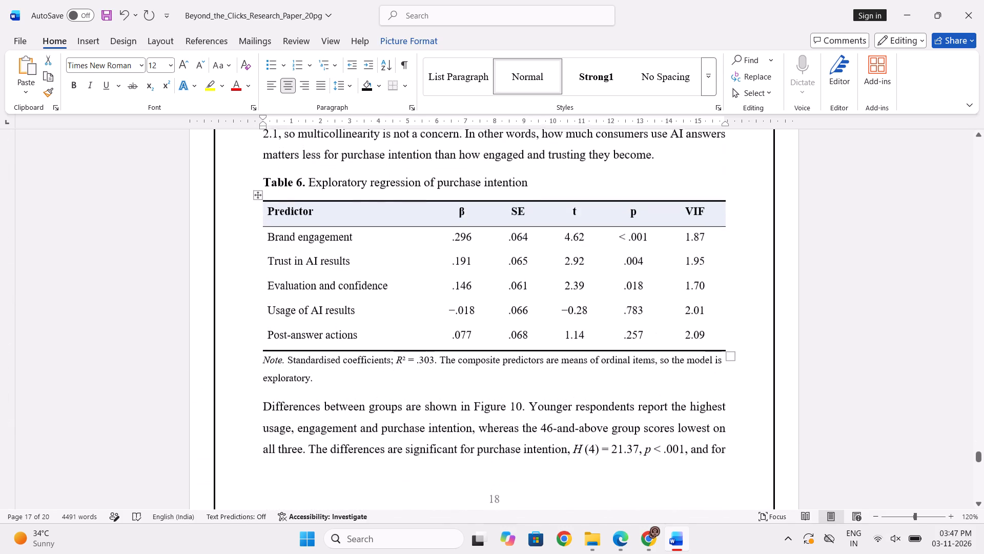
scroll(581, 370, up, 1)
scroll(581, 370, down, 4)
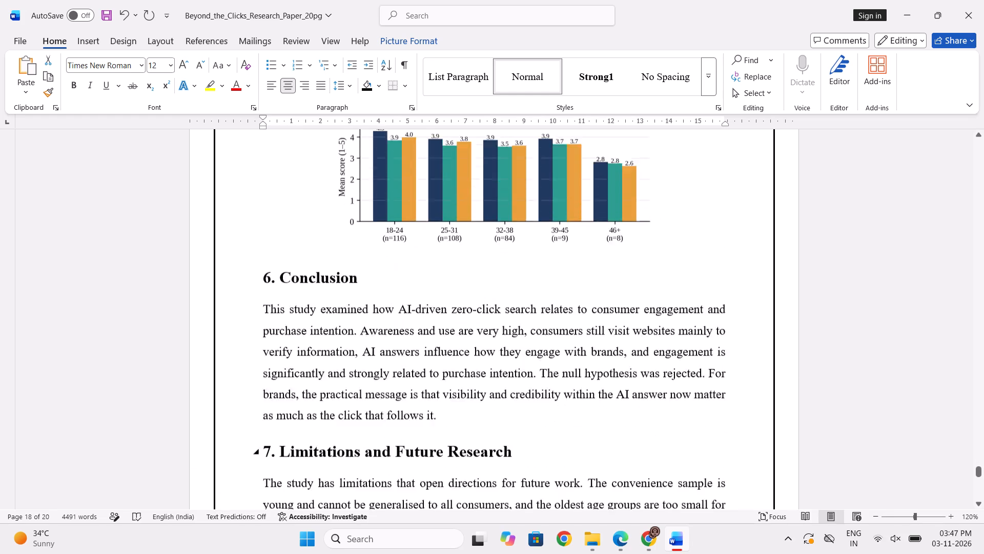
scroll(581, 370, down, 7)
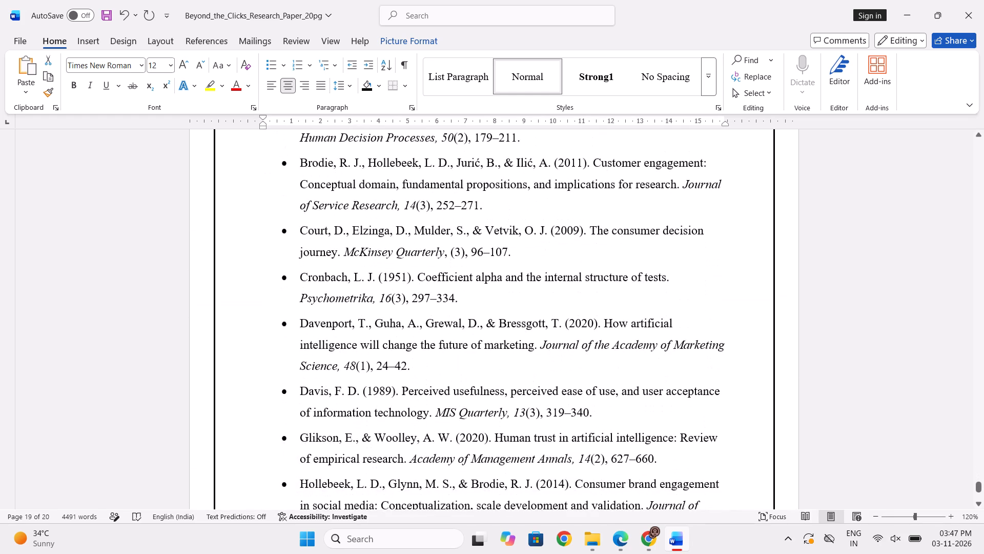
scroll(581, 370, down, 4)
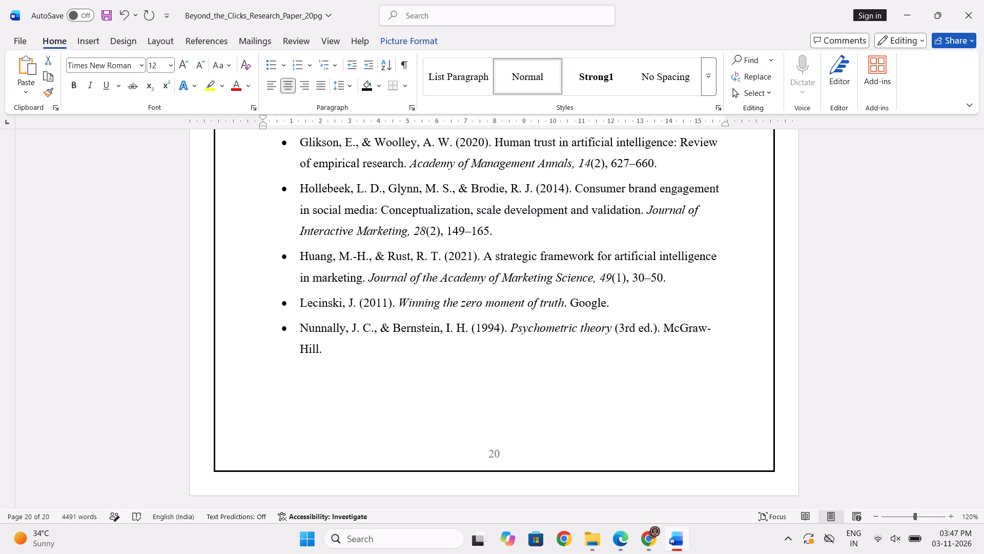
Return to Figure 10 "Engagement outcomes by age group" on page 19, check its layout and place the cursor just after the chart.
scroll(581, 370, up, 7)
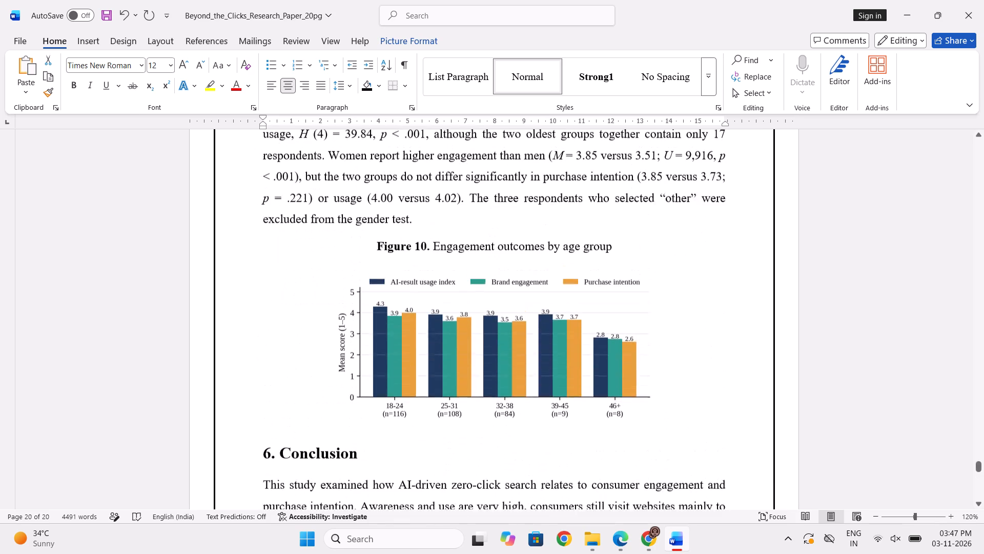
scroll(581, 370, down, 1)
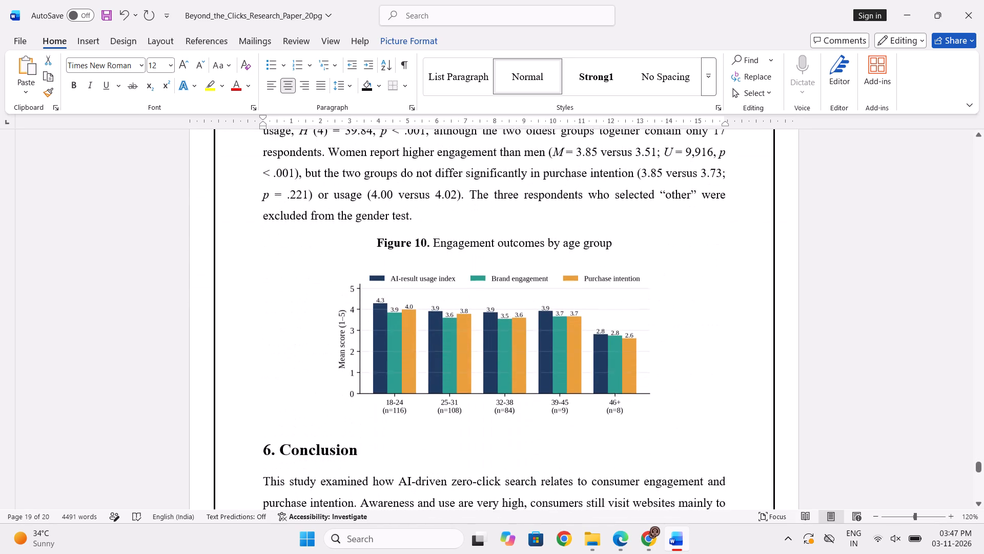
scroll(581, 370, down, 1)
click(678, 327)
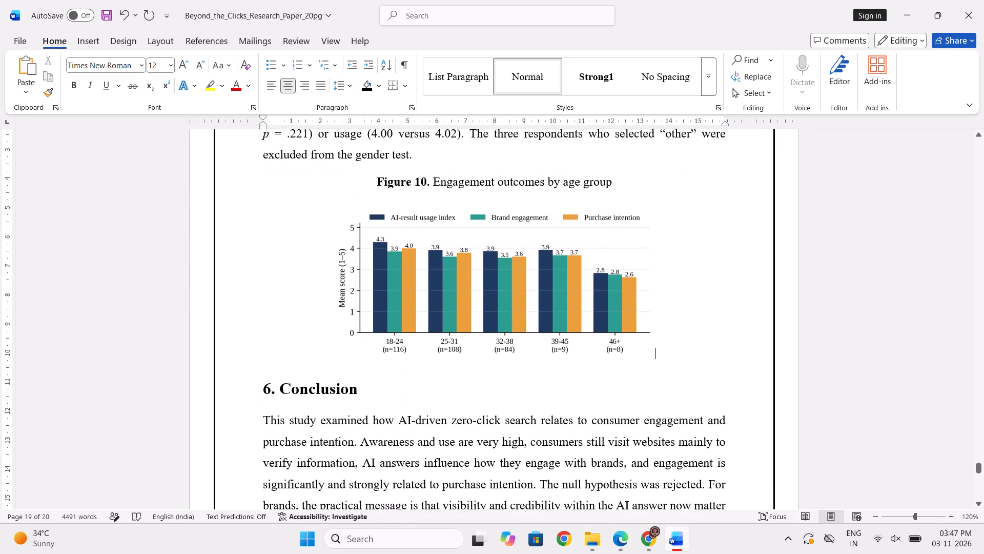
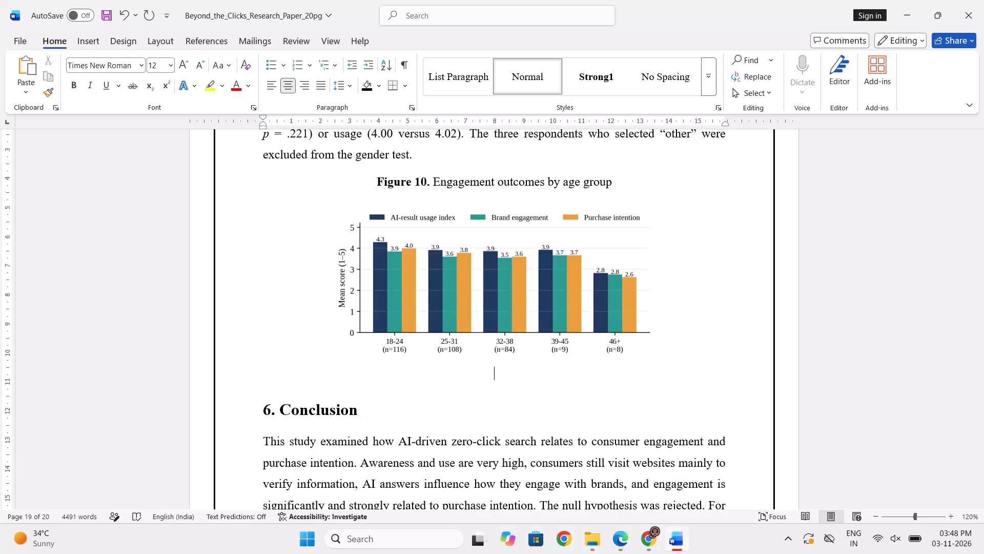
Add the centred line "Source: Compiled from google form" directly below the Figure 10 chart on page 19.
key(o)
text(urce)
key(shift+colon)
key(space)
text(comp)
text(il)
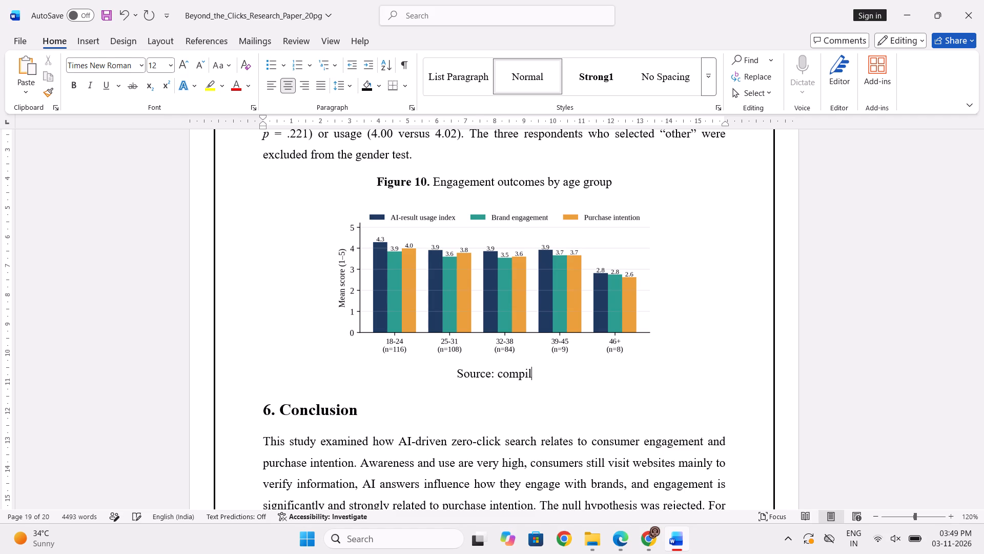
key(BackSpace)
key(BackSpace)
key(BackSpace)
key(BackSpace)
key(BackSpace)
key(BackSpace)
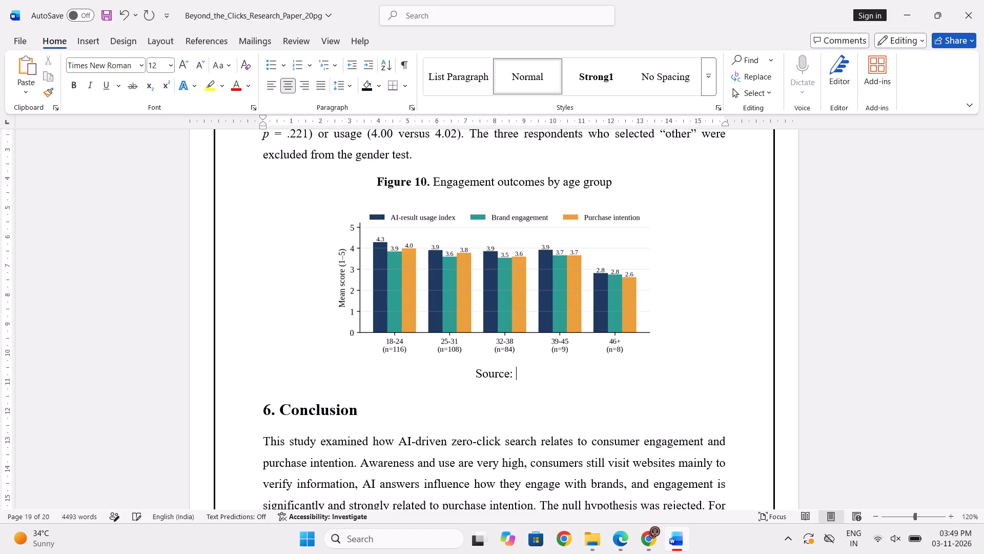
text(ompiled from google form)
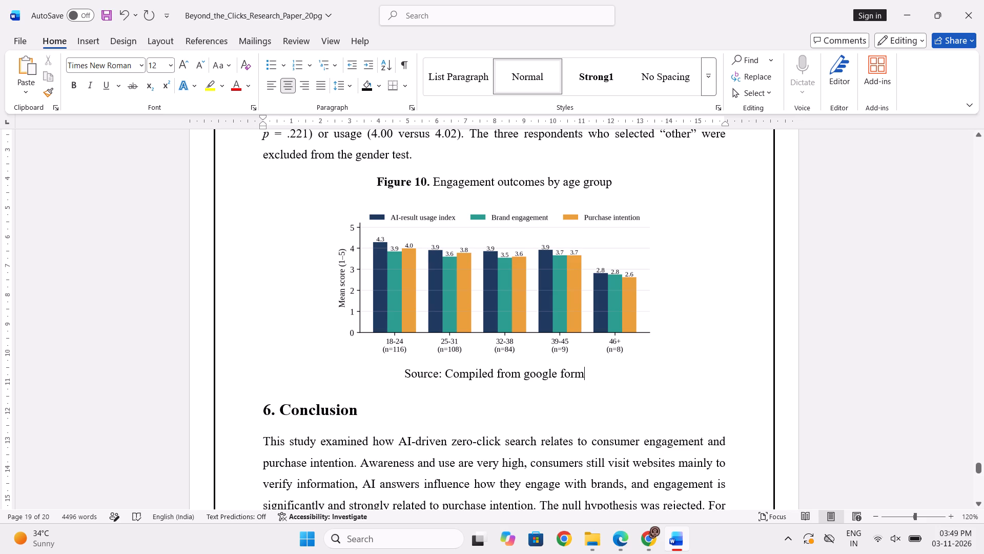
drag(597, 378, 395, 375)
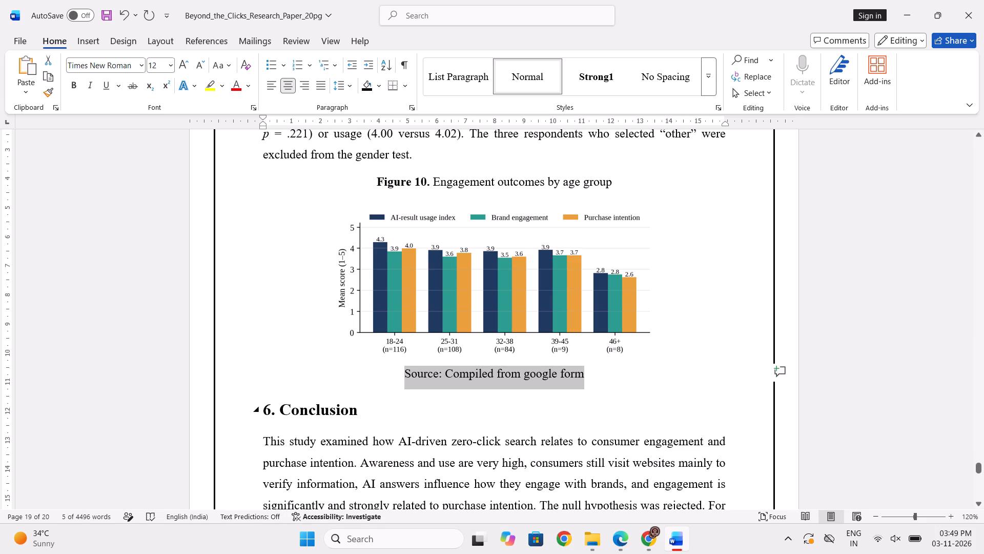
click(335, 385)
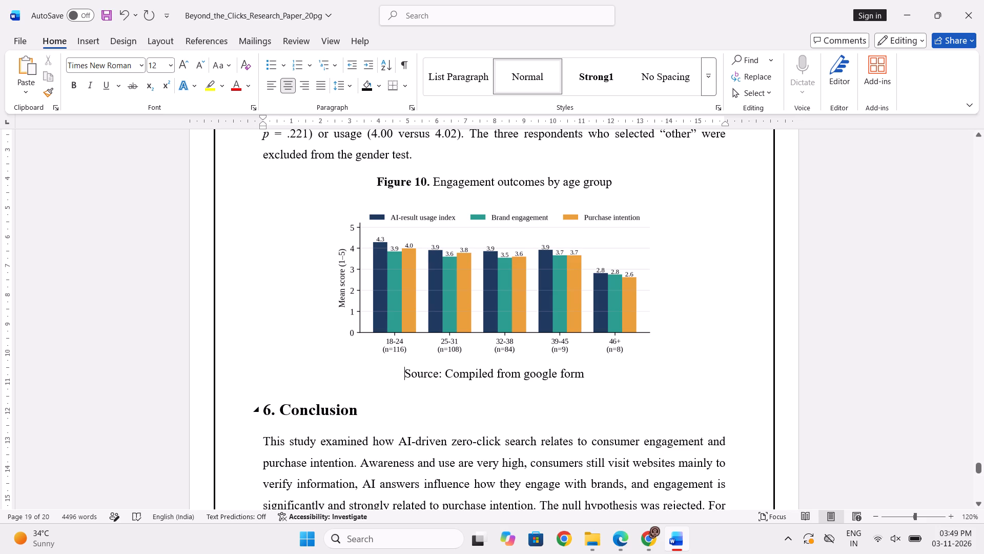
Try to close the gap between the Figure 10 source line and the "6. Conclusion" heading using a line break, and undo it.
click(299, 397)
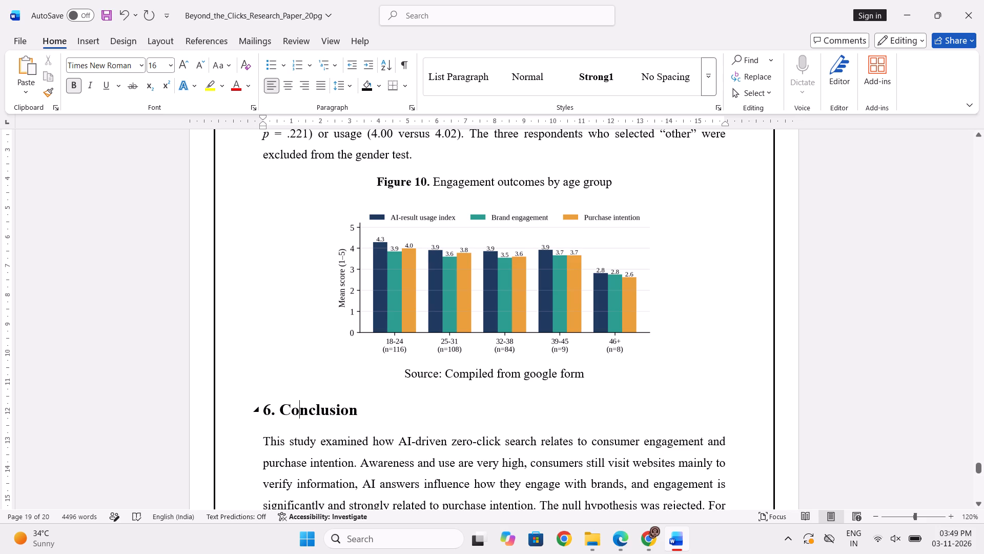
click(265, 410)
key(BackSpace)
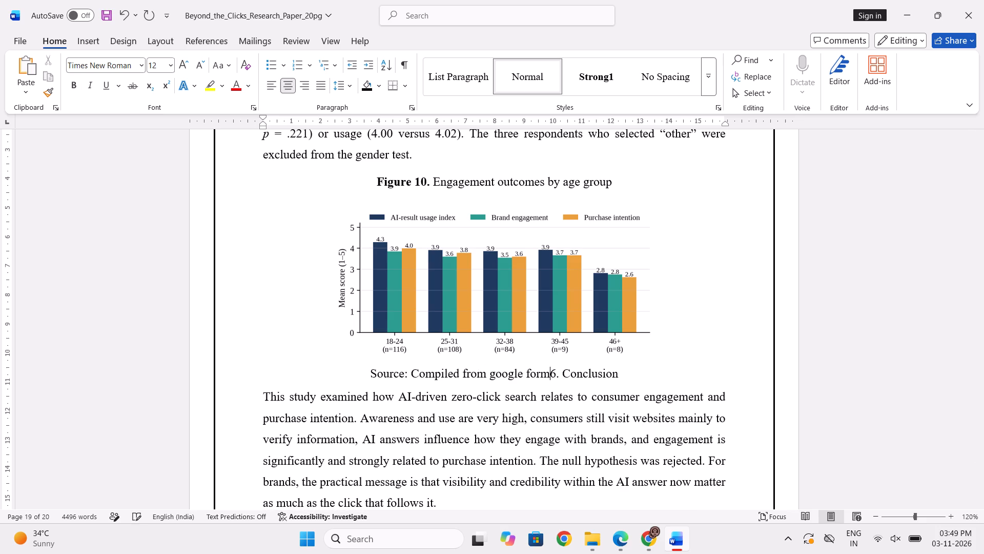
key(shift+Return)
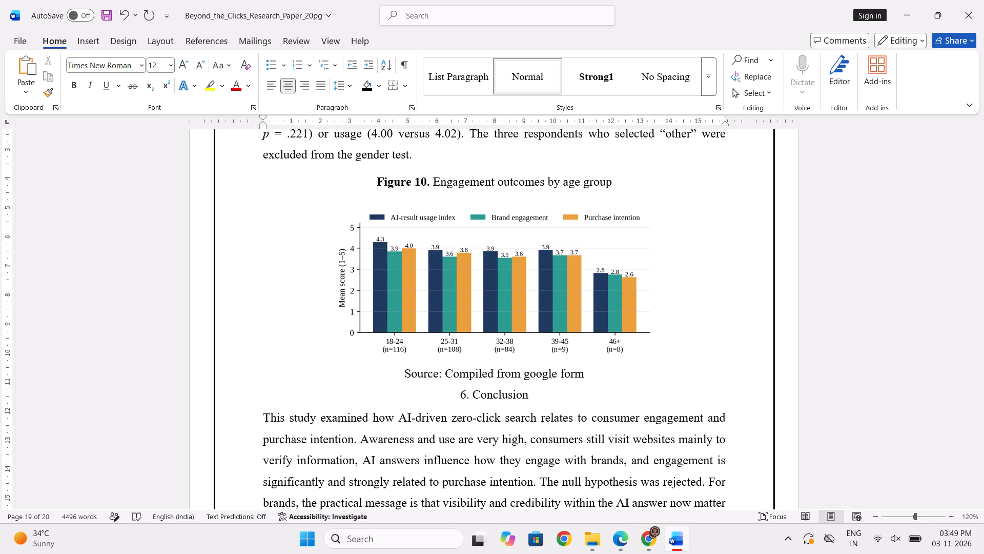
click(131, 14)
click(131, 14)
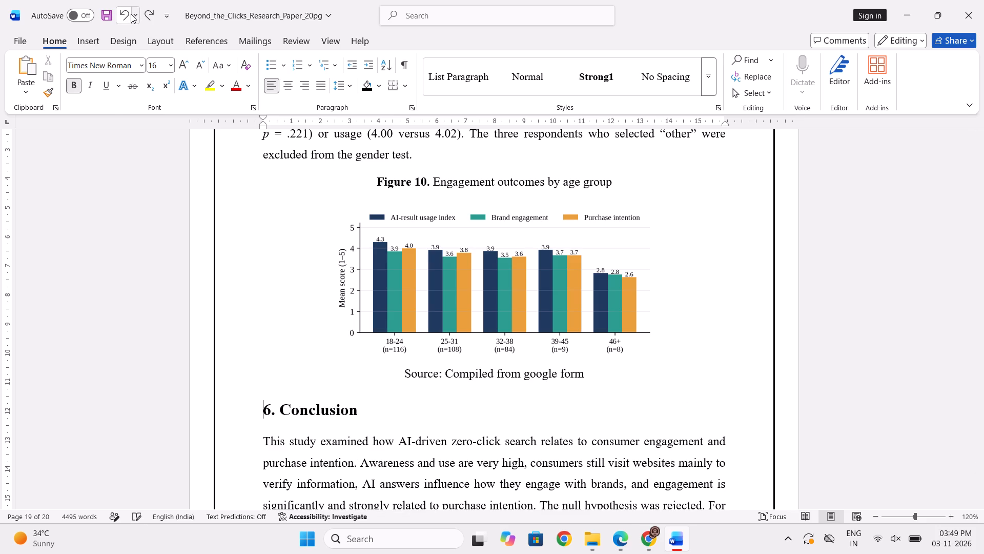
Copy the line "Source: Compiled from google form" from below Figure 10.
scroll(340, 279, down, 1)
scroll(340, 279, up, 1)
drag(585, 168, 414, 170)
key(ctrl+c)
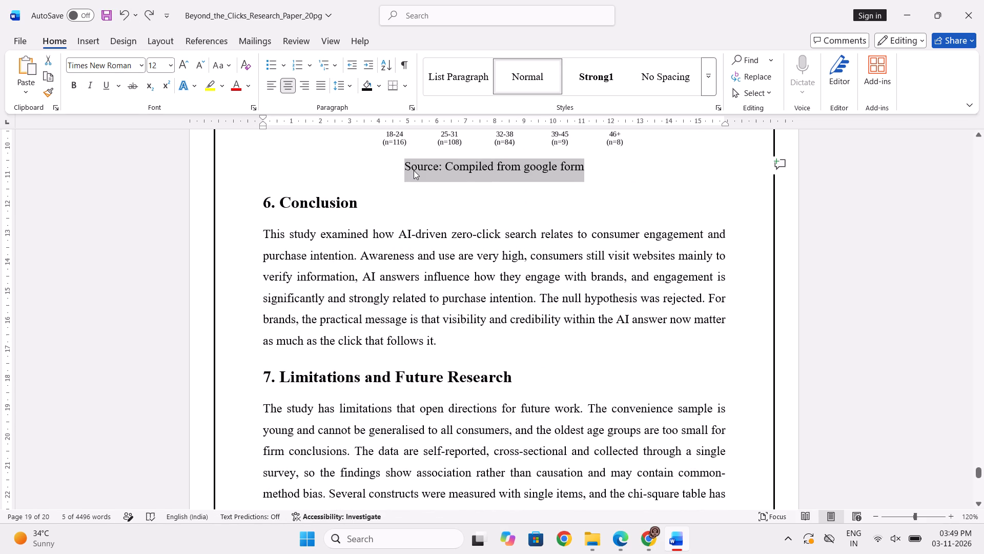
Set the font size of the Figure 10 source line to 12.
scroll(414, 170, down, 4)
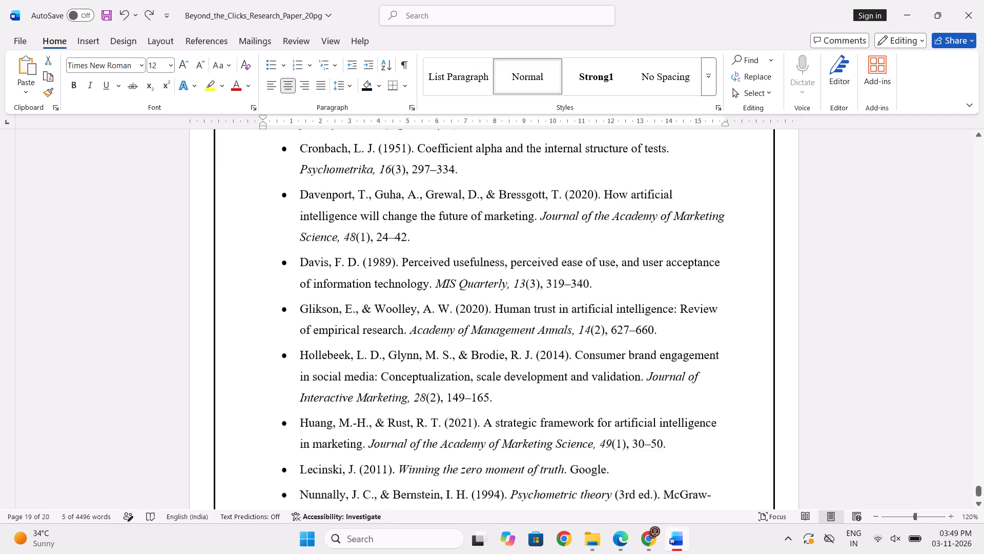
scroll(414, 170, down, 3)
scroll(414, 170, up, 2)
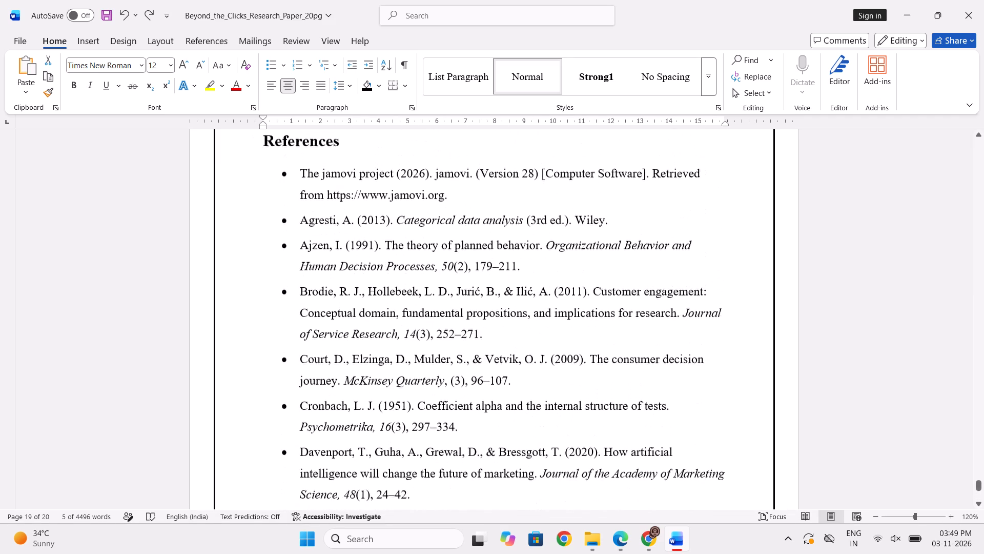
scroll(414, 170, up, 5)
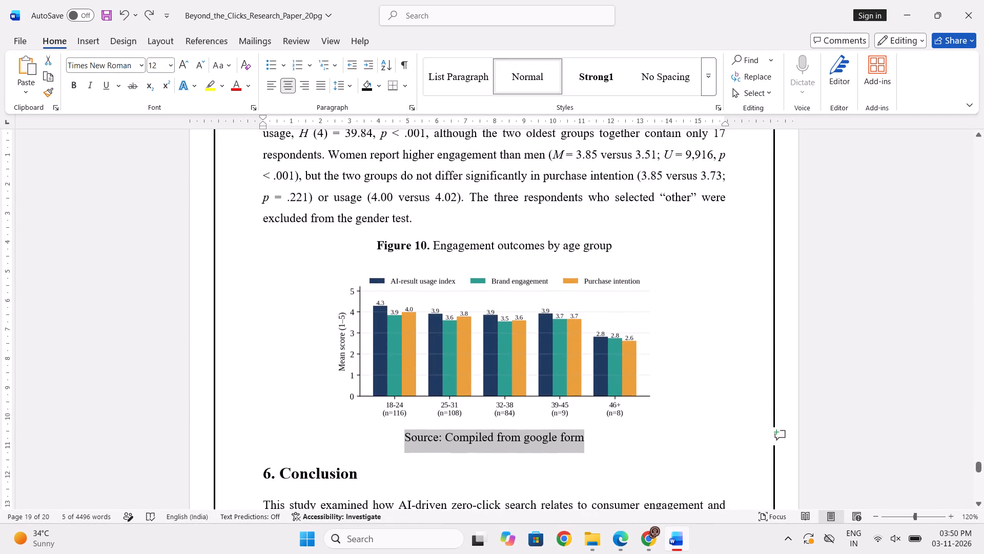
click(167, 61)
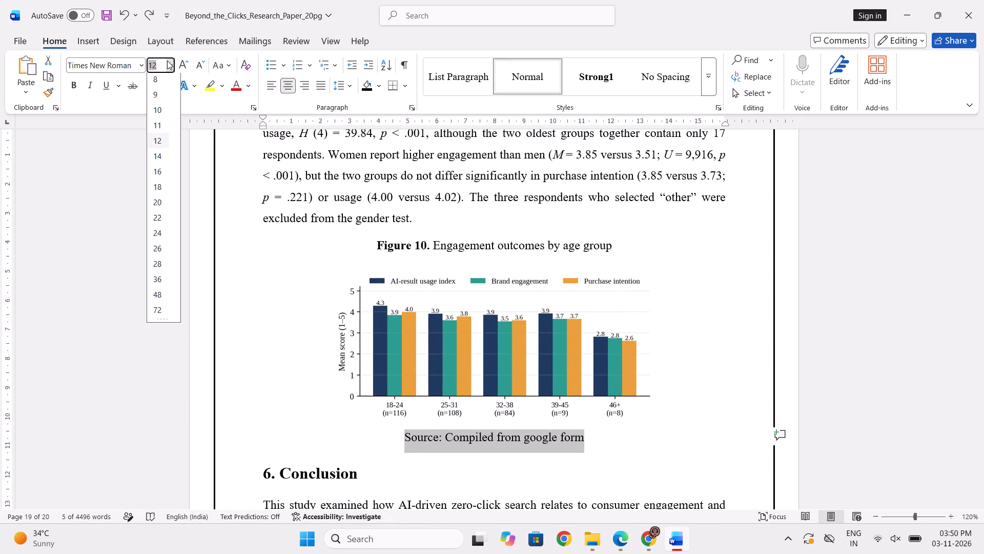
click(161, 137)
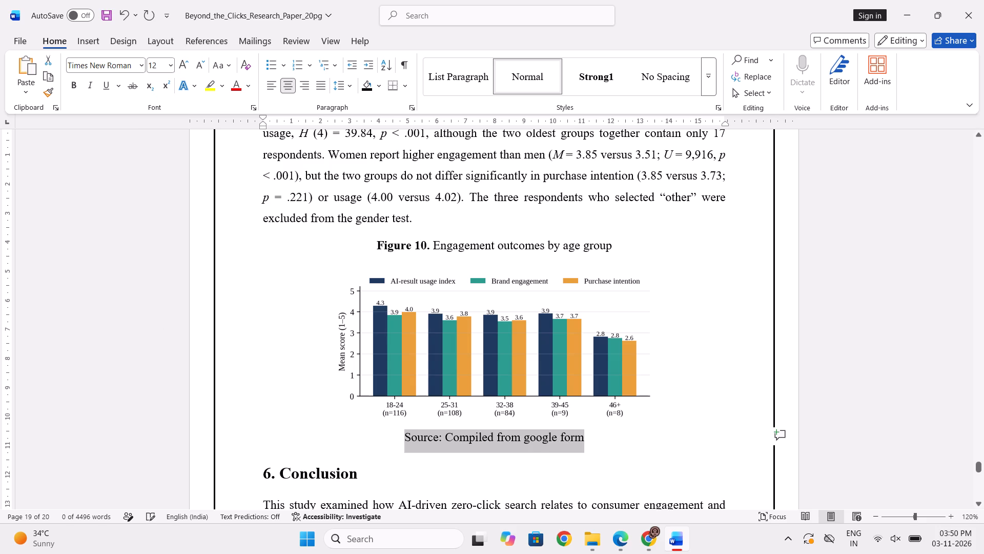
click(336, 446)
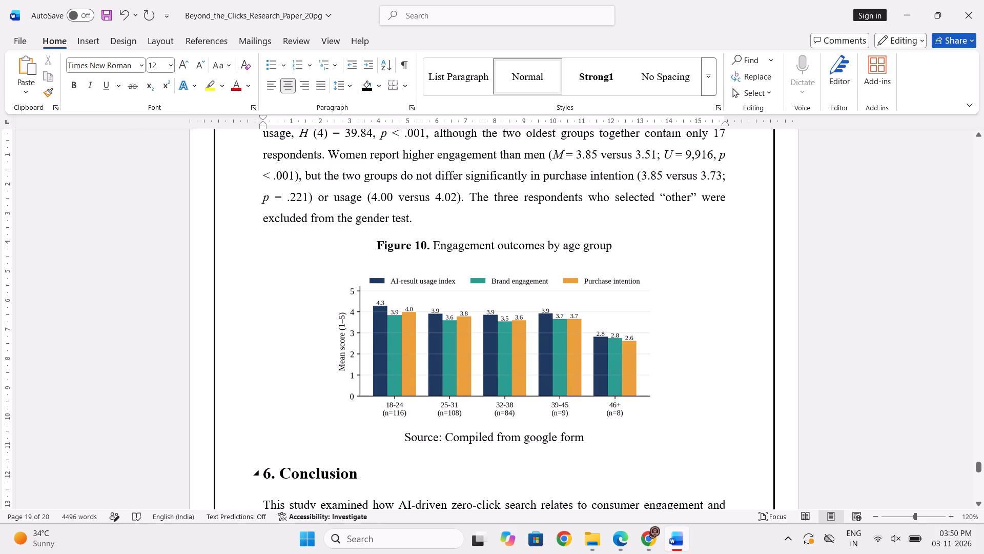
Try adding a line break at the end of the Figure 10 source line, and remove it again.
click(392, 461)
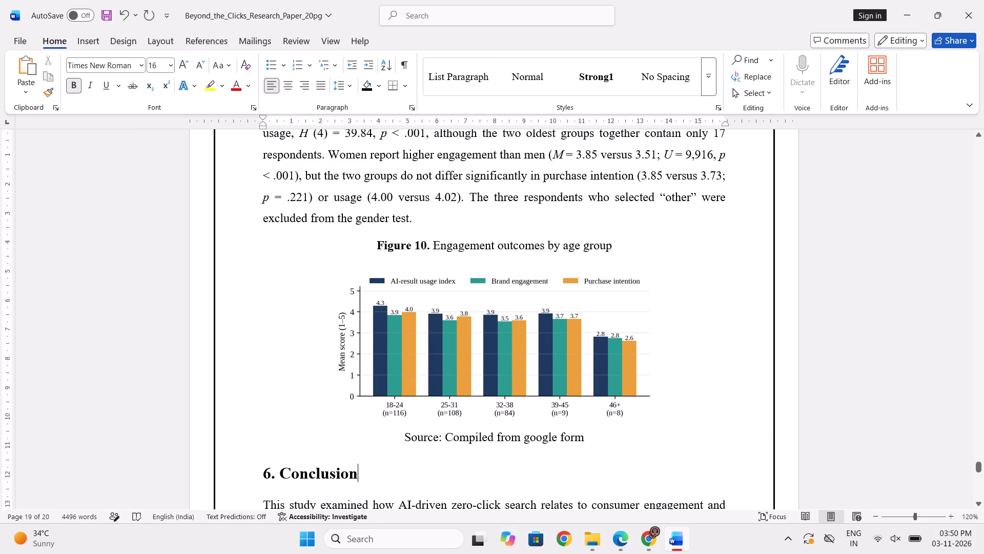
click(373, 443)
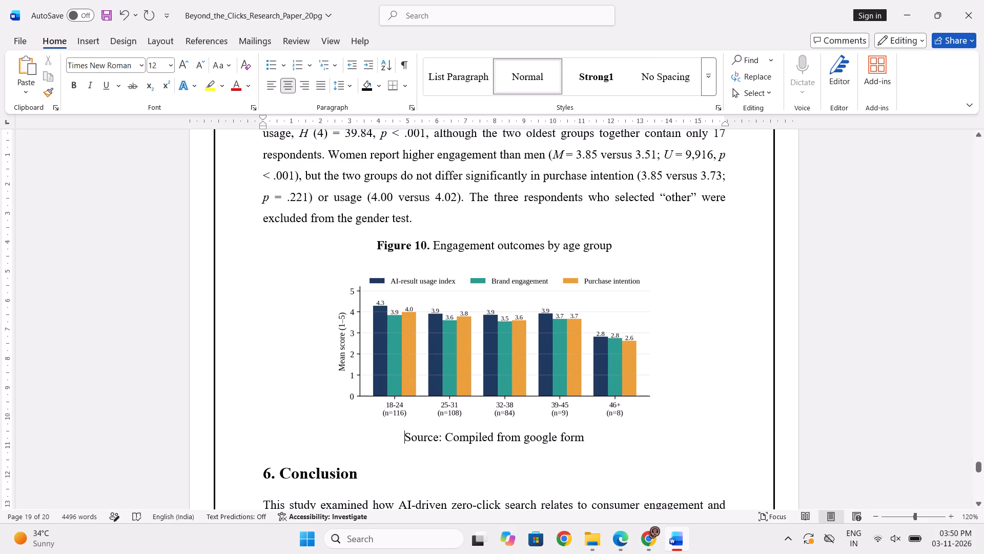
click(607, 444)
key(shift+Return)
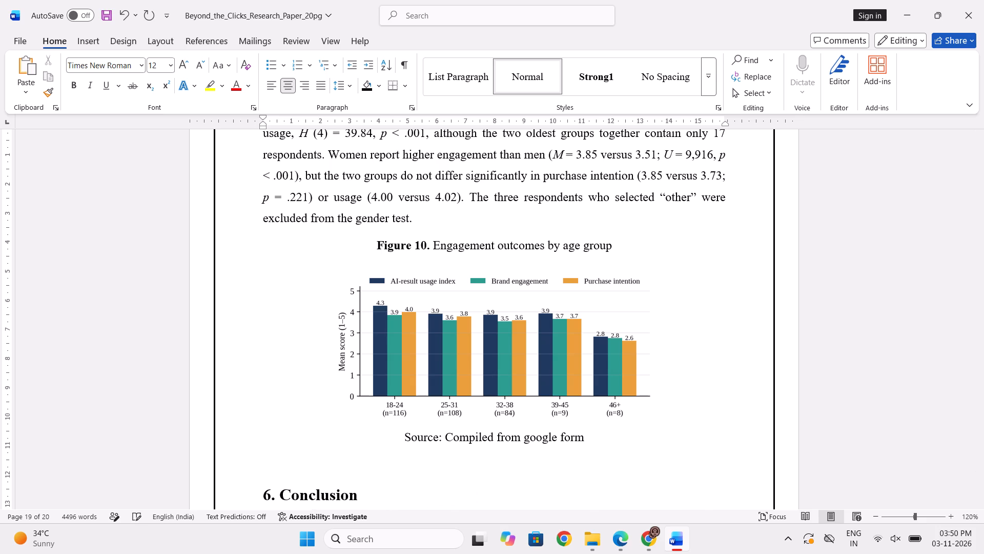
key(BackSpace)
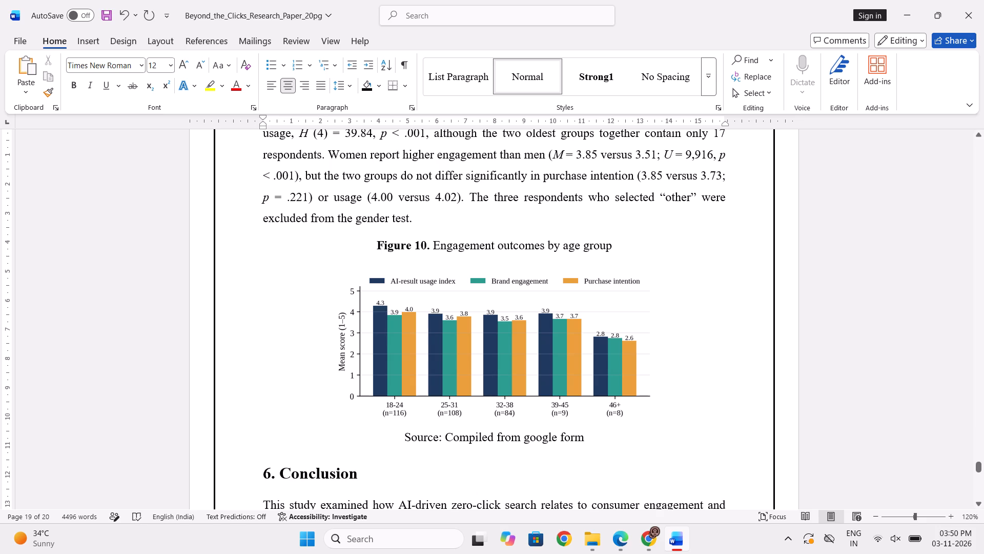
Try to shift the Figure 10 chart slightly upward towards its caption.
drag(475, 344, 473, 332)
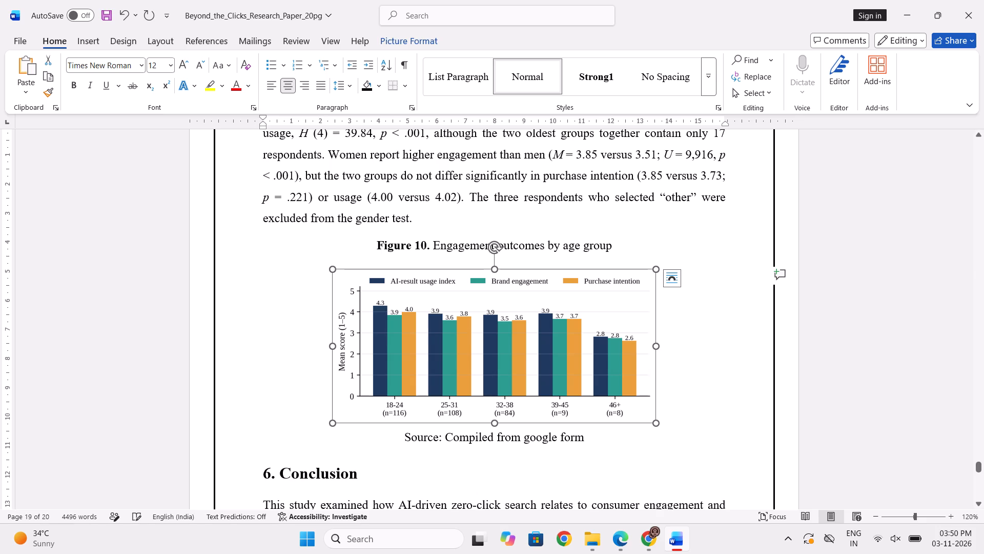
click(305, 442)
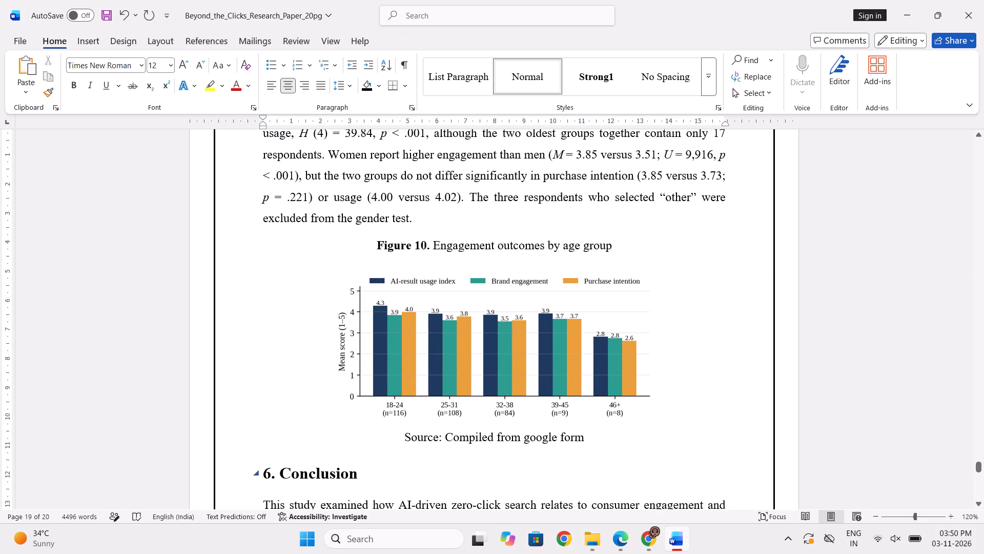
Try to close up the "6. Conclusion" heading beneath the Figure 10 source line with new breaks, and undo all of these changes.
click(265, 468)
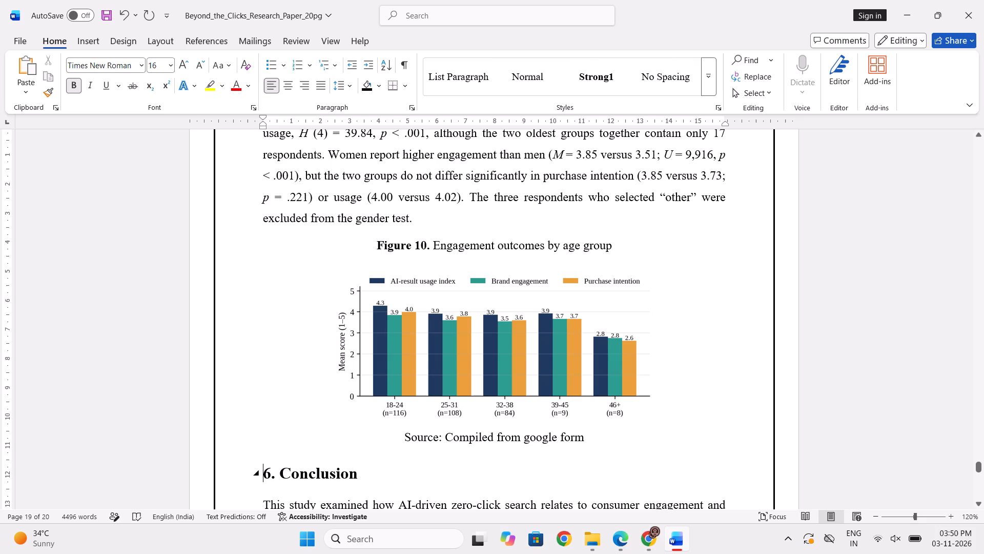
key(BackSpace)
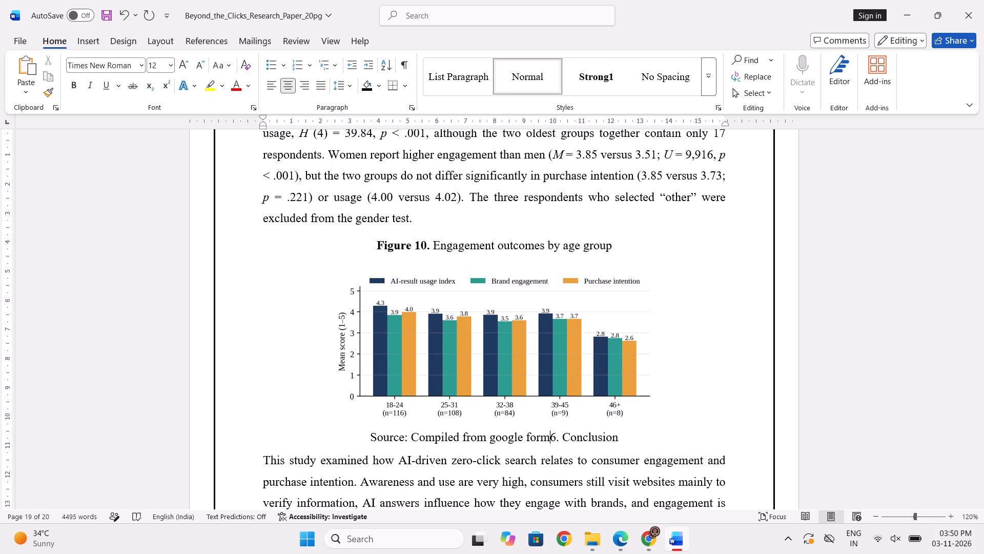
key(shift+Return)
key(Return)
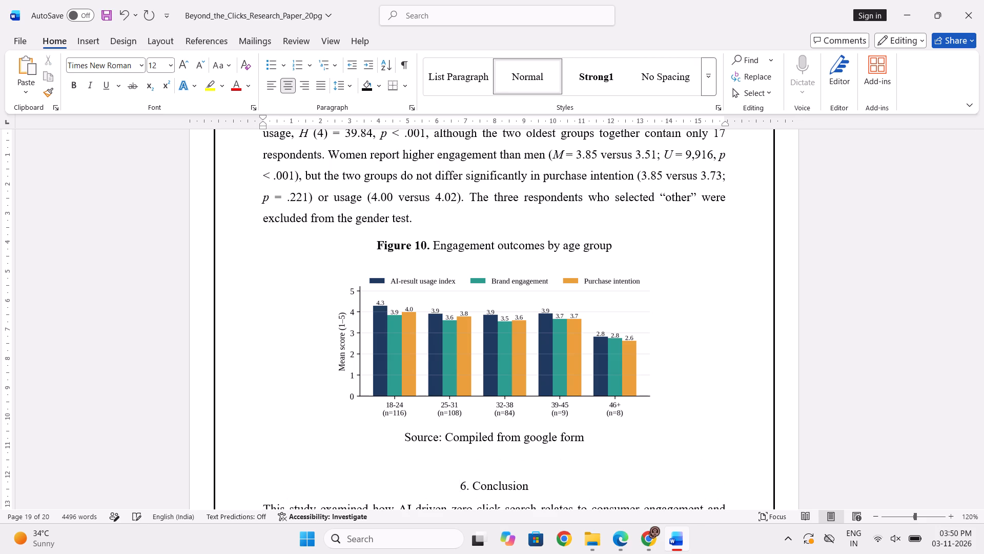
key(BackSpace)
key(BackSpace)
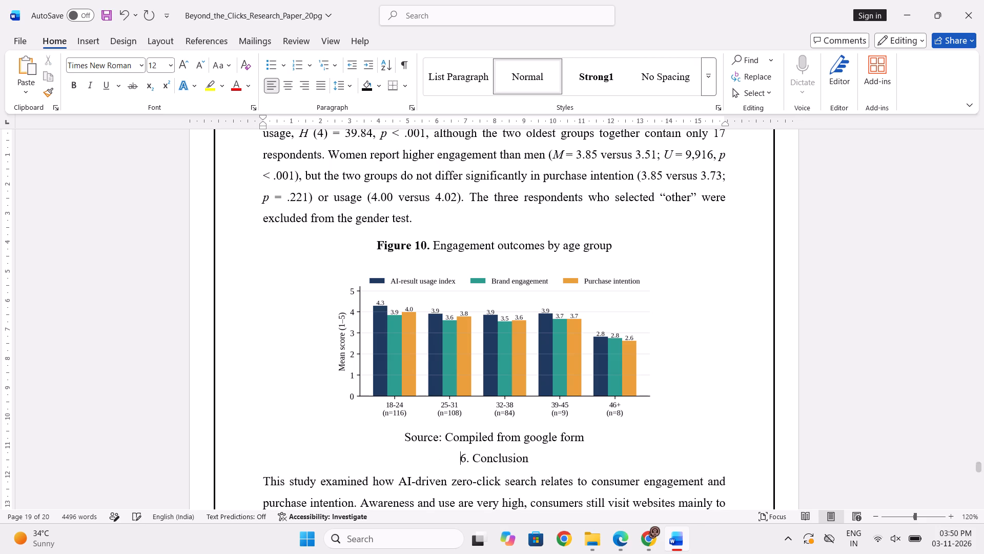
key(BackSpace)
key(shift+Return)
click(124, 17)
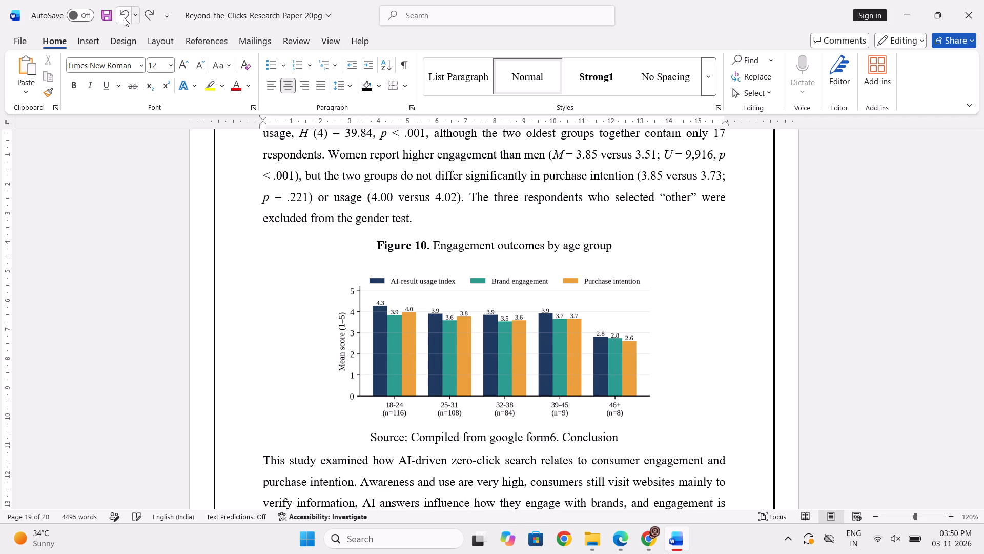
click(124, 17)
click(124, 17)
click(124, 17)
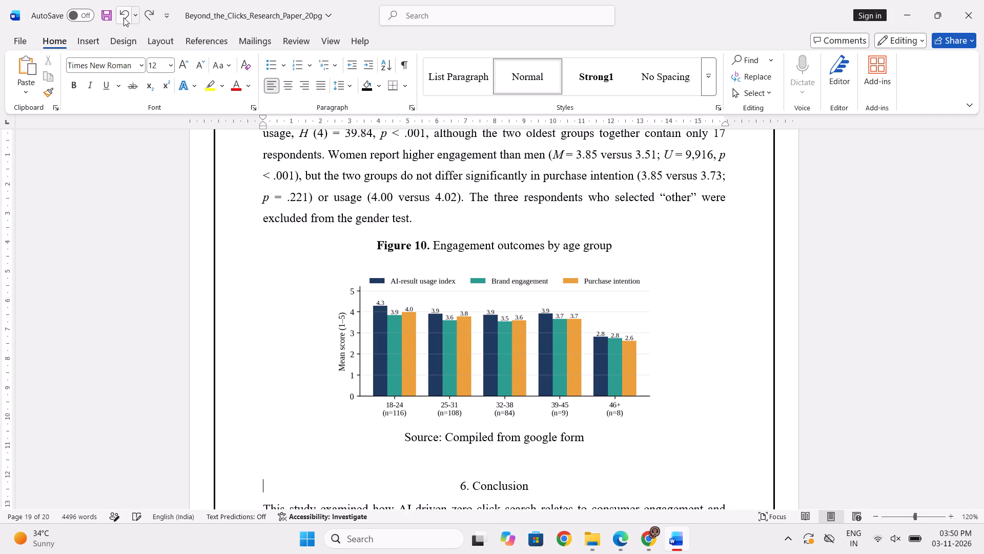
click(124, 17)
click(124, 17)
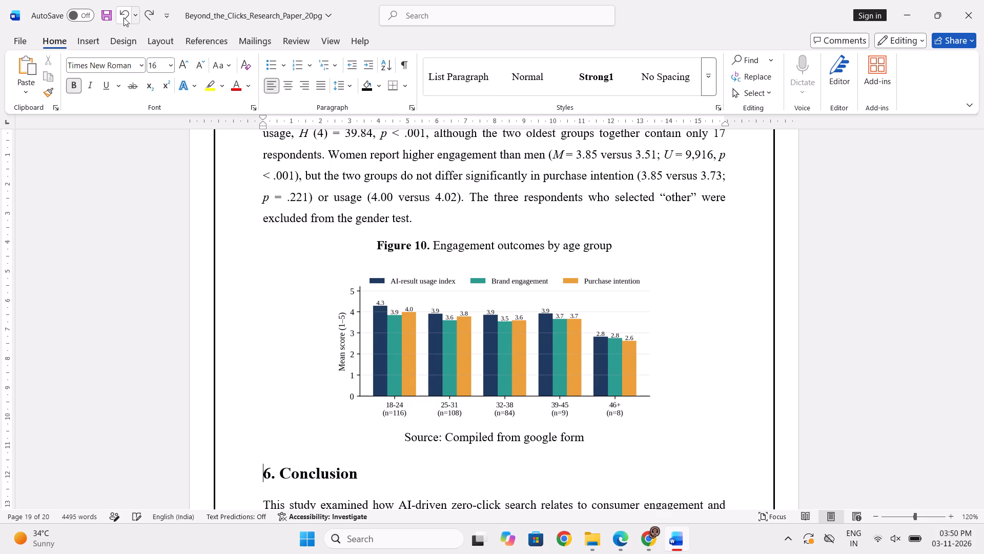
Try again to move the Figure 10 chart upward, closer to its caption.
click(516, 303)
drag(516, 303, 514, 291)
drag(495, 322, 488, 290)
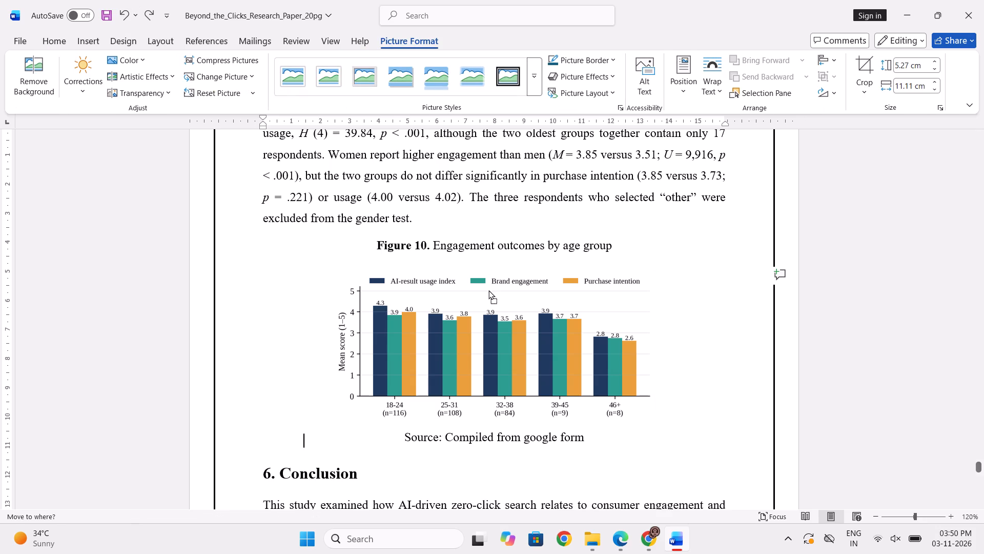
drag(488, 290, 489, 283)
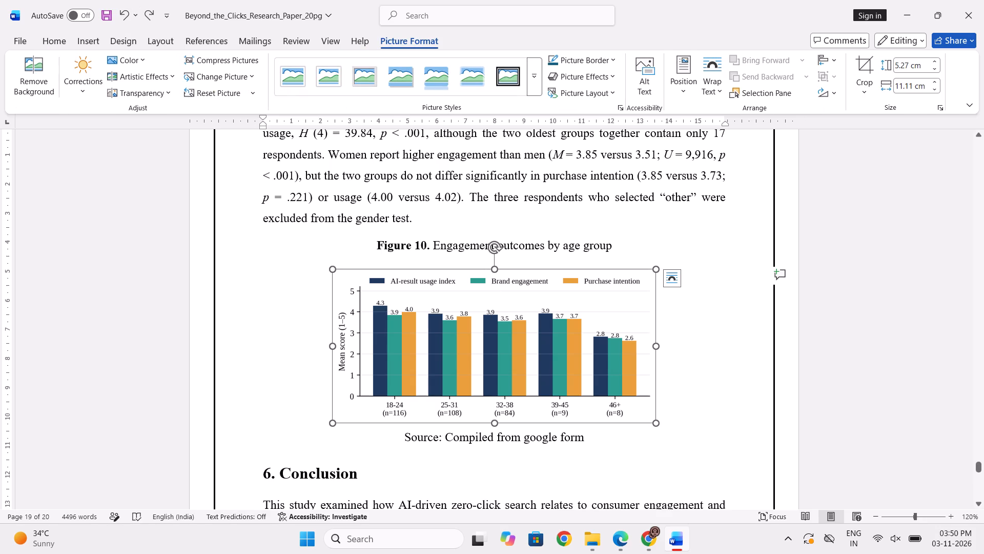
Join the Figure 10 caption to the end of the paragraph above and split it off again as its own paragraph.
click(377, 237)
click(389, 234)
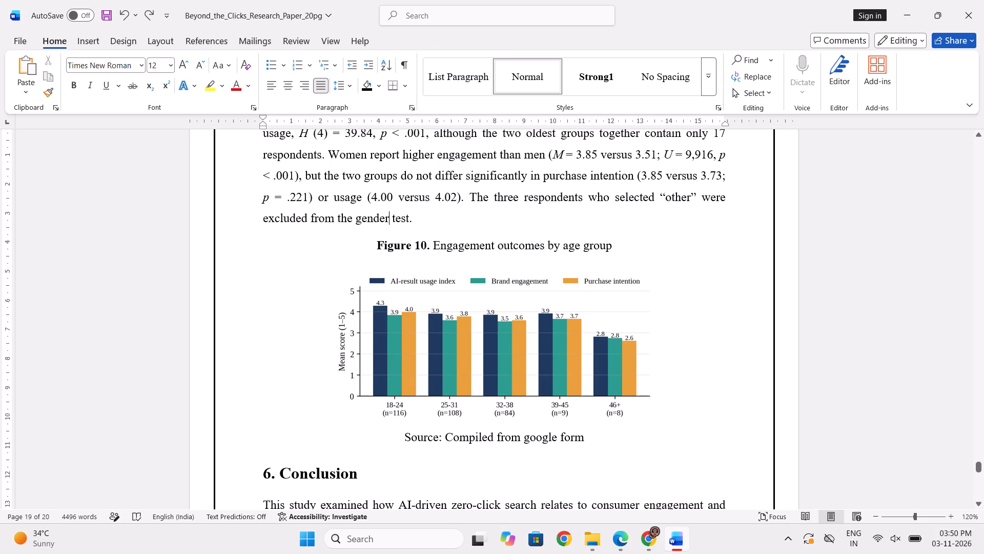
click(371, 246)
key(BackSpace)
key(BackSpace)
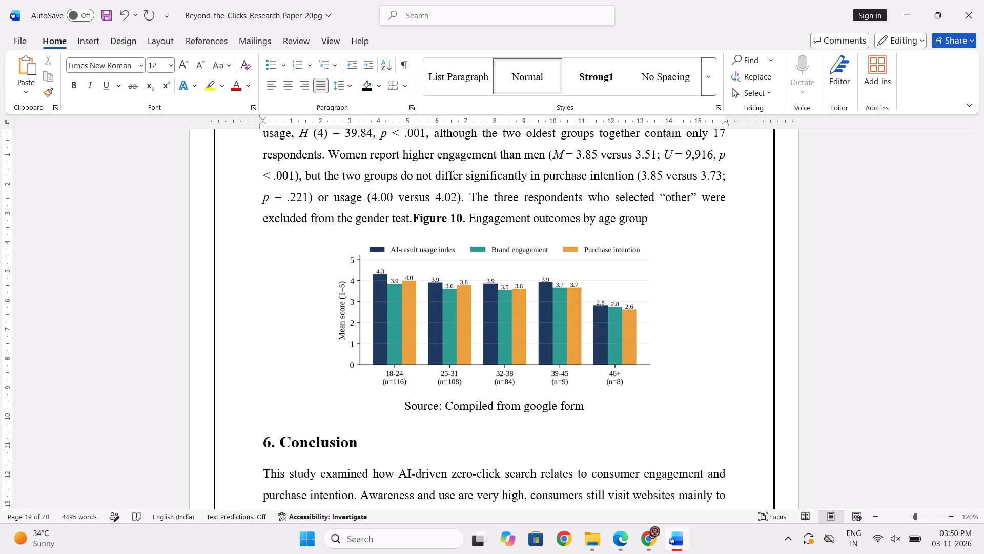
key(shift+Return)
key(BackSpace)
key(Return)
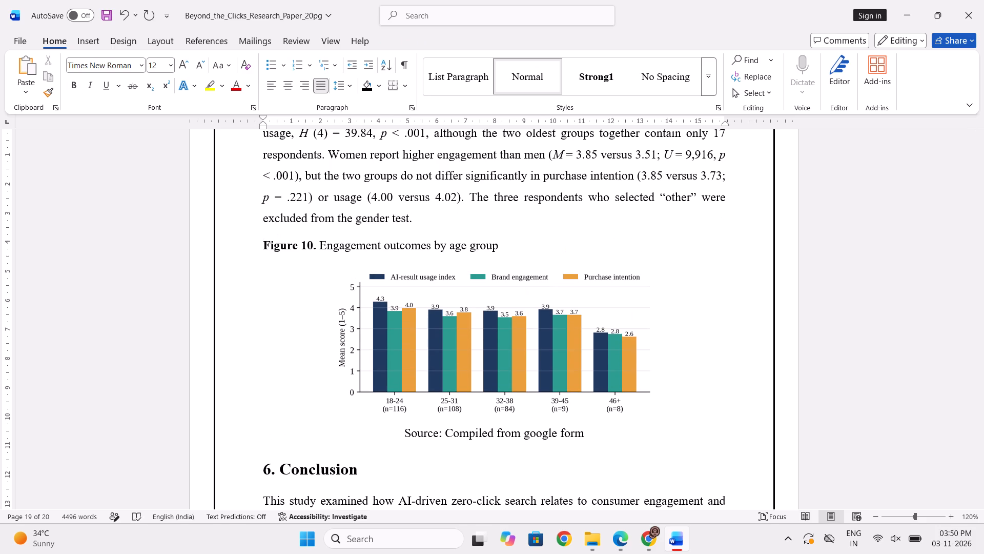
Check the page layout through the Conclusion, Limitations and Future Research, and reference list, returning to Figure 10.
scroll(373, 452, down, 7)
scroll(373, 452, up, 1)
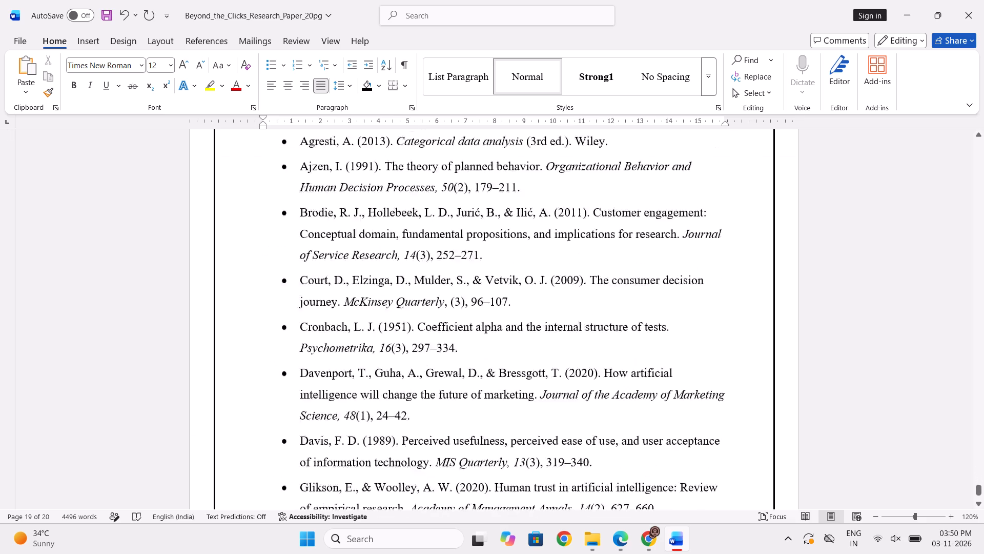
scroll(373, 452, up, 2)
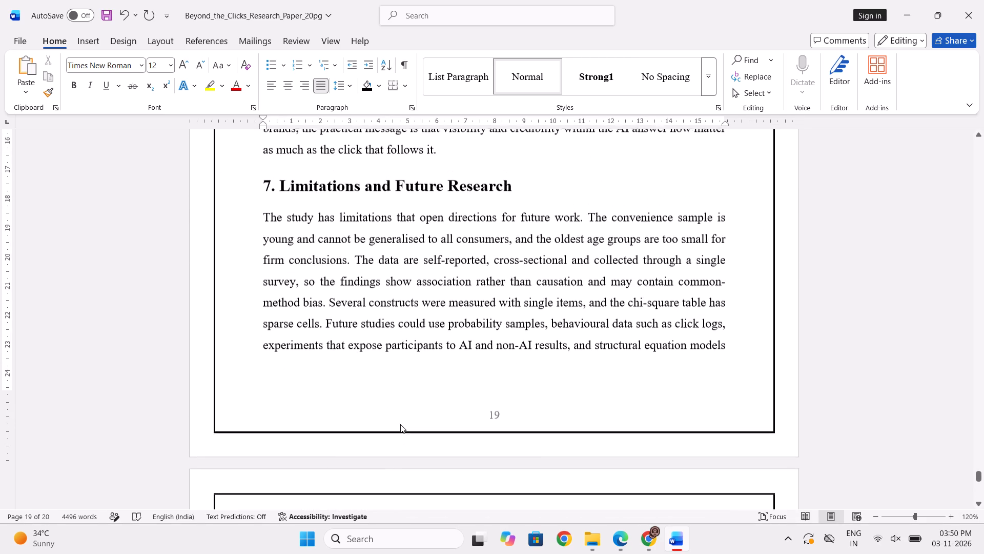
scroll(400, 424, up, 1)
scroll(551, 350, up, 1)
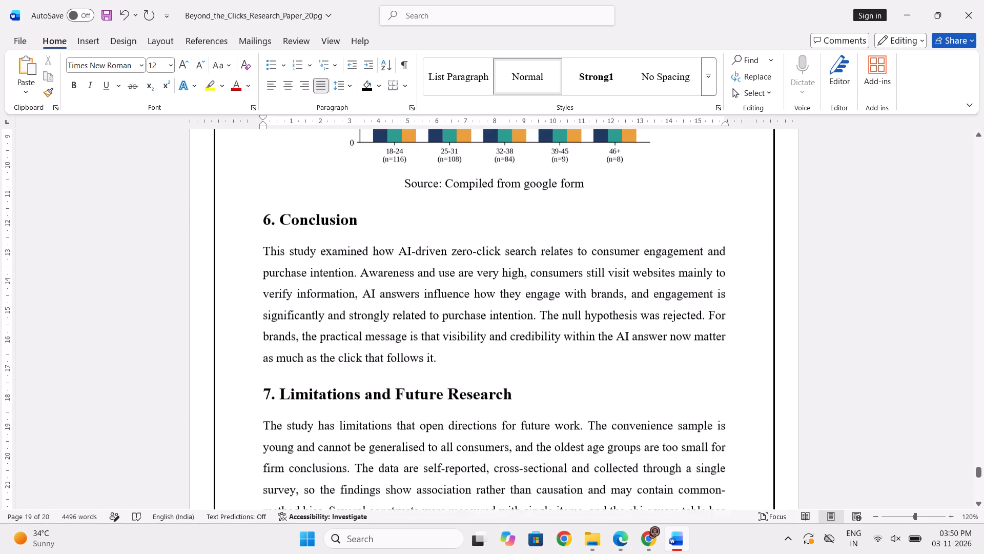
click(402, 251)
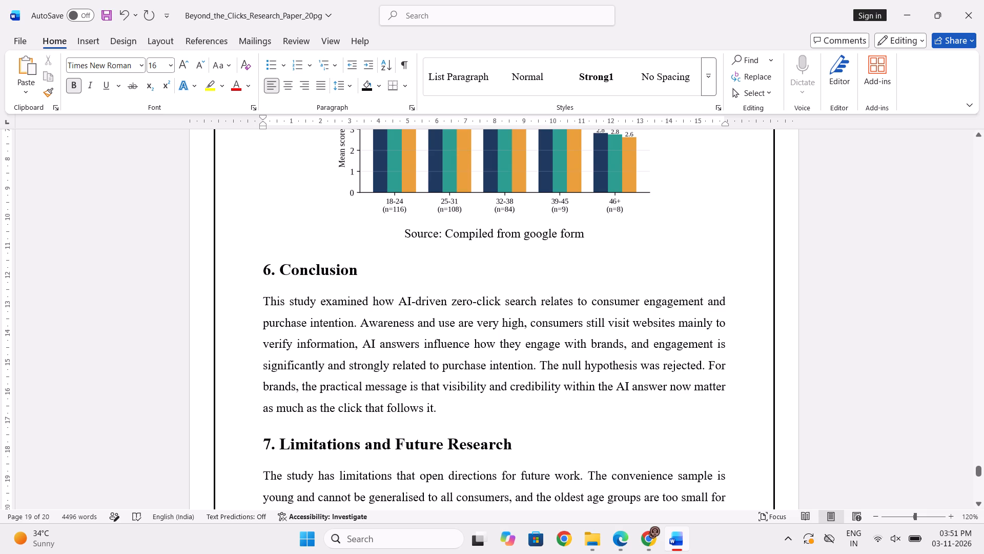
scroll(386, 220, up, 1)
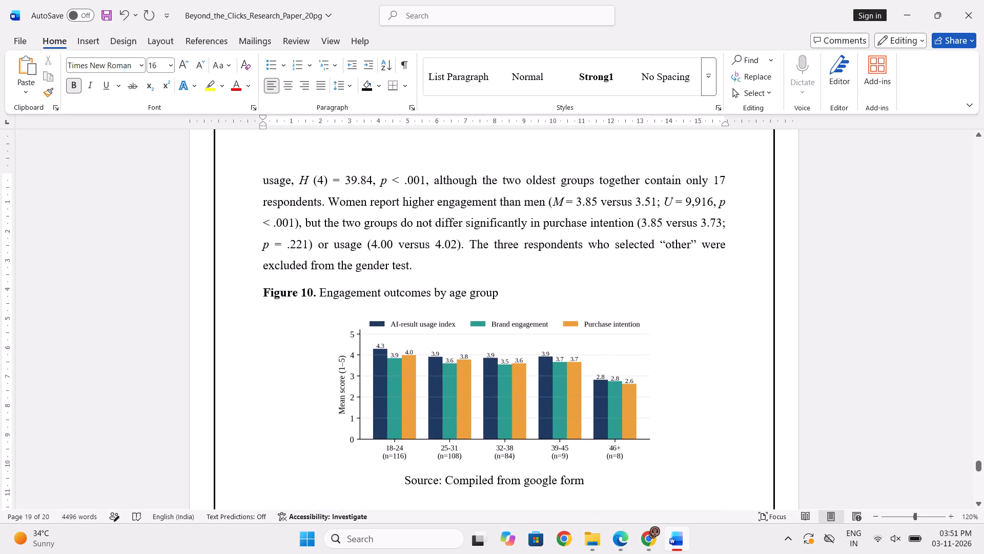
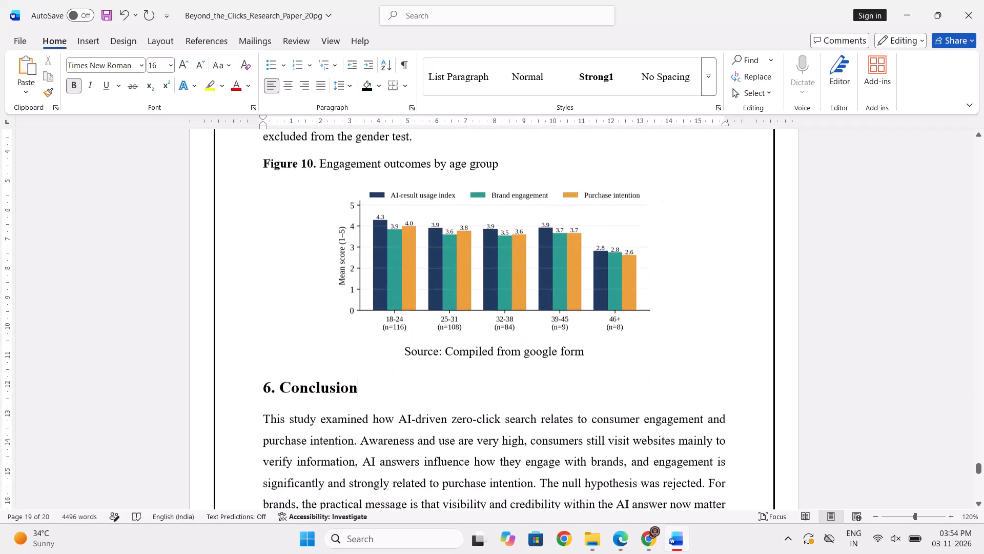
Copy the "Source: Compiled from google form" line beneath the Figure 10 chart.
scroll(429, 300, down, 4)
scroll(429, 300, up, 1)
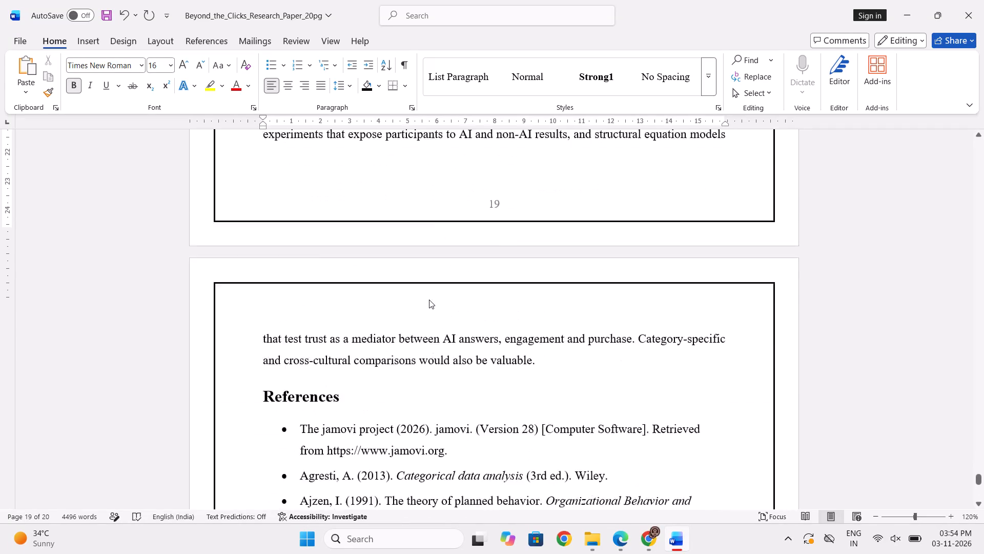
scroll(429, 300, up, 2)
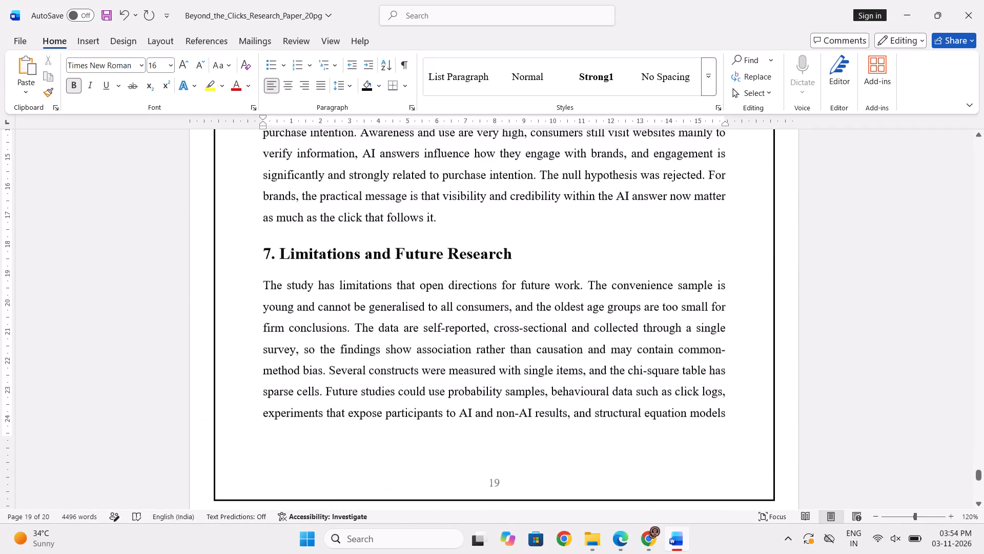
scroll(429, 300, up, 1)
drag(589, 212, 395, 225)
key(ctrl+c)
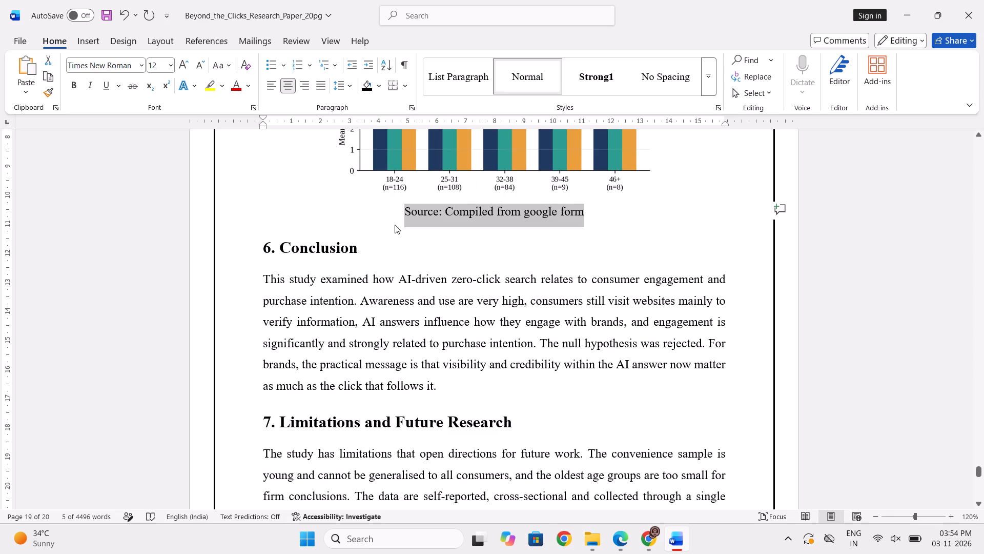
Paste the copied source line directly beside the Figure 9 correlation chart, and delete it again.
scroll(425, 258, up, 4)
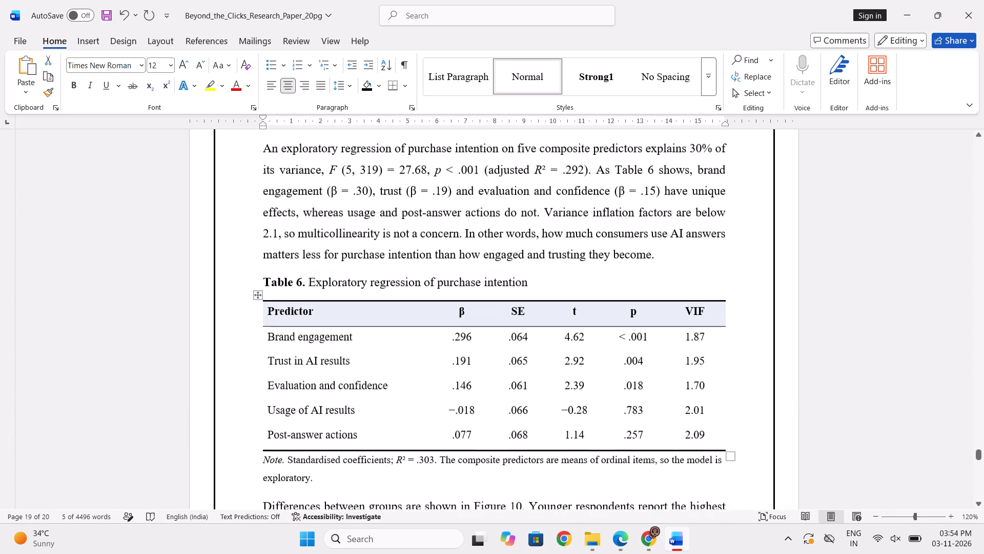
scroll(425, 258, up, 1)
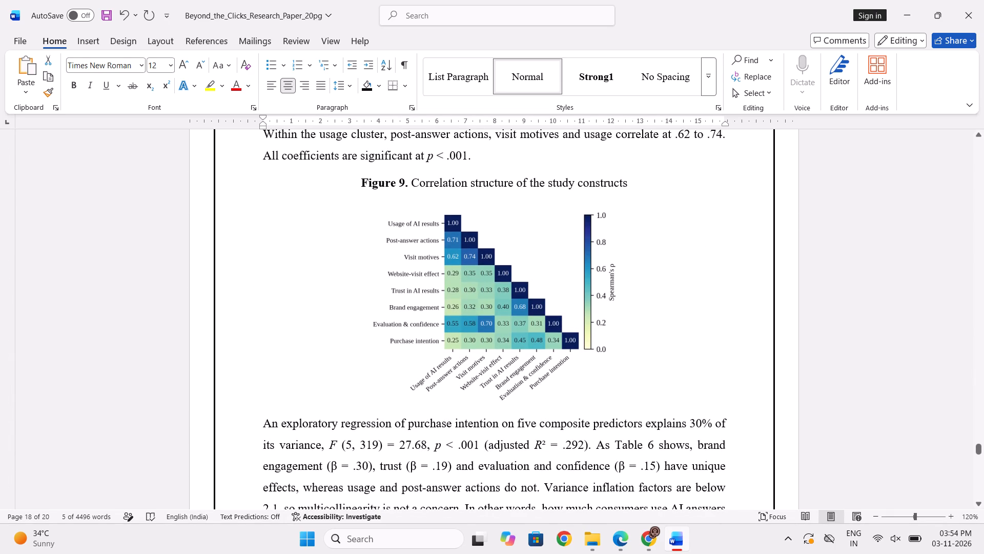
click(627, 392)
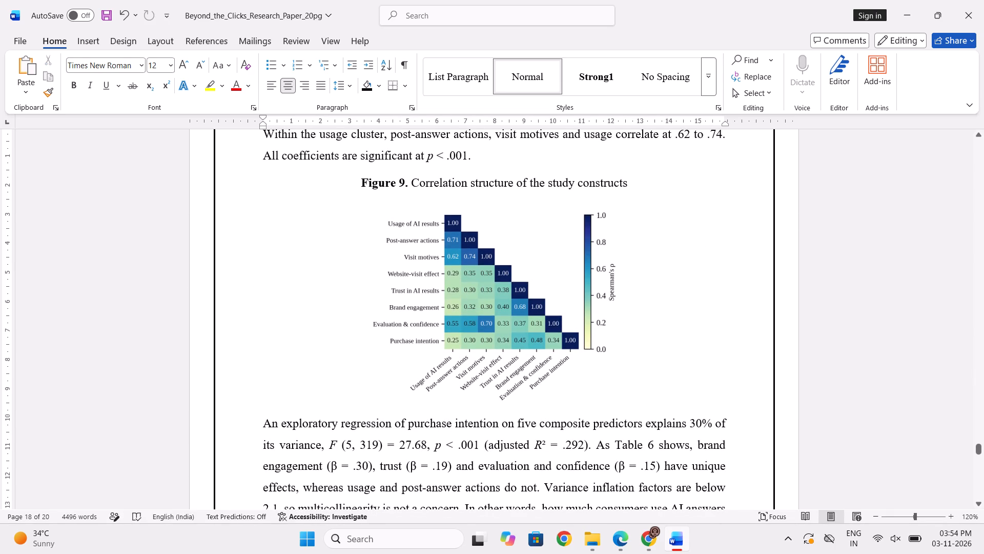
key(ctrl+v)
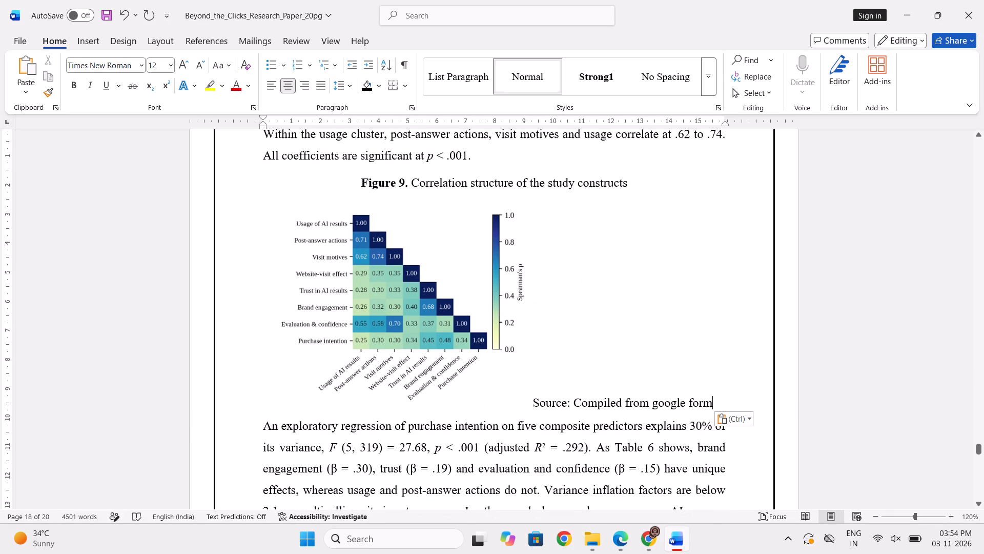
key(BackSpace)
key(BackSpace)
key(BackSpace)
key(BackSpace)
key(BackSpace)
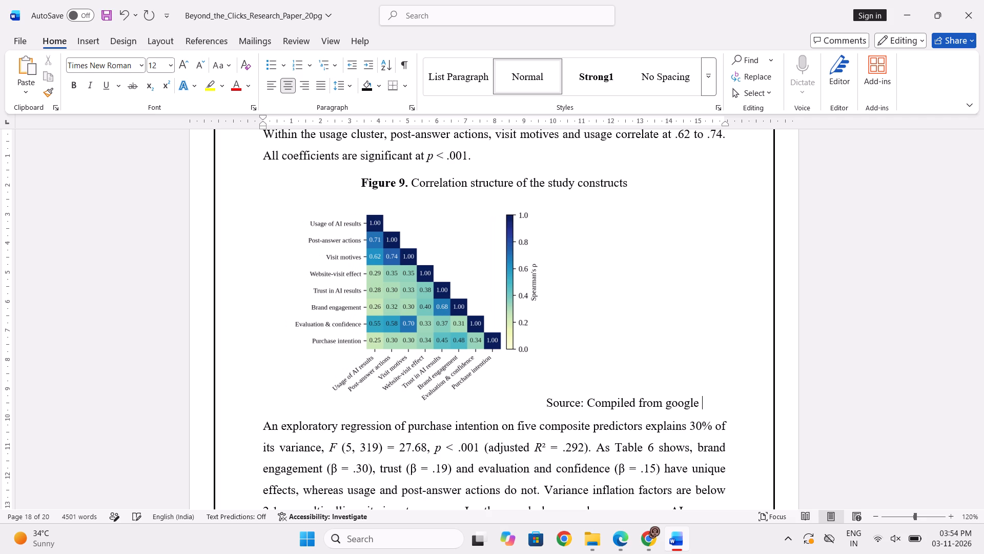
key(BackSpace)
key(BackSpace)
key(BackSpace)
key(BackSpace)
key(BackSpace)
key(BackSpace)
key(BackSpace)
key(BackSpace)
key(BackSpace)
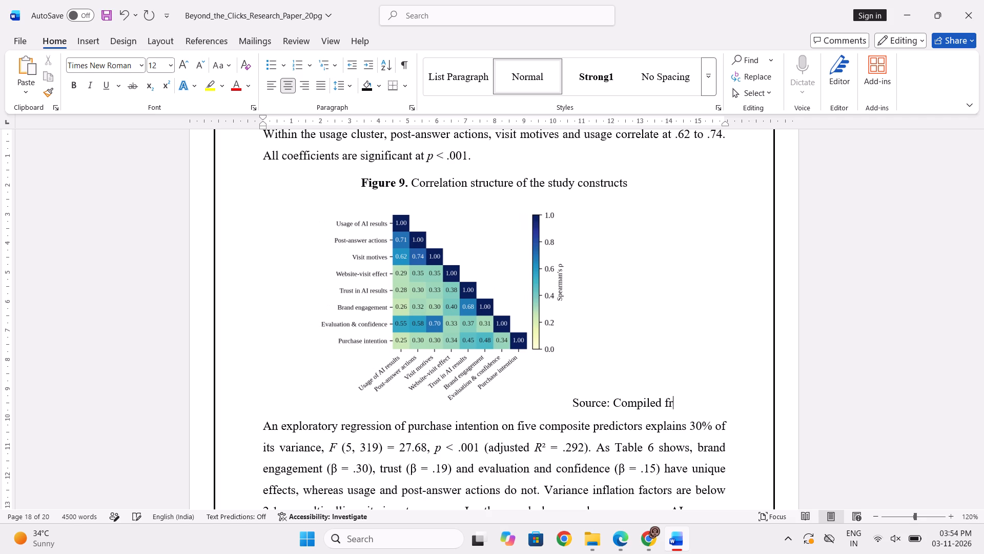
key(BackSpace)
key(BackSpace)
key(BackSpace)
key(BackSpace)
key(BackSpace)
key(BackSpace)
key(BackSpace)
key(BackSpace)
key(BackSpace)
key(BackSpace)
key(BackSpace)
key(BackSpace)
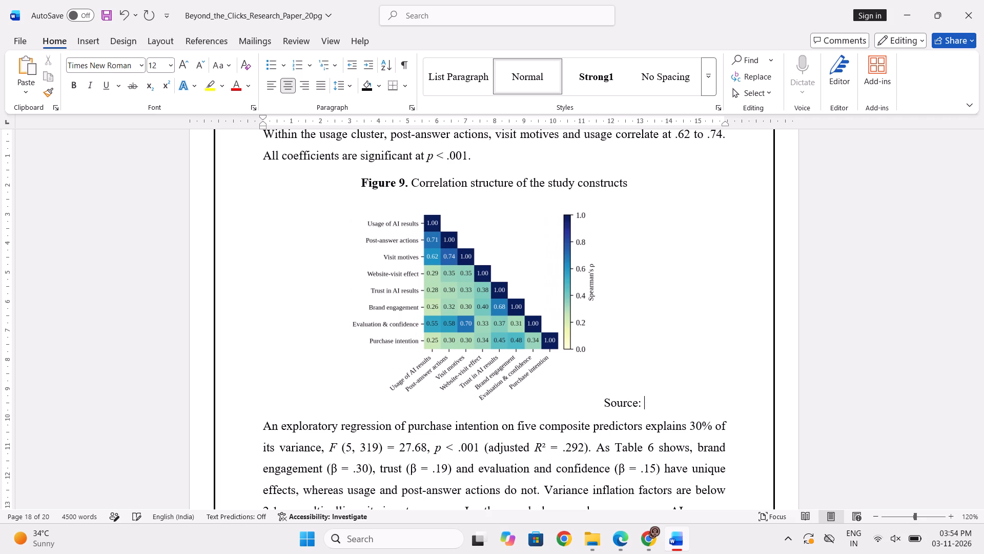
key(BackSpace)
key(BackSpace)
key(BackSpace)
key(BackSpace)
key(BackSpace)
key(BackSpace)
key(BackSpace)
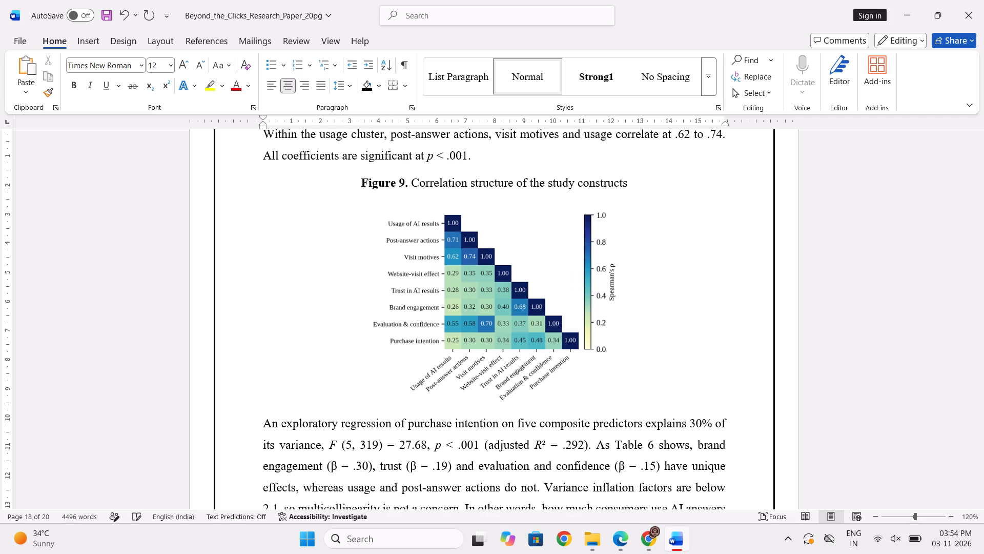
Insert the copied "Source: Compiled from google form" line on a new line below the Figure 9 chart.
key(Return)
key(ctrl+v)
Set the font size of the jamovi note above the Figure 8 caption to 10.
scroll(627, 392, down, 4)
scroll(627, 392, up, 1)
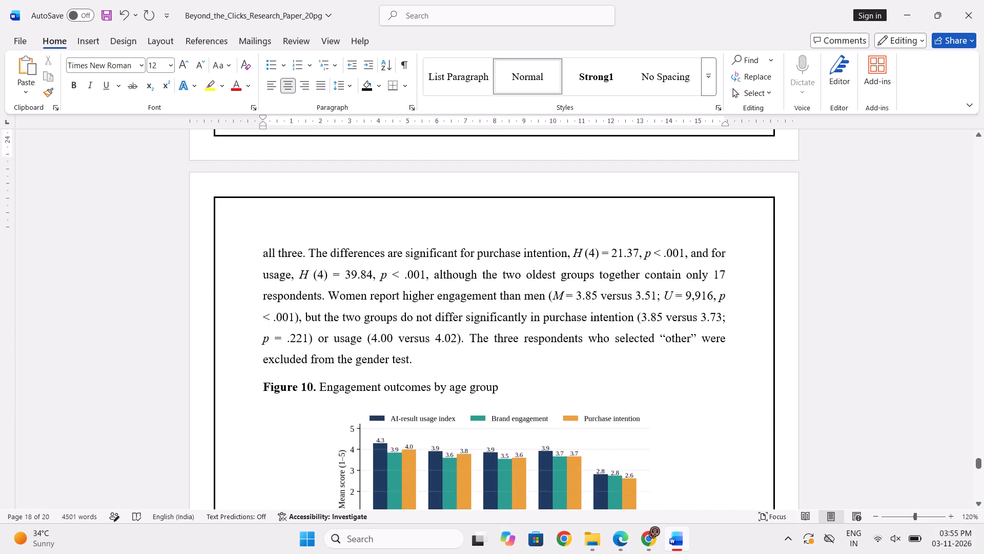
scroll(627, 392, up, 10)
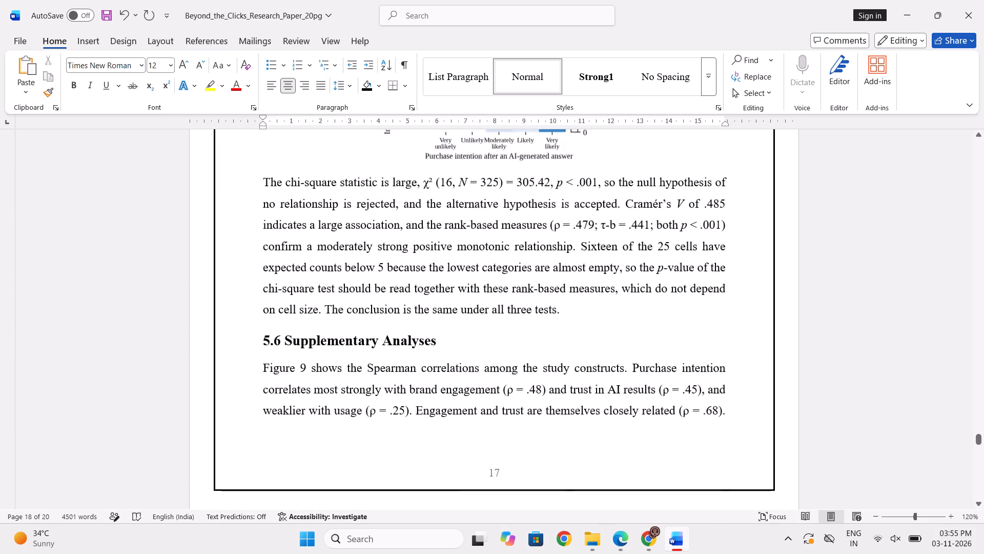
scroll(627, 392, up, 2)
scroll(627, 392, down, 2)
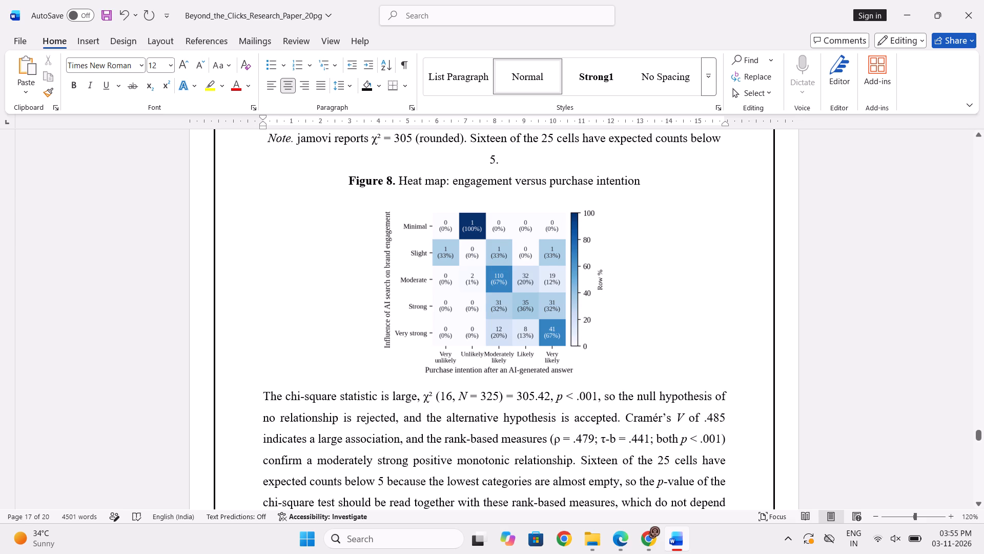
drag(266, 184, 342, 171)
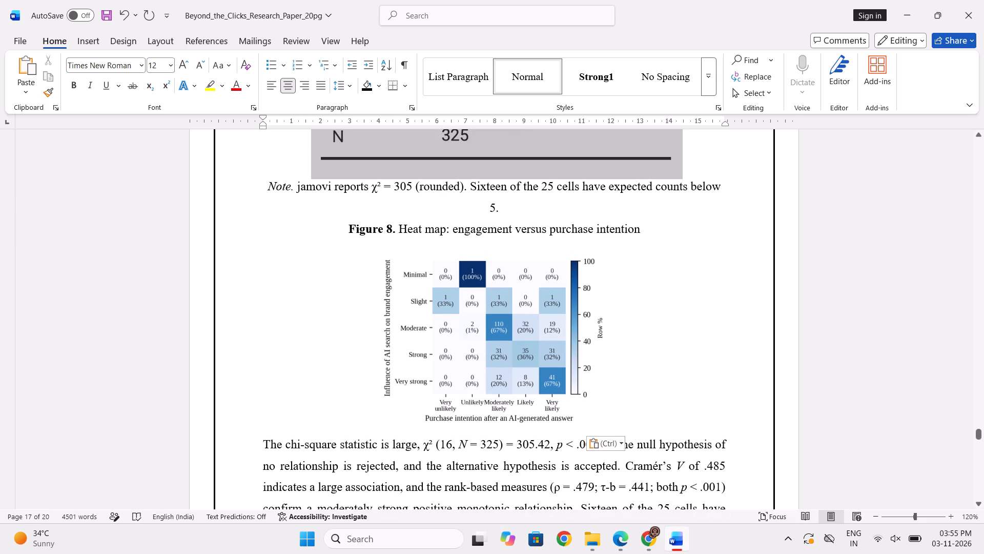
drag(342, 171, 537, 212)
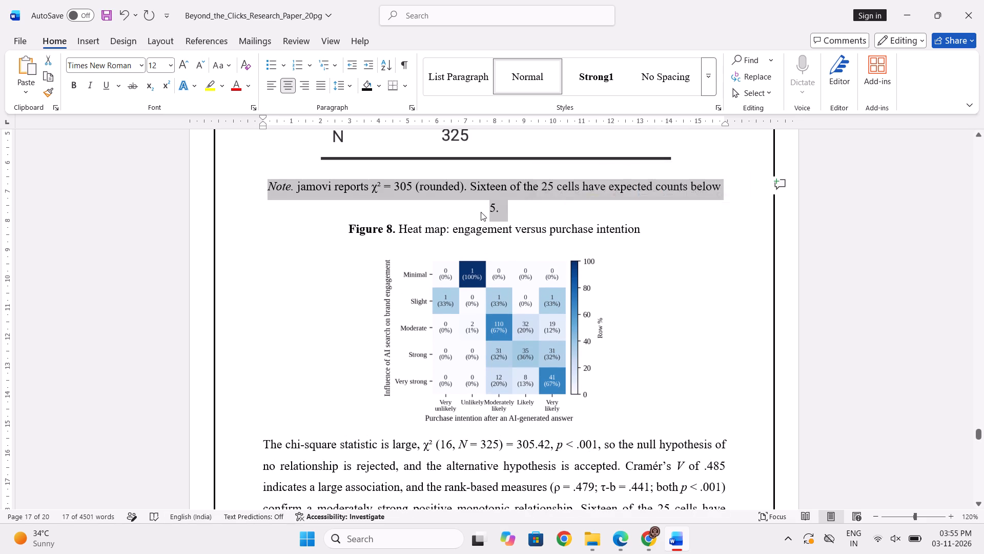
click(478, 211)
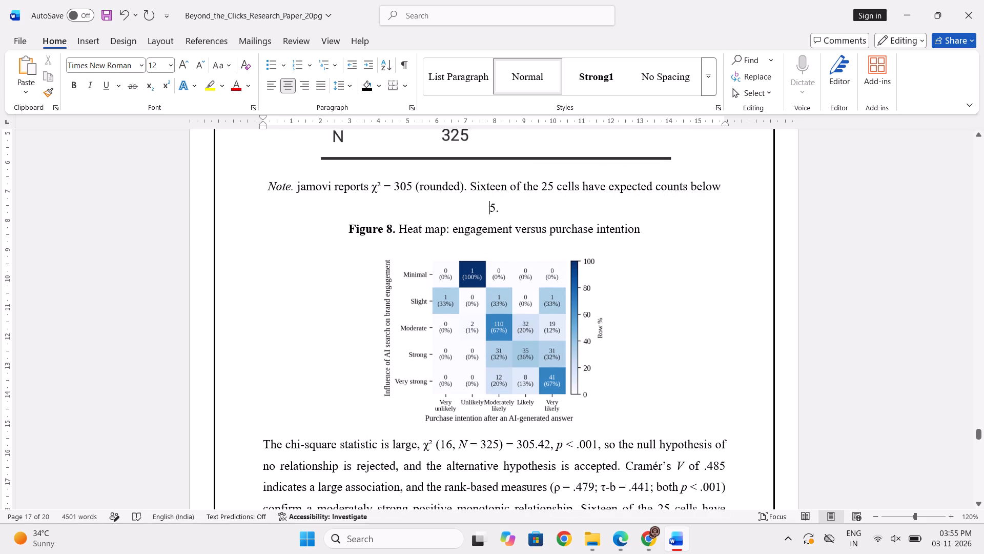
drag(264, 185, 498, 212)
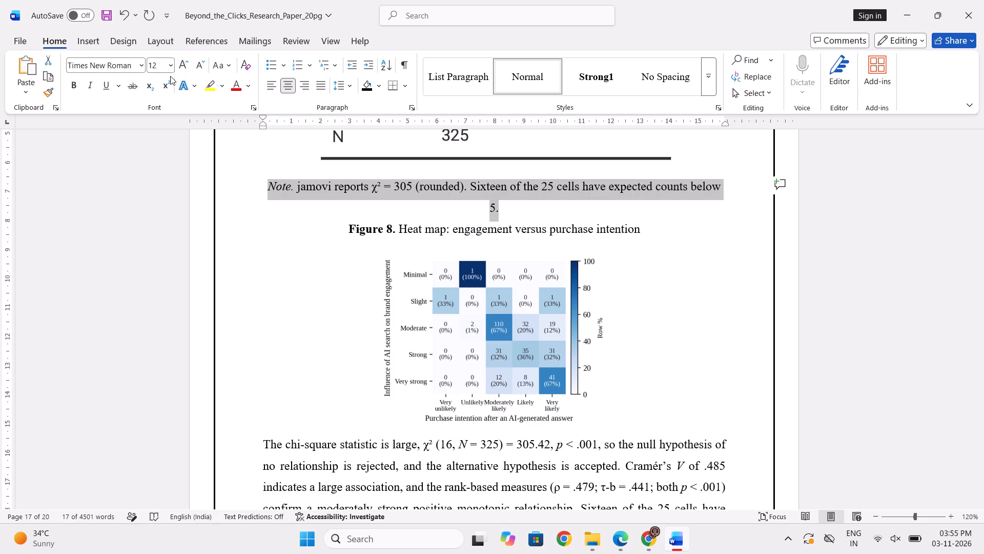
click(168, 69)
click(161, 116)
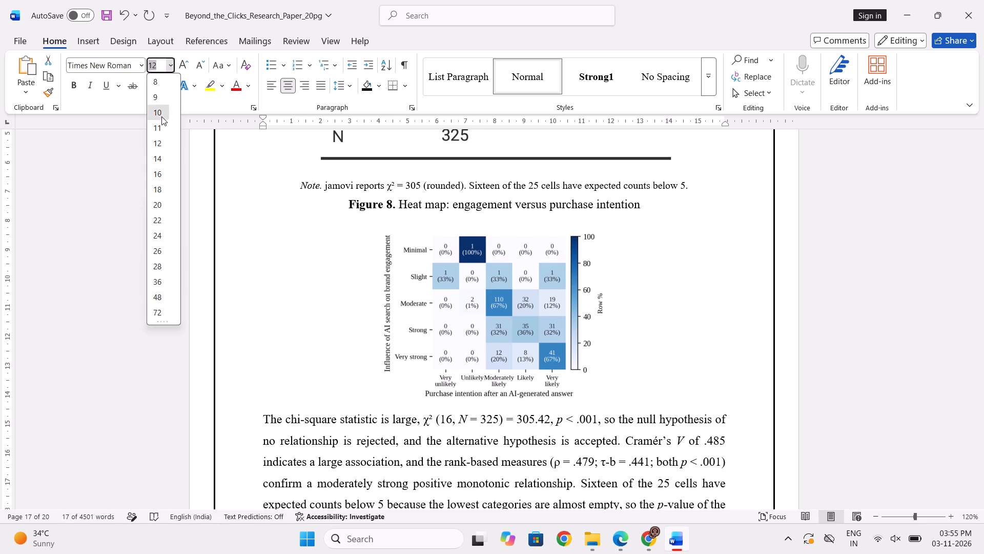
Add the line "Source :Data from jamovi software" directly below the jamovi note, using a line break.
click(699, 186)
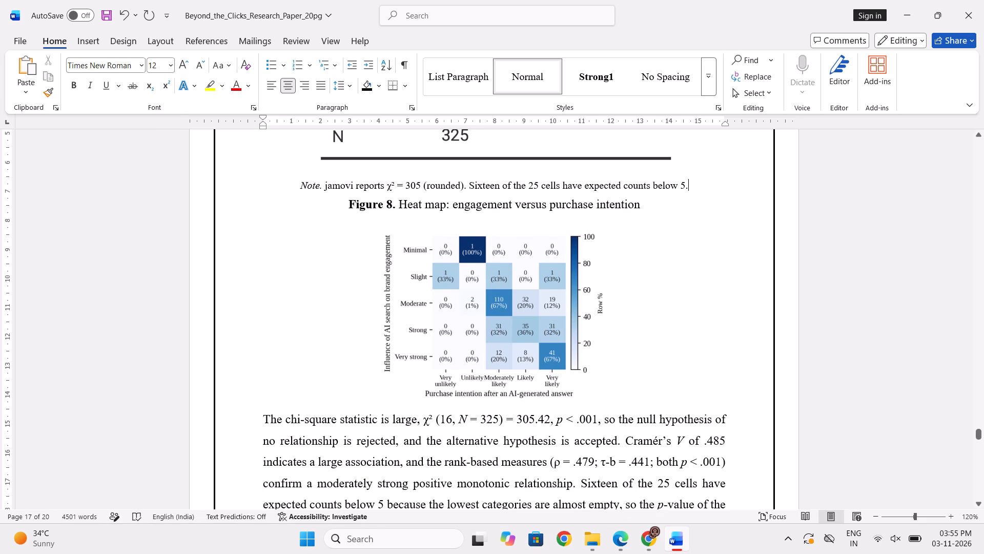
key(shift+Return)
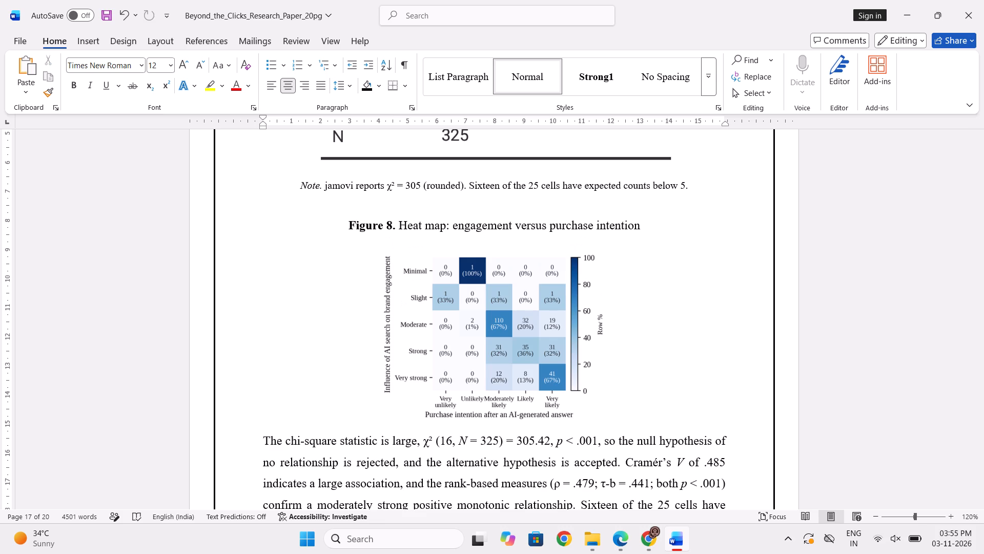
text(ource)
key(space)
key(shift+colon)
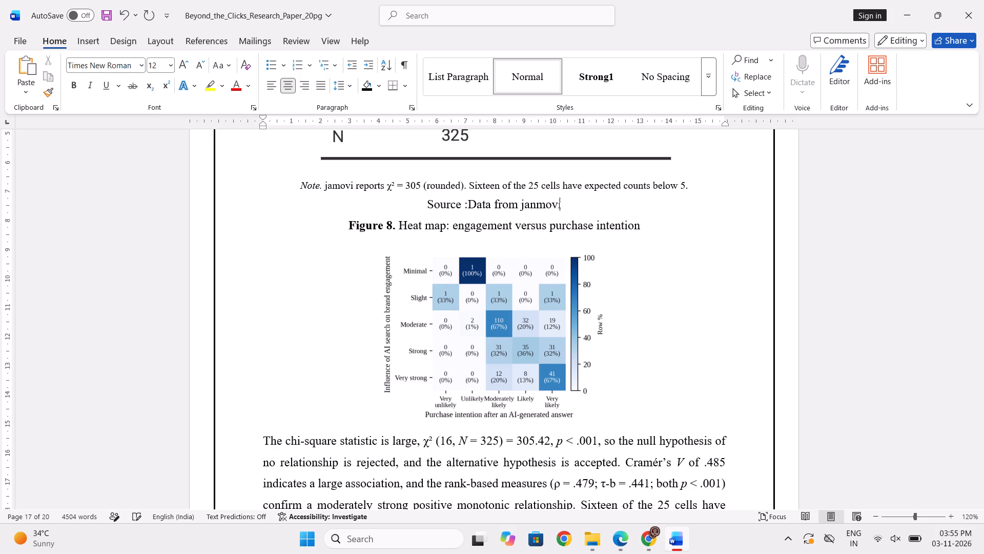
key(BackSpace)
key(BackSpace)
key(BackSpace)
key(BackSpace)
key(BackSpace)
key(BackSpace)
text(movi software)
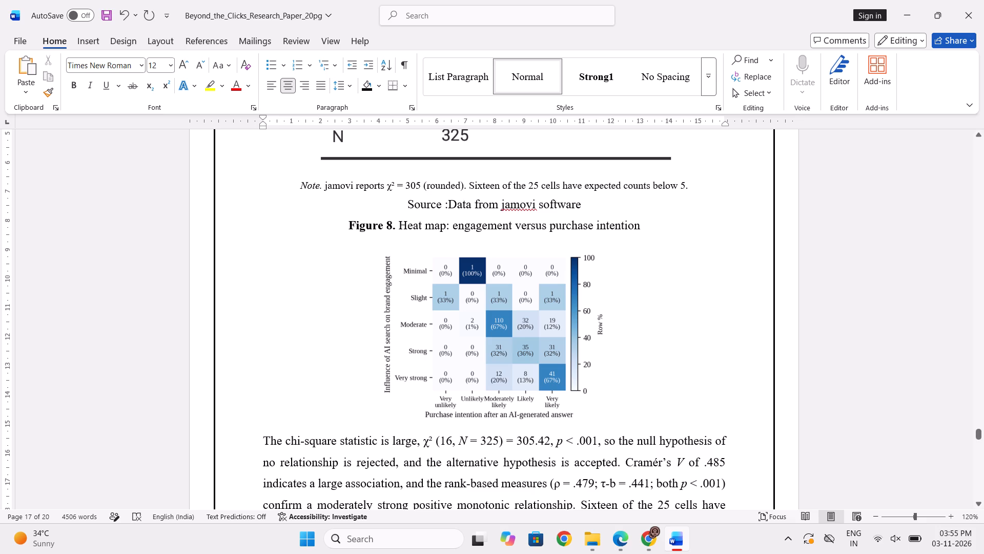
Insert the copied "Source: Compiled from google form" line on a new line below the Figure 8 heat map.
click(612, 401)
key(Return)
key(ctrl+v)
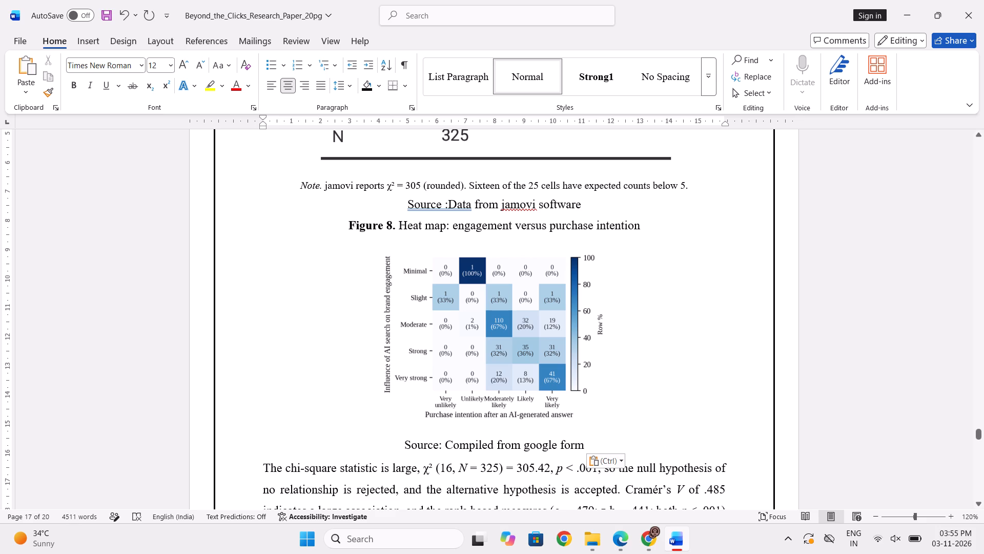
Correct the spacing around the colon in the jamovi source line to read "Source: Data".
click(456, 201)
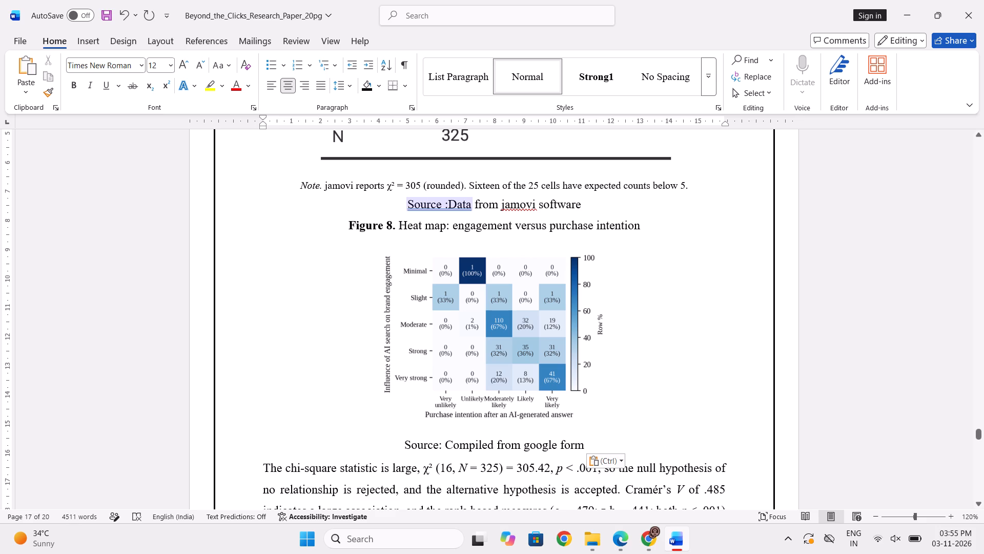
click(476, 262)
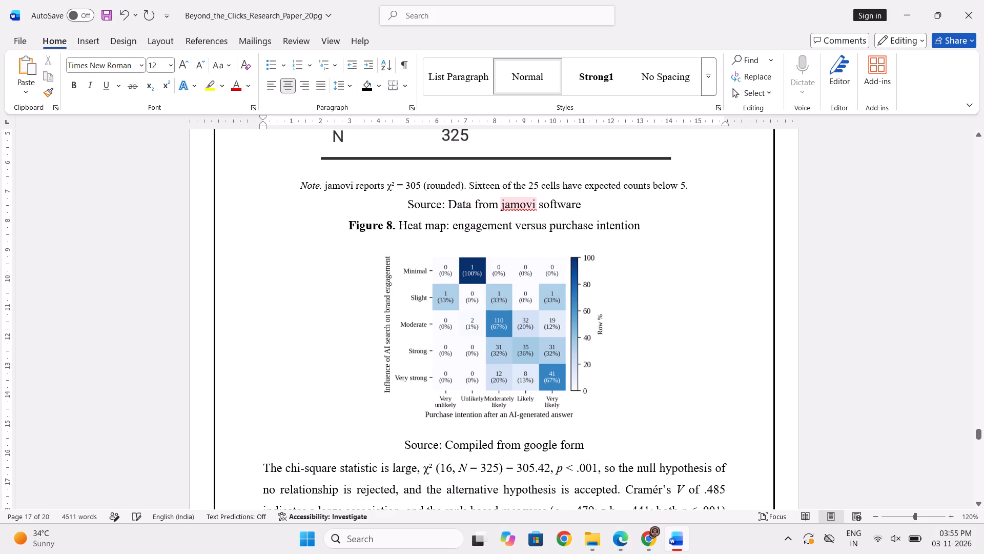
Insert the copied "Source: Compiled from google form" line below the Figure 7 charts, using a line break.
scroll(506, 228, up, 4)
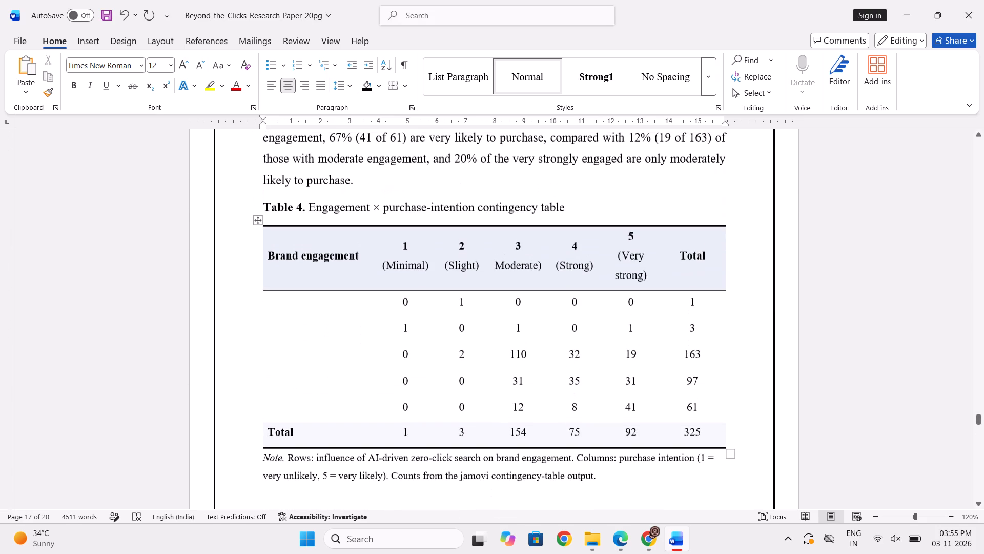
scroll(527, 297, up, 2)
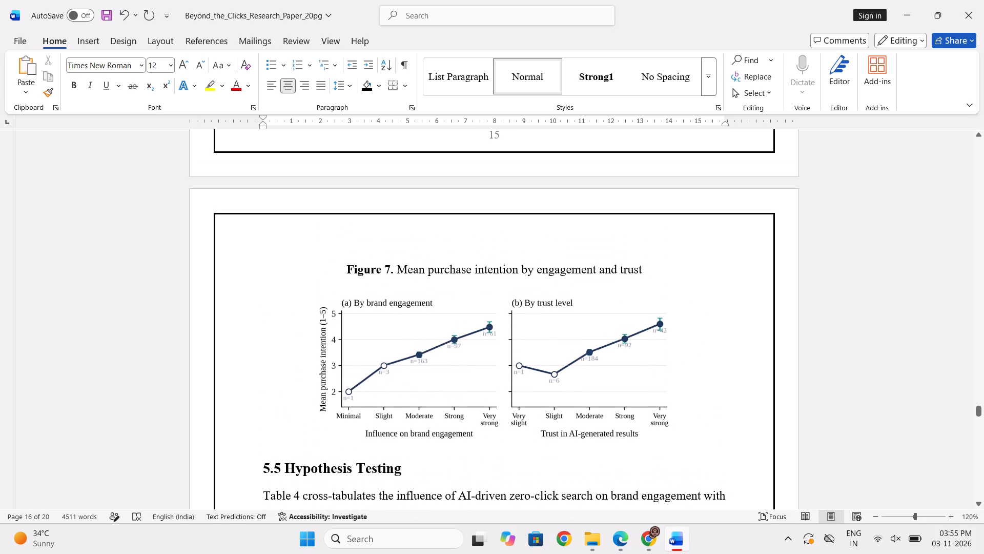
click(699, 415)
key(shift+Return)
key(ctrl+v)
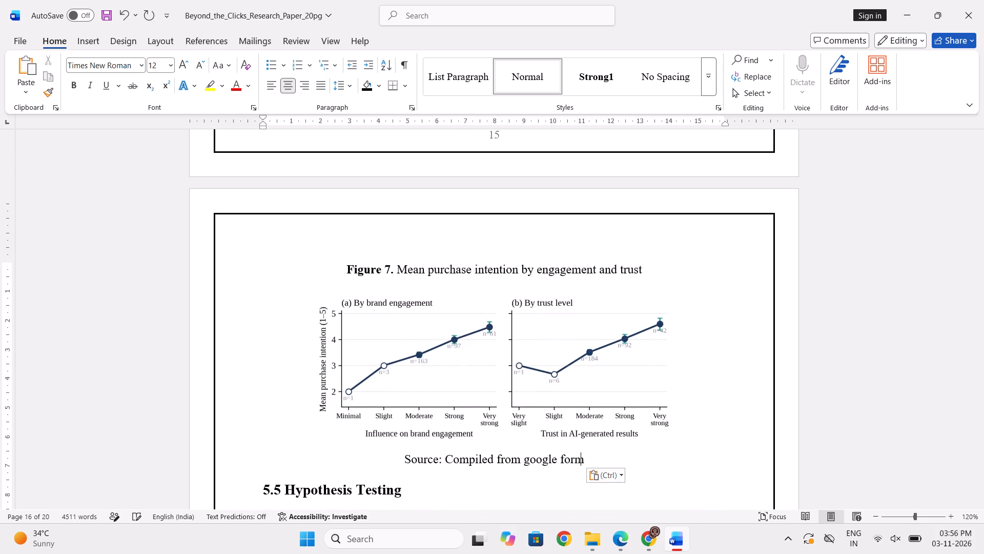
Insert the copied "Source: Compiled from google form" line on a new line below the Figure 6 cascade chart.
scroll(699, 415, up, 4)
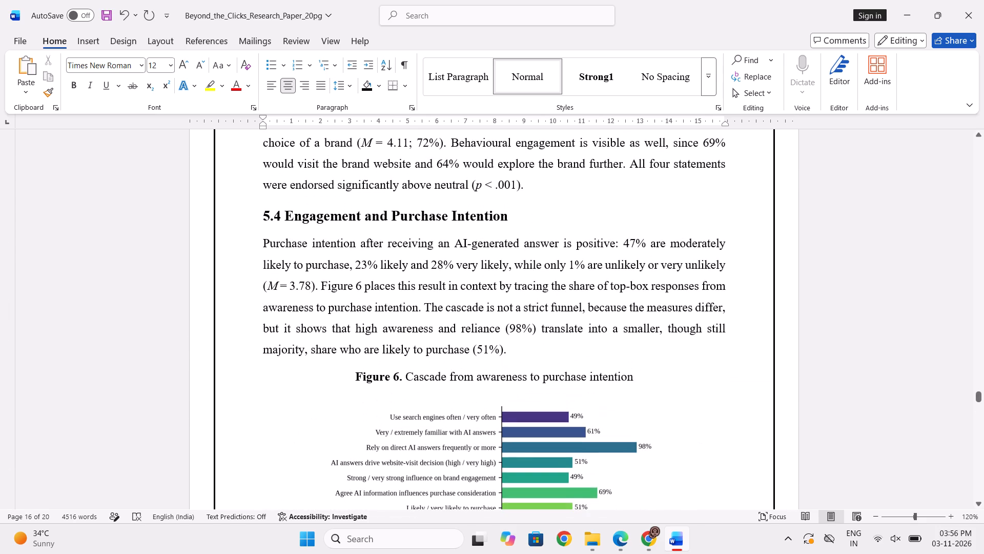
scroll(706, 384, down, 1)
click(679, 405)
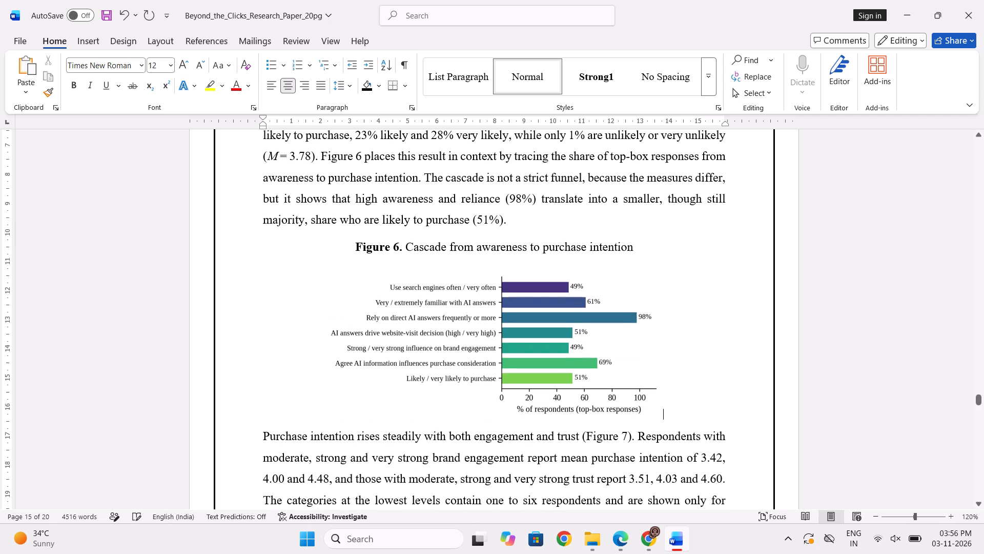
key(Return)
key(ctrl+v)
Insert the copied "Source: Compiled from google form" line on a new line below the Figure 5 motives chart.
scroll(679, 405, up, 1)
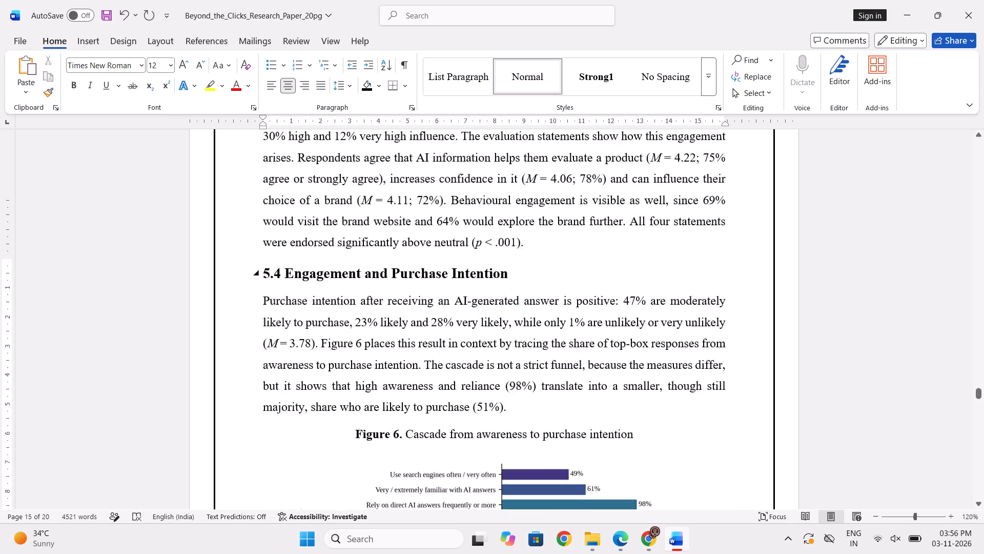
scroll(679, 405, up, 3)
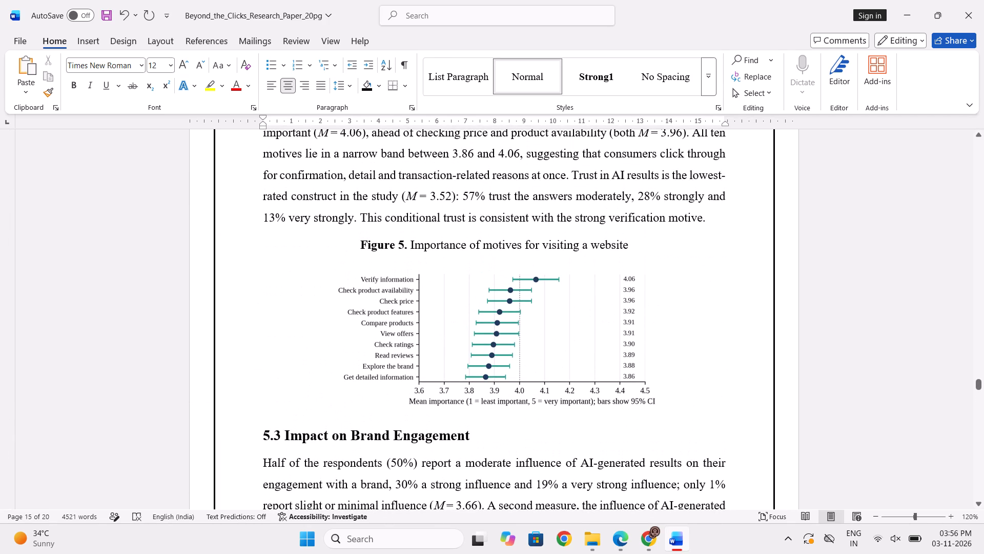
click(680, 401)
key(Return)
key(ctrl+v)
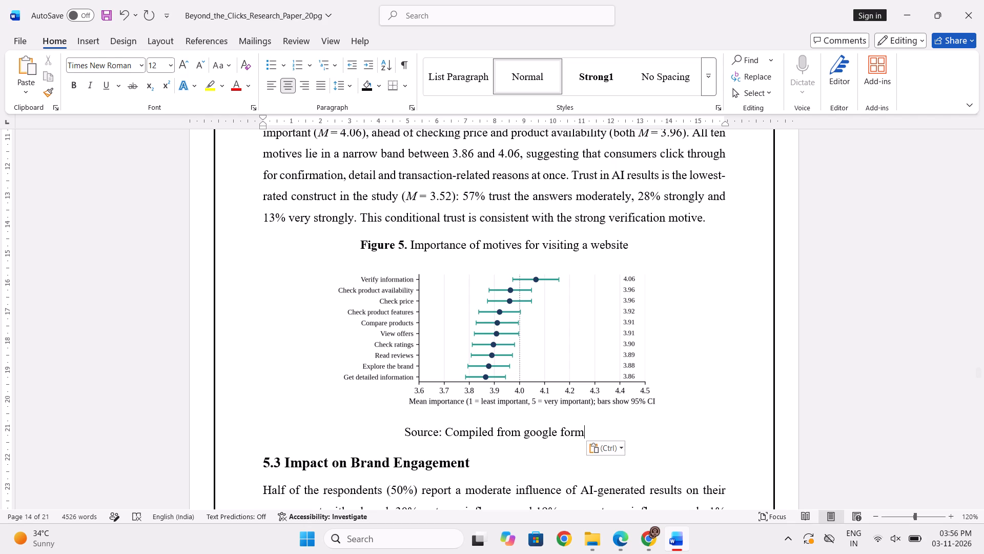
Insert the copied "Source: Compiled from google form" line on a new line below the Figure 4 consumer actions chart.
scroll(680, 401, up, 2)
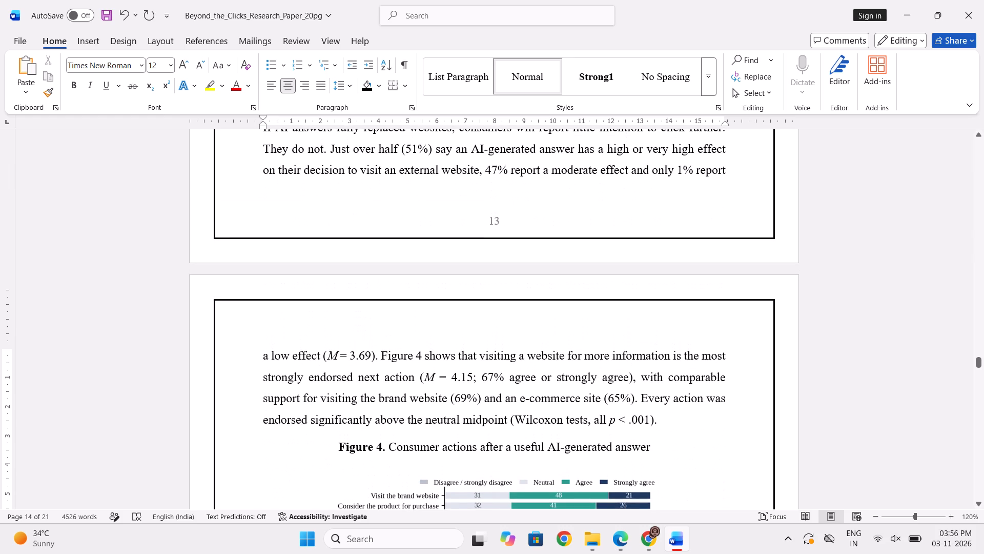
scroll(680, 401, down, 1)
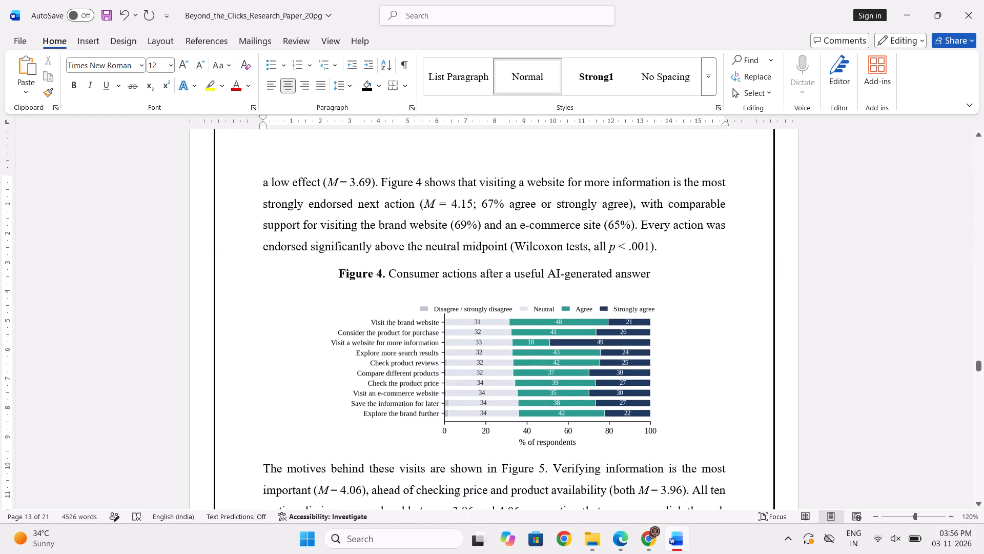
click(674, 417)
key(Return)
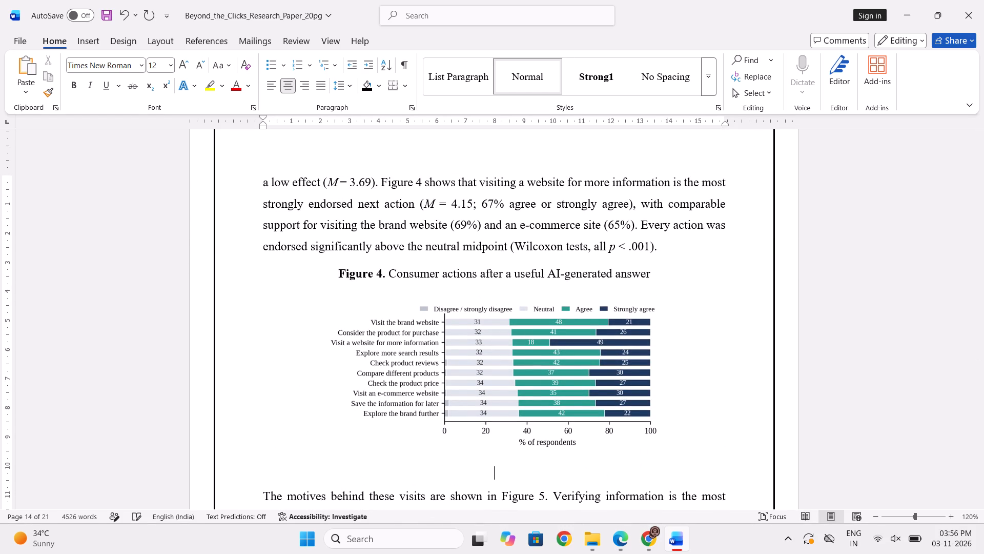
key(ctrl+v)
Insert the copied "Source: Compiled from google form" line on a new line below the Figure 3 purposes chart.
scroll(674, 417, up, 2)
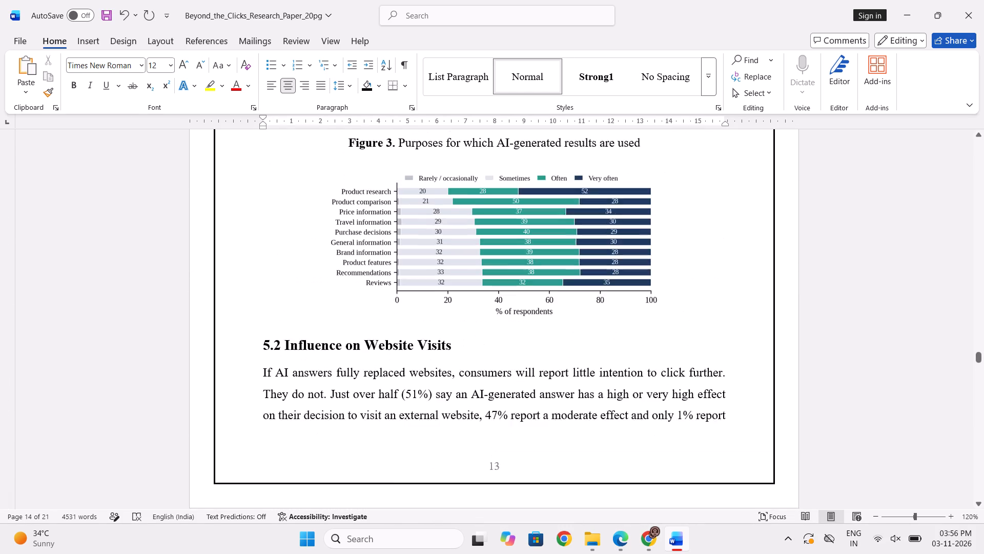
scroll(674, 417, up, 1)
click(695, 317)
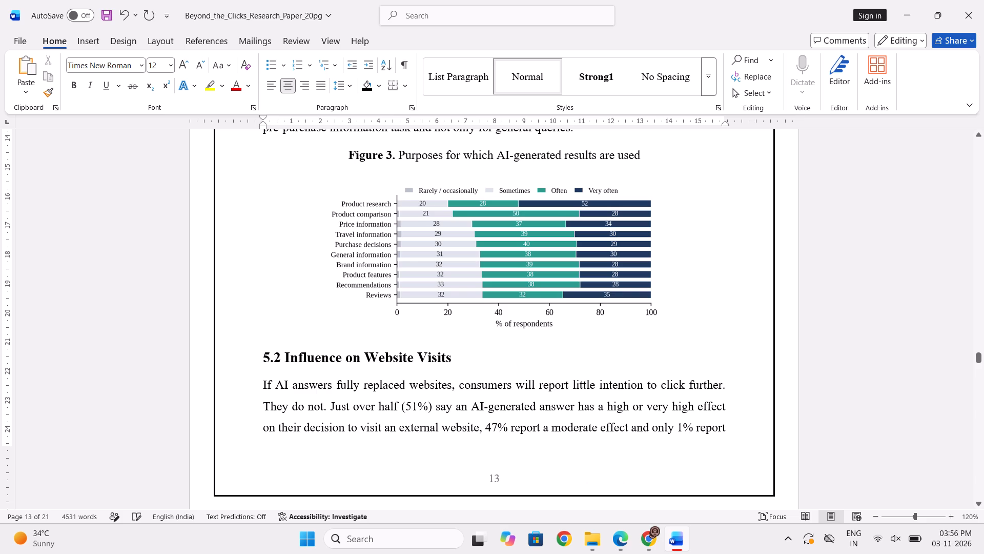
key(Return)
key(ctrl+v)
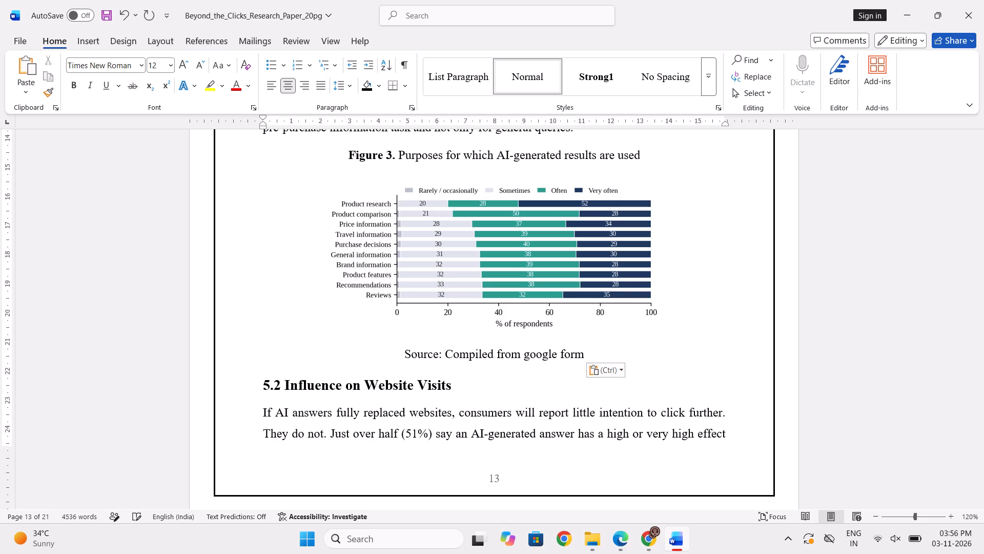
Insert the copied "Source: Compiled from google form" line on a new line below the Figure 2 charts.
scroll(684, 312, up, 1)
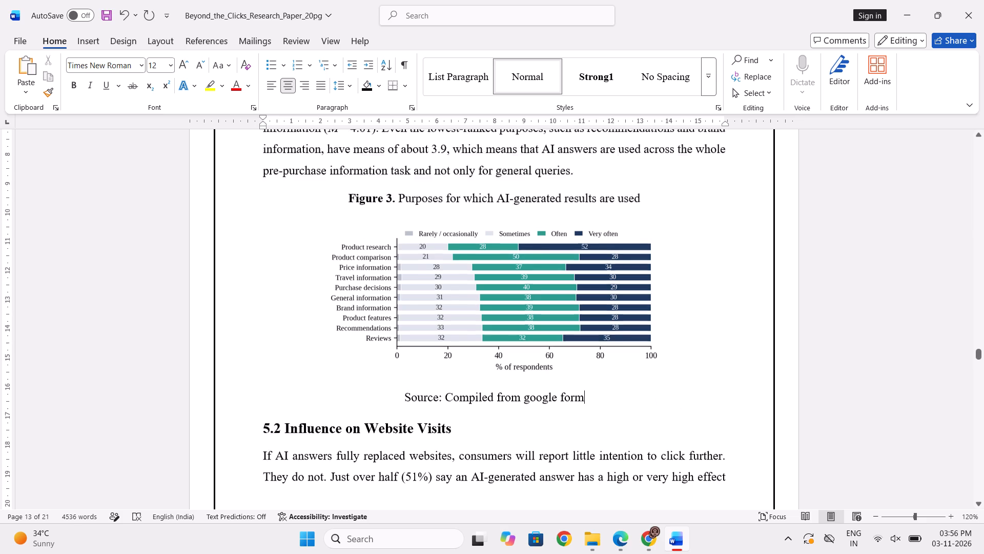
scroll(684, 312, up, 1)
click(693, 276)
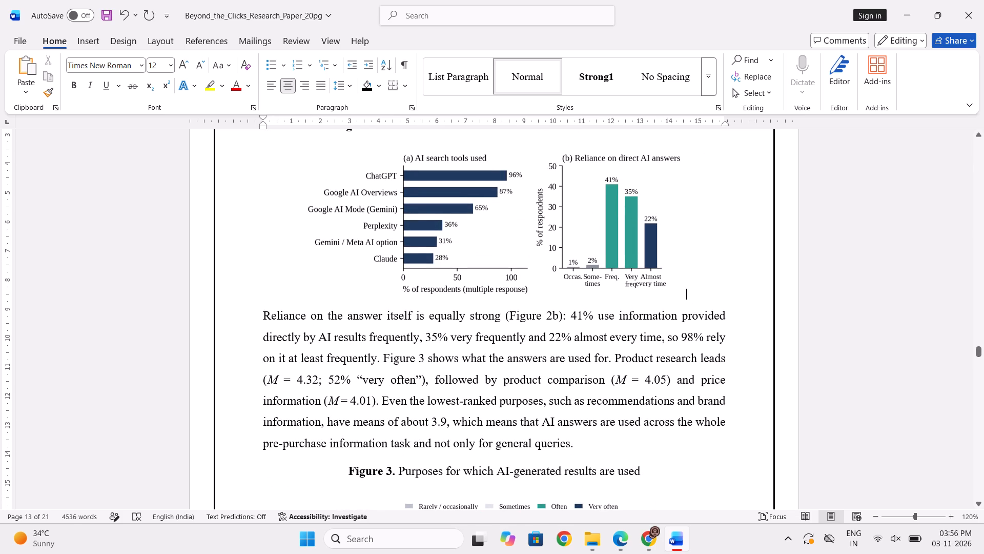
key(Return)
key(ctrl+v)
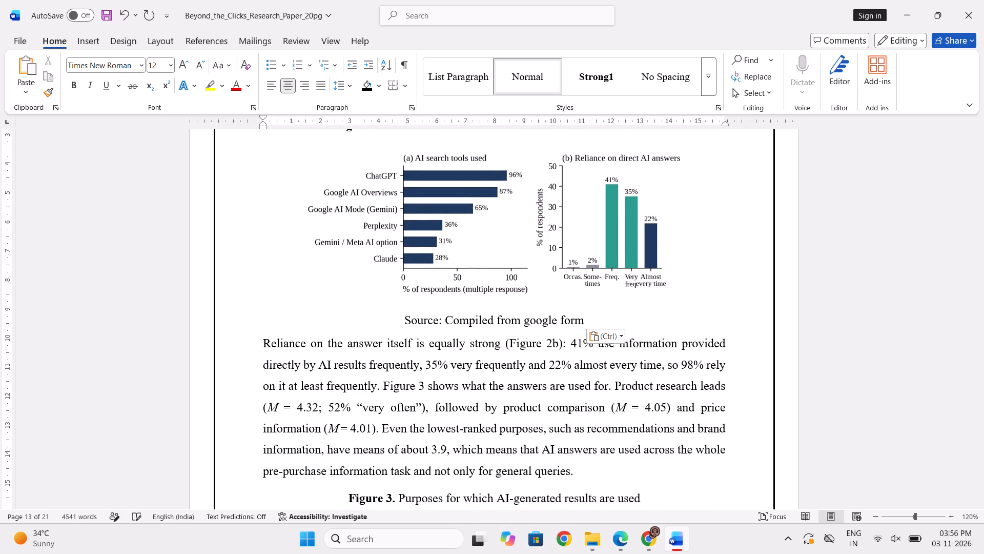
Insert the copied "Source: Compiled from google form" line on a new line below the Figure 1 conceptual framework diagram.
scroll(693, 276, up, 3)
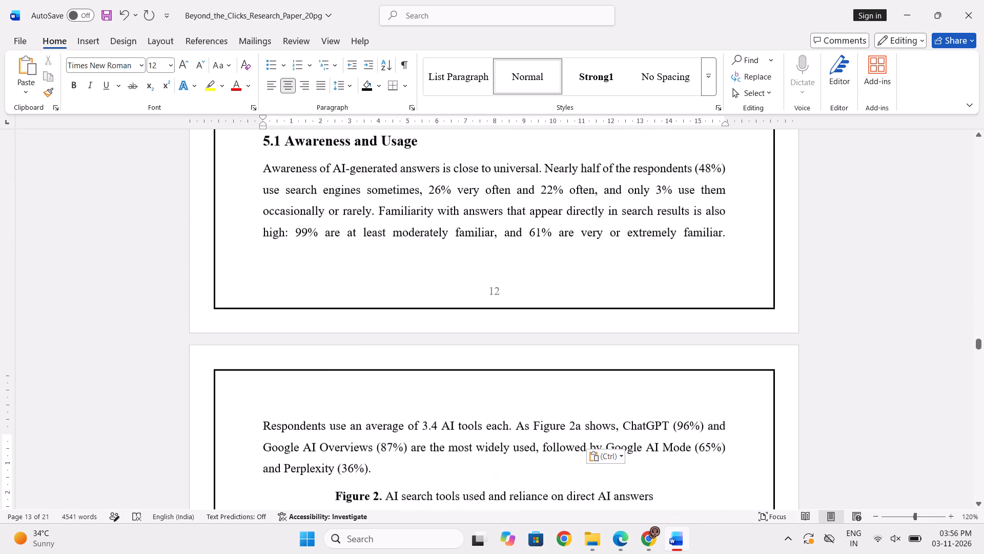
scroll(693, 276, up, 4)
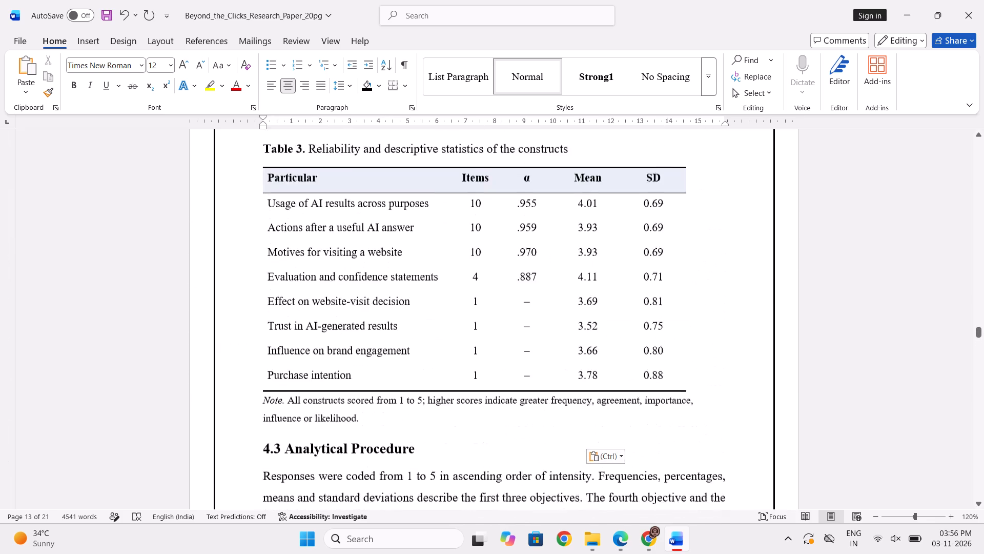
scroll(693, 276, up, 3)
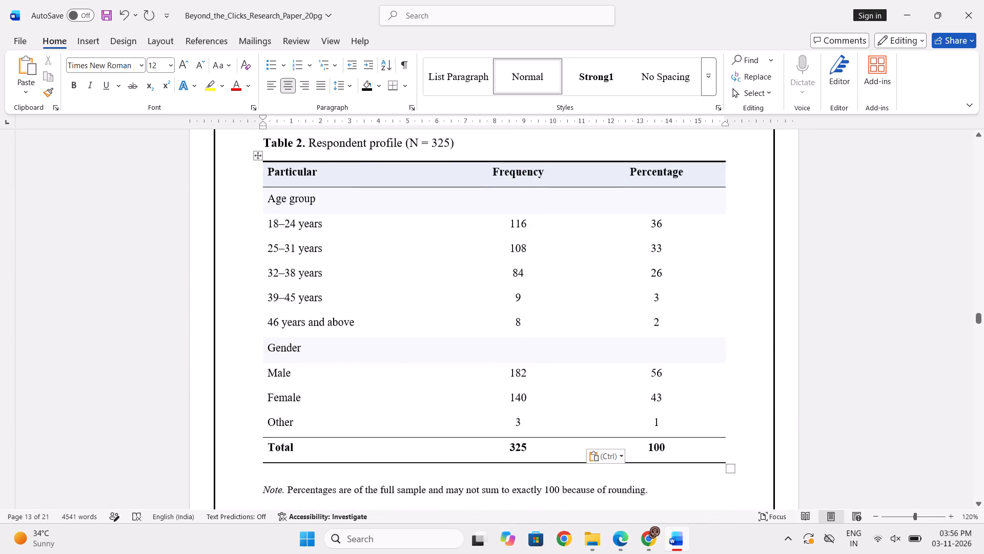
scroll(693, 276, up, 7)
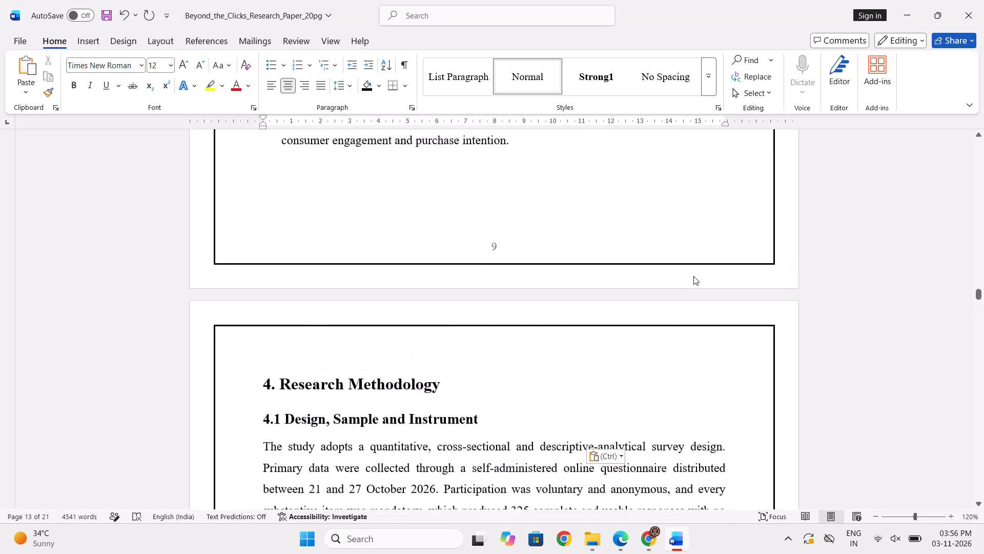
scroll(693, 276, up, 1)
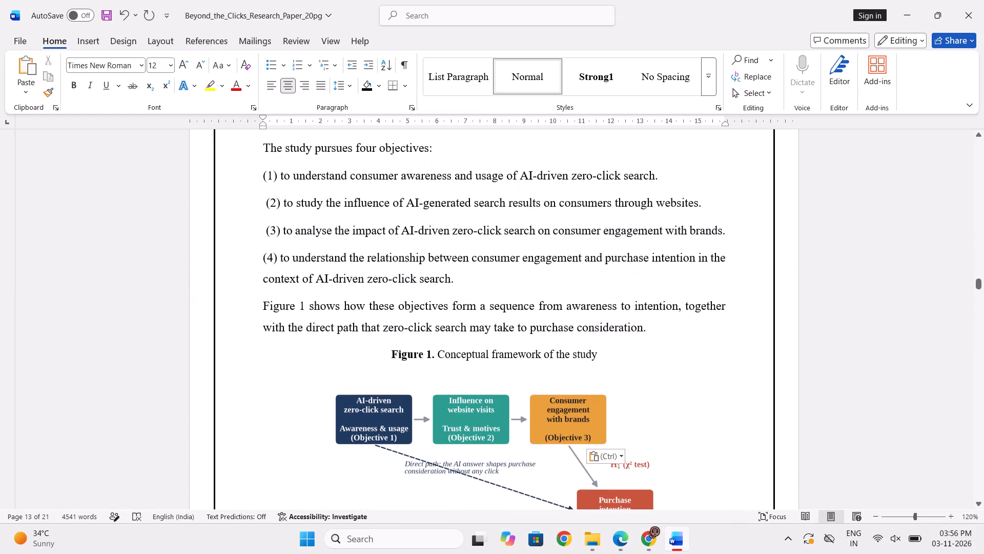
click(689, 277)
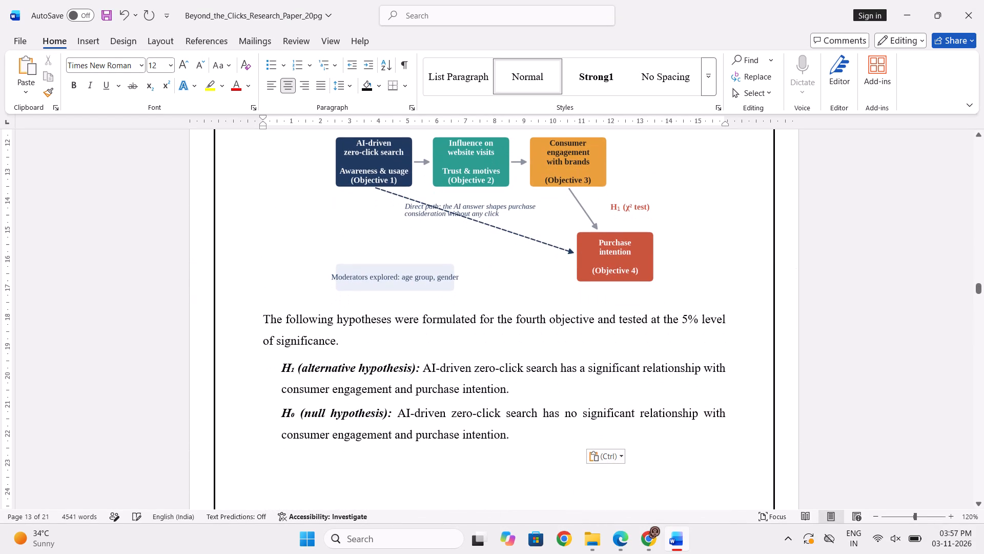
key(Return)
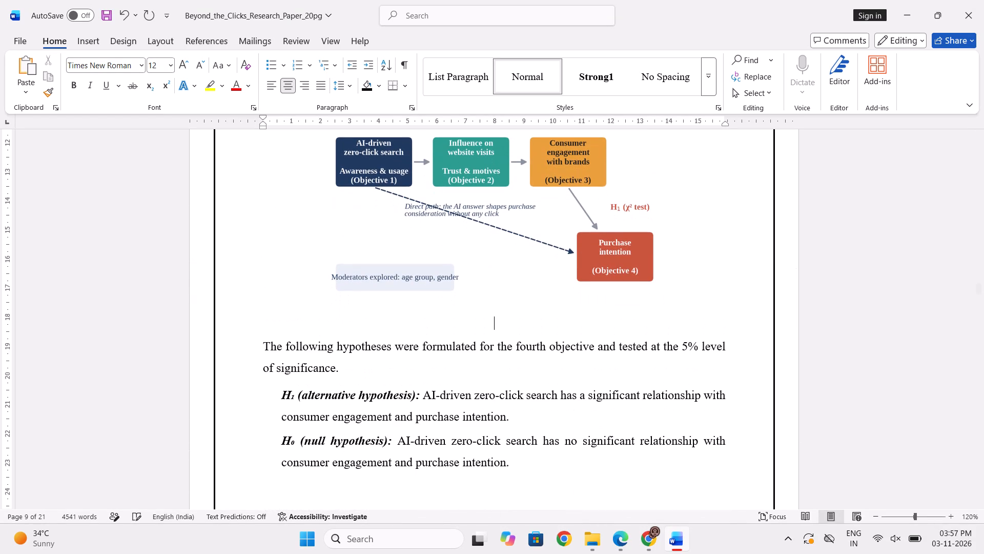
key(ctrl+v)
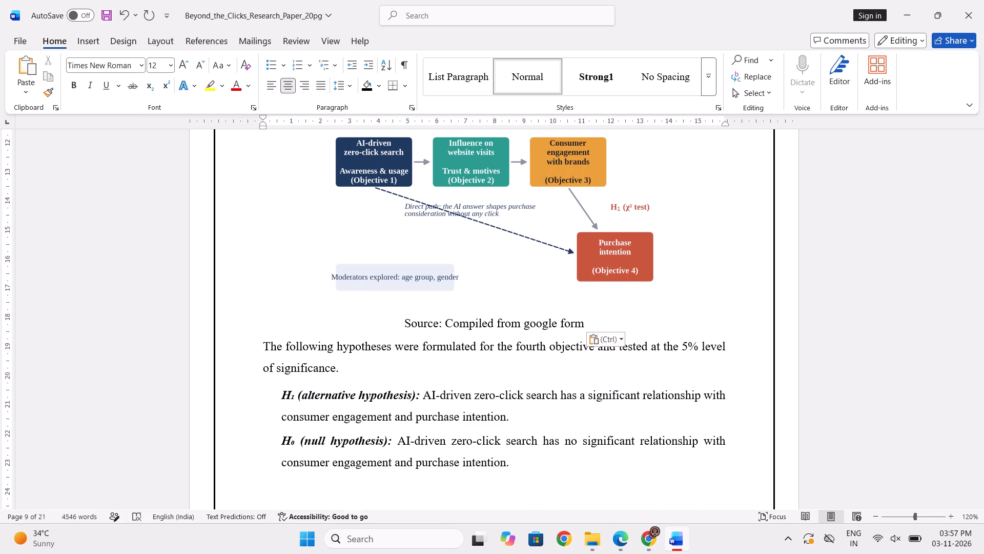
Look through the paper's earlier pages, from the literature review back past the abstract and List of Figures to the acknowledgement.
scroll(689, 277, up, 4)
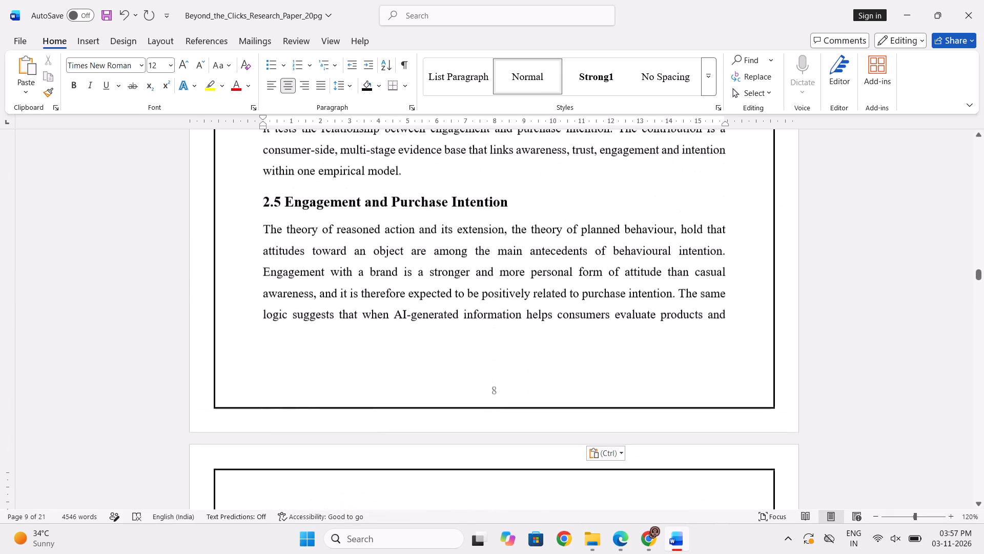
scroll(689, 277, up, 6)
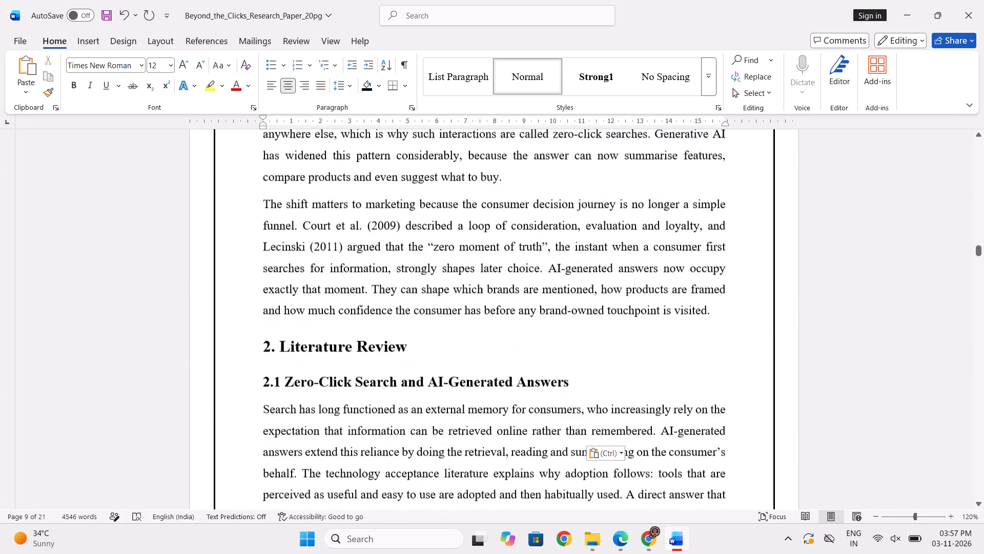
scroll(689, 277, up, 4)
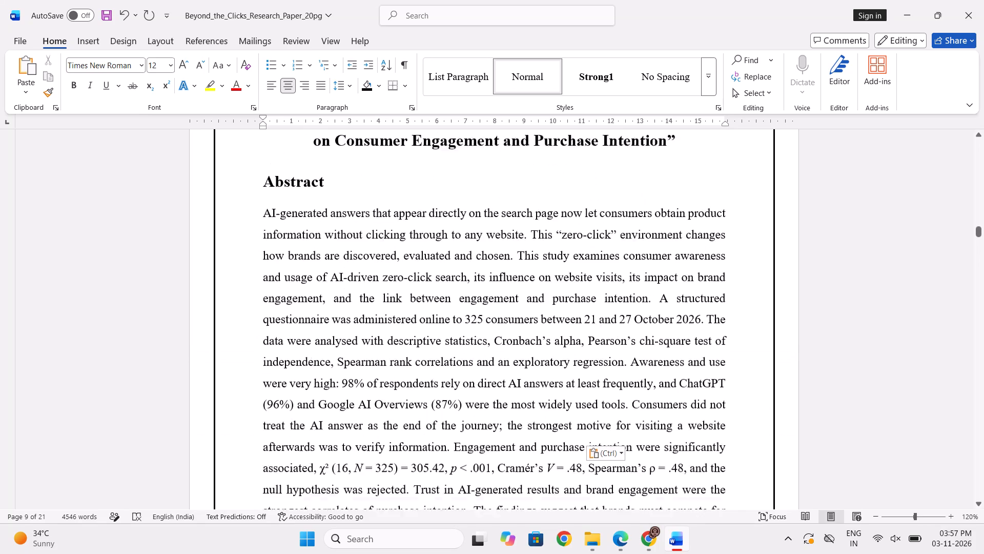
scroll(689, 277, up, 5)
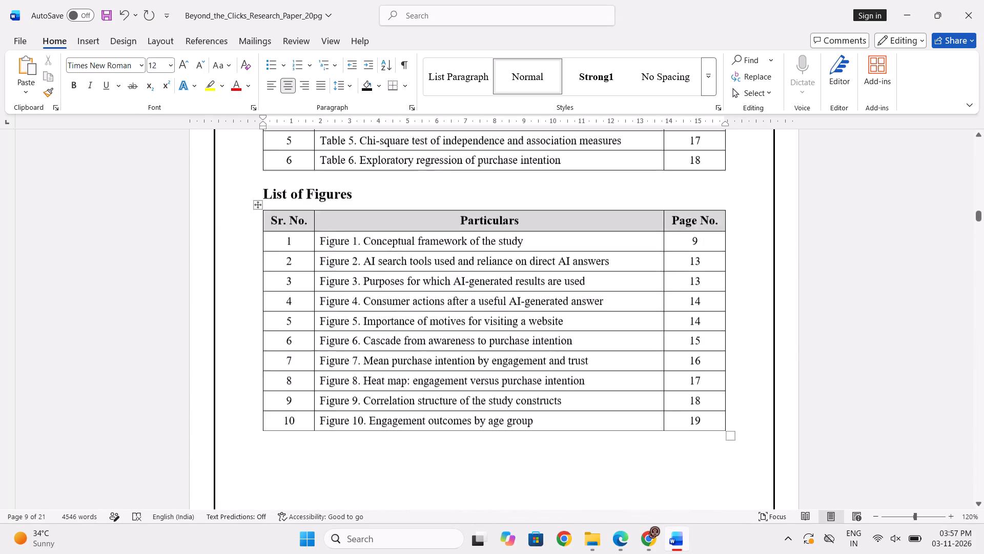
scroll(689, 277, up, 6)
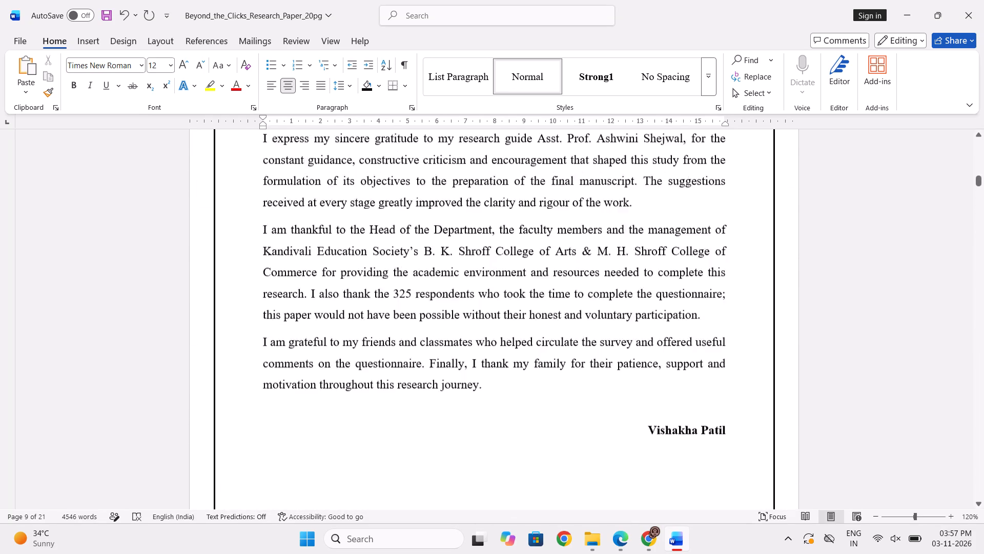
scroll(689, 277, up, 1)
Check the paper from the references backward, examining the source lines and notes under Figure 10, Table 6 and the correlation figure.
scroll(689, 277, down, 20)
scroll(689, 277, down, 14)
scroll(689, 277, down, 8)
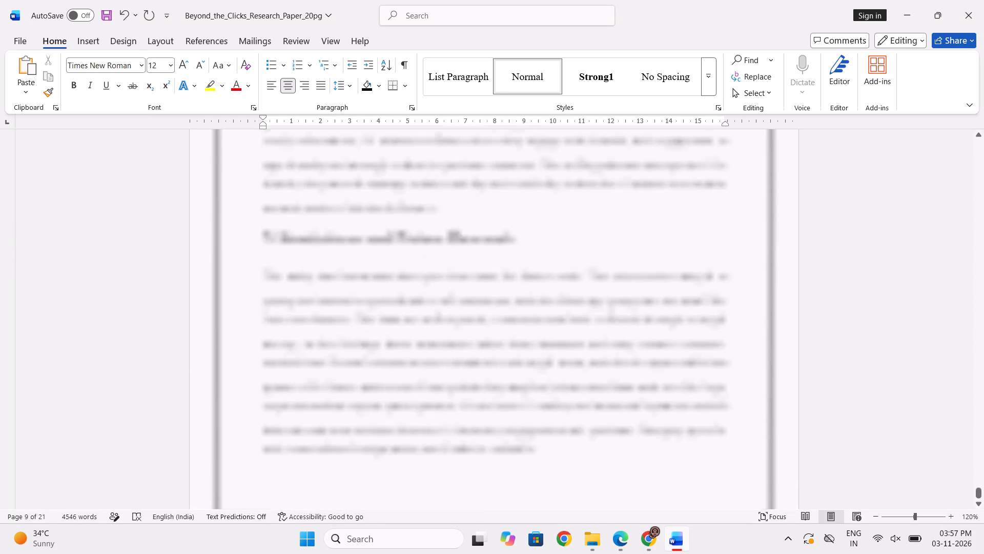
scroll(689, 277, down, 6)
scroll(689, 277, up, 1)
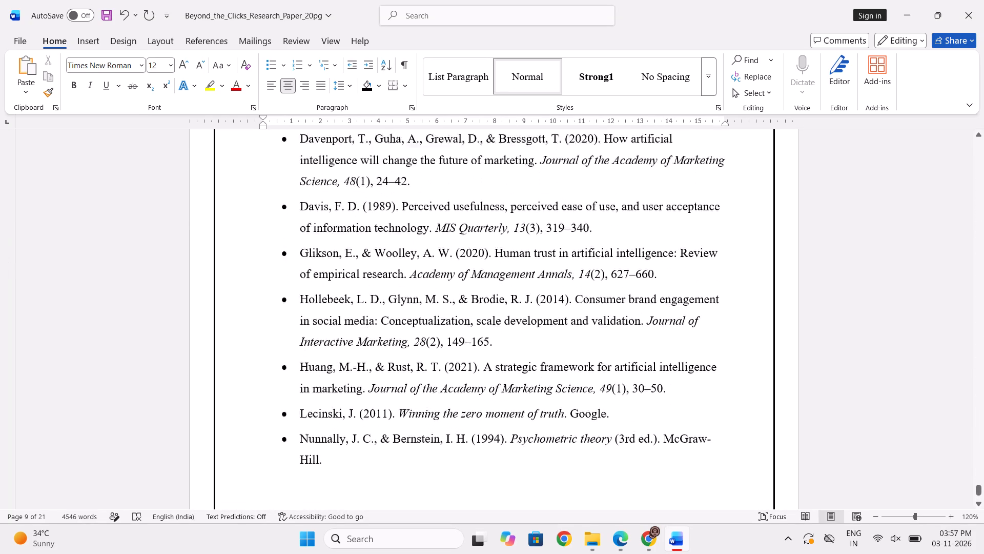
scroll(689, 277, up, 3)
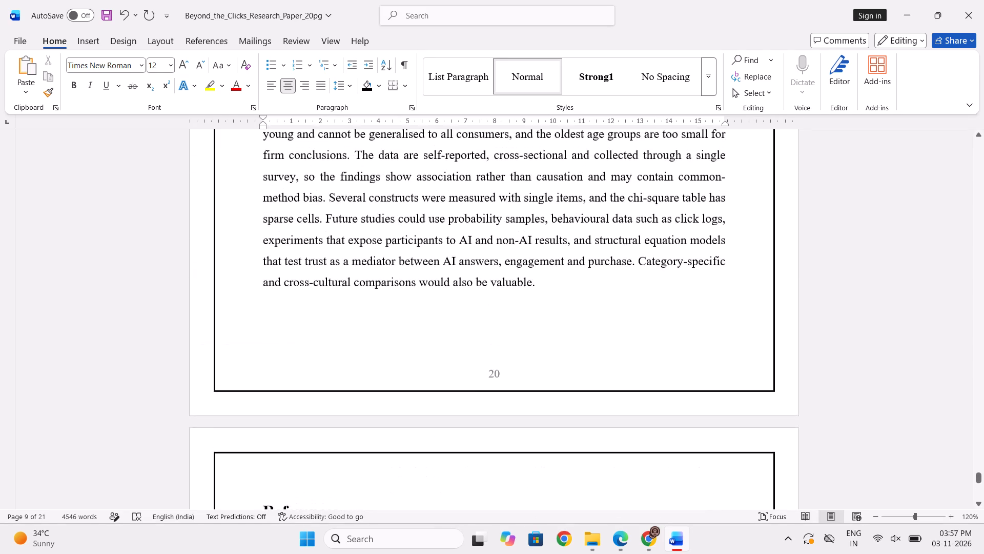
scroll(689, 277, up, 2)
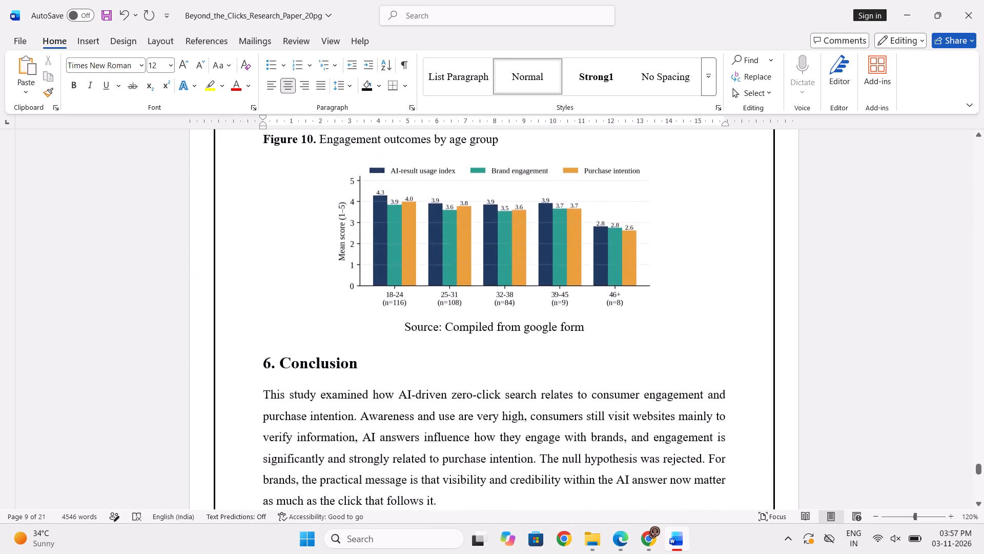
scroll(689, 277, up, 3)
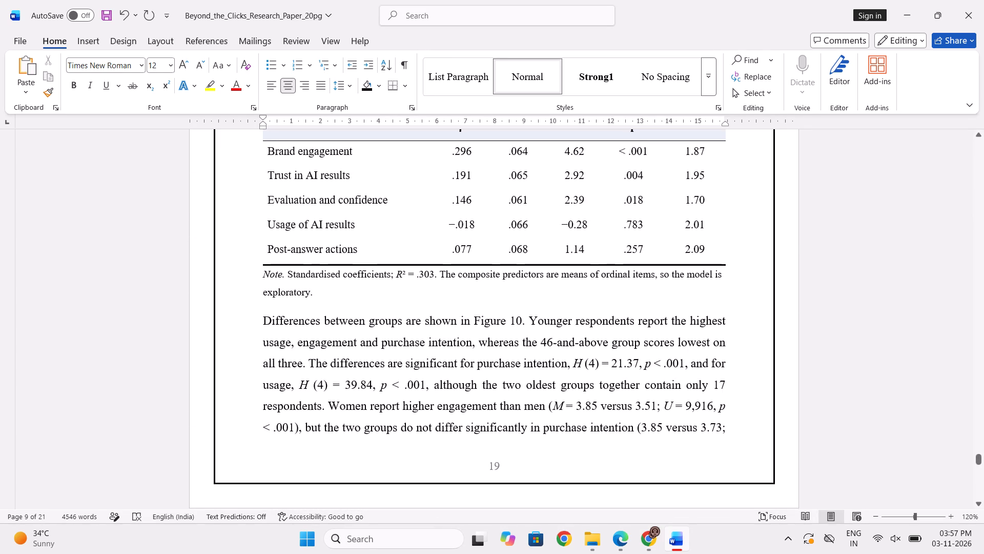
scroll(689, 277, up, 2)
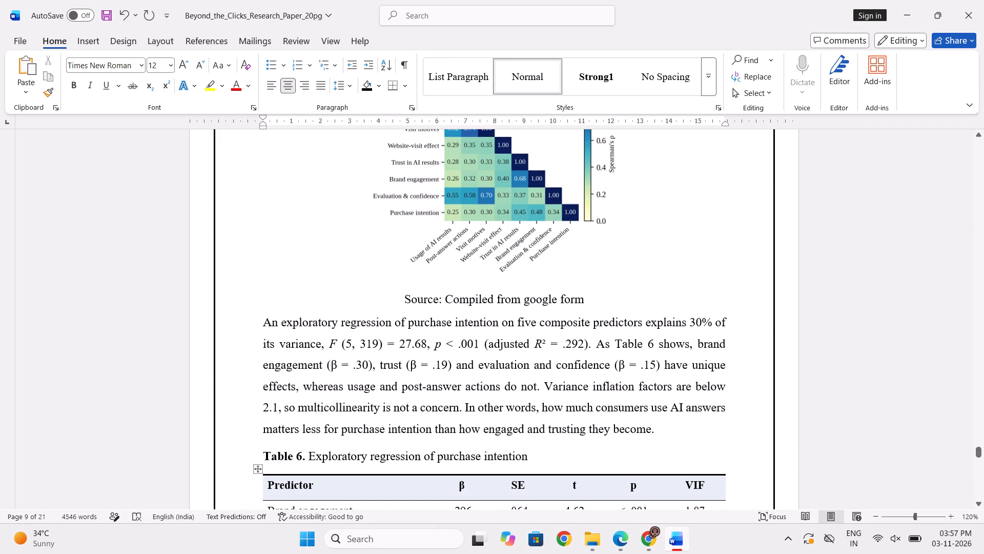
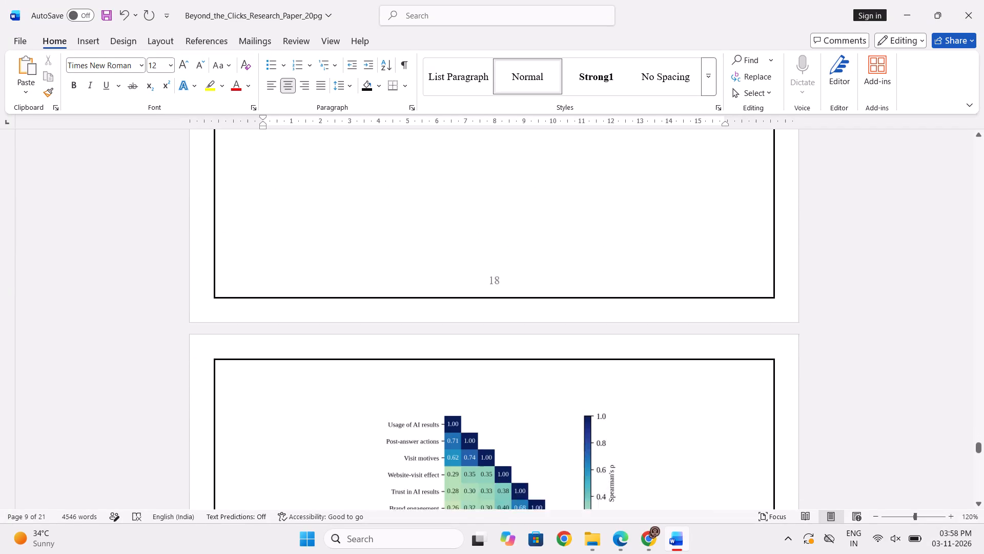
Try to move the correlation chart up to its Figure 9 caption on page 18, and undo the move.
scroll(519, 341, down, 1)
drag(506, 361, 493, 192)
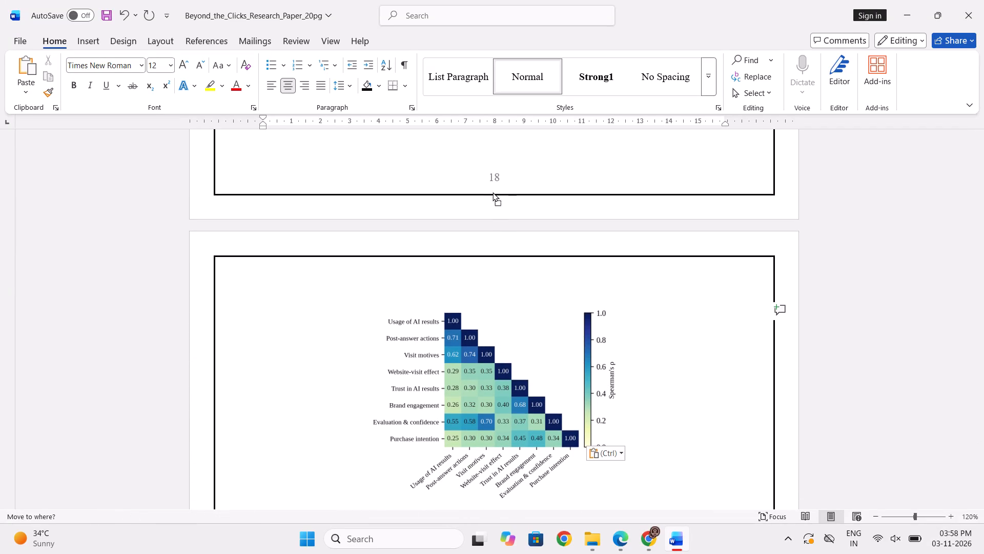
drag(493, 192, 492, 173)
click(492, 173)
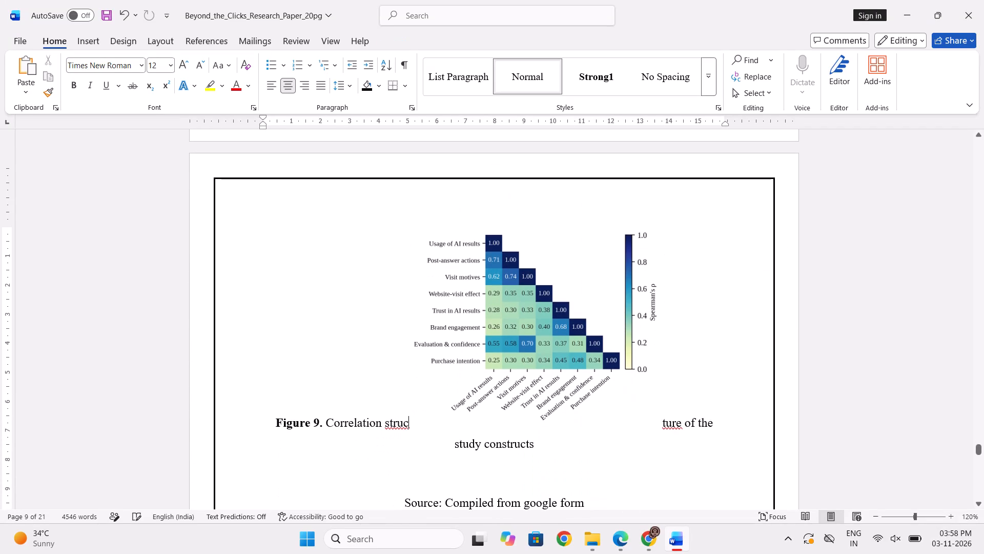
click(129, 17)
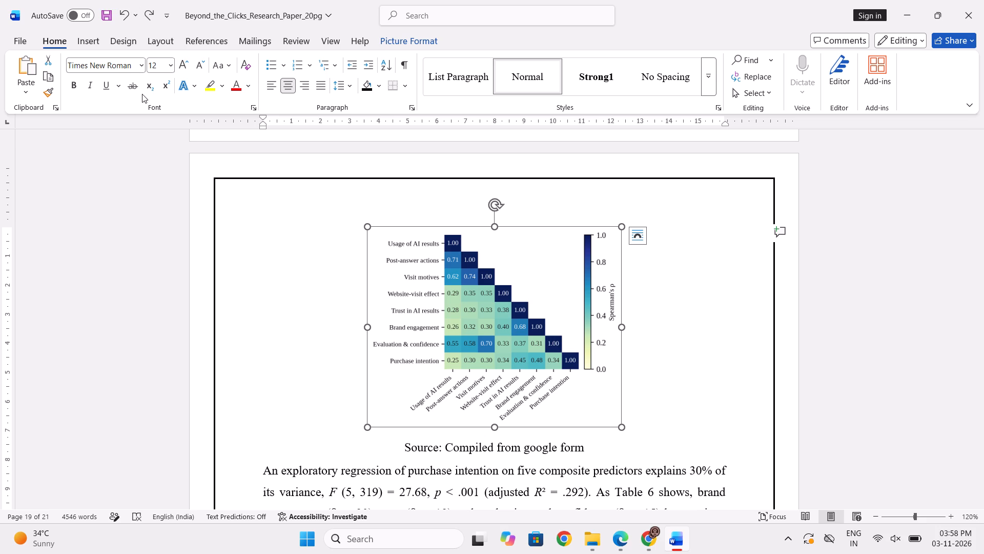
Review the pages from the Figure 9 caption back to Figure 7, examining the captions, notes and source lines of the figures and tables.
scroll(142, 94, up, 1)
scroll(336, 248, up, 3)
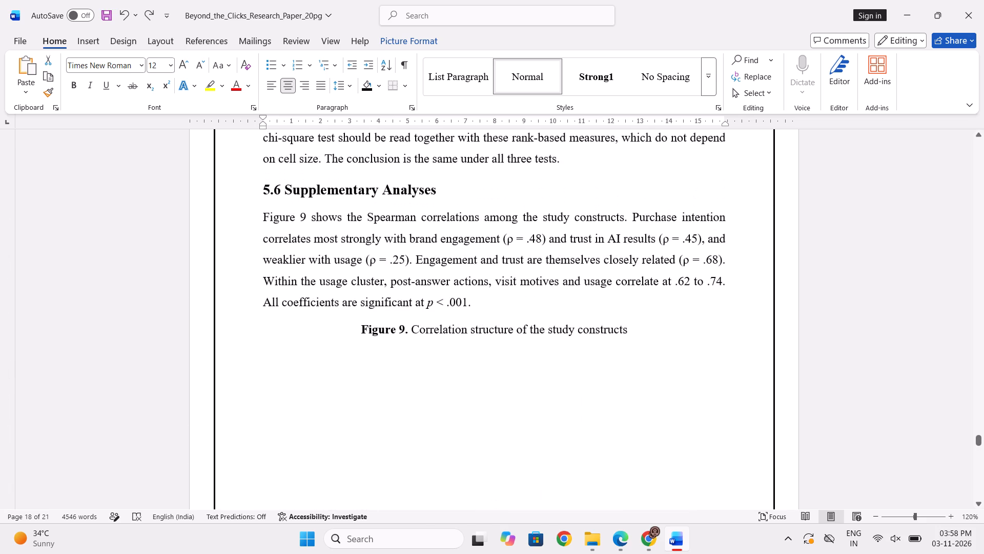
scroll(336, 248, up, 3)
scroll(393, 271, up, 2)
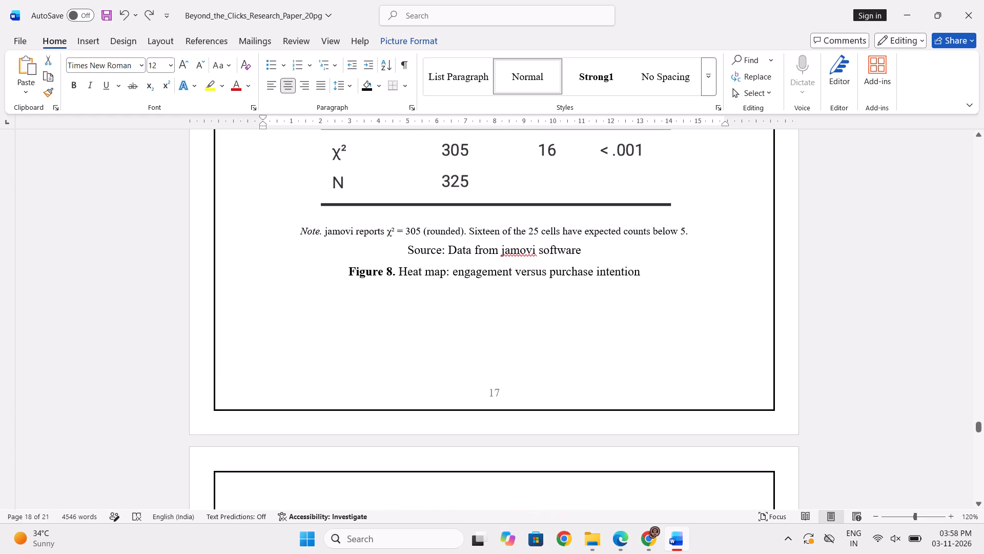
click(594, 245)
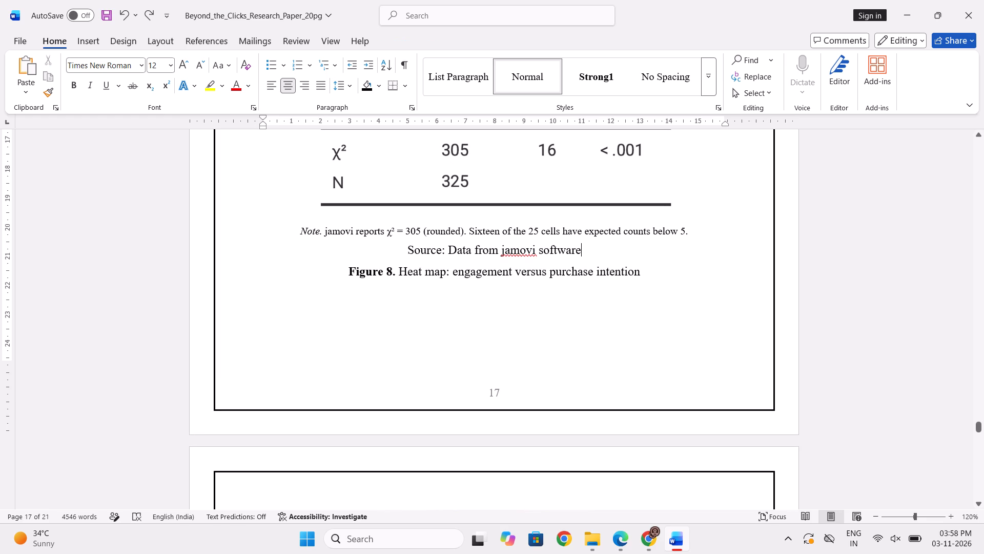
scroll(600, 283, up, 1)
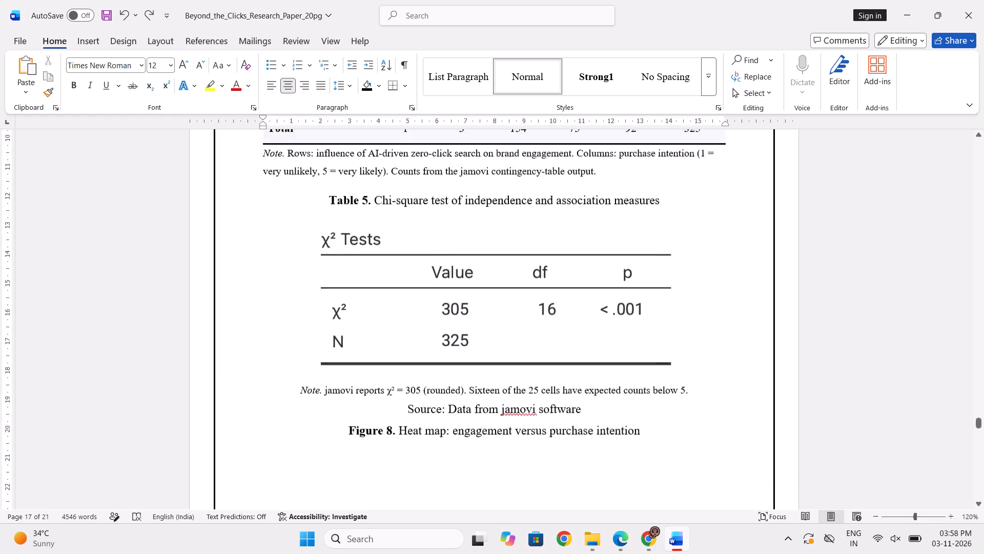
scroll(600, 283, up, 4)
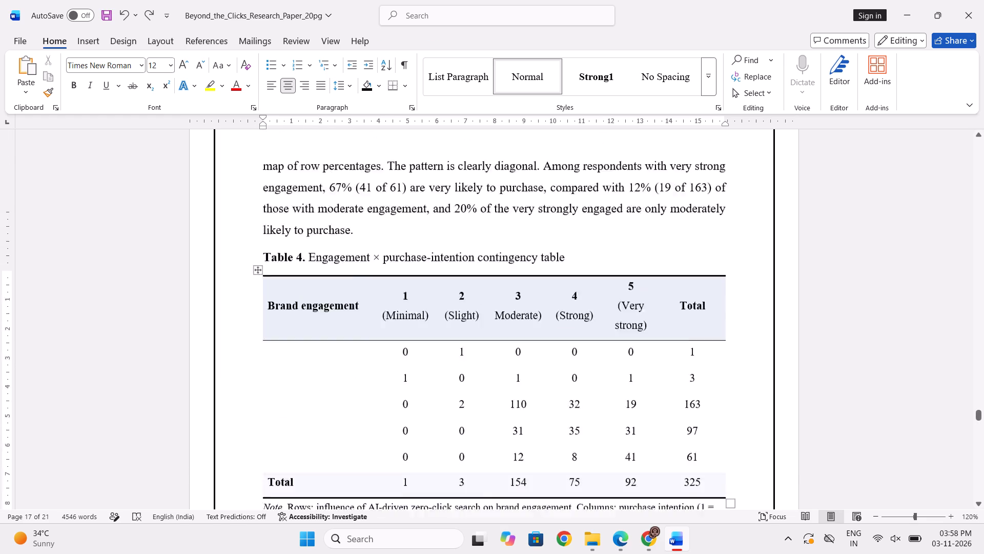
scroll(600, 283, up, 3)
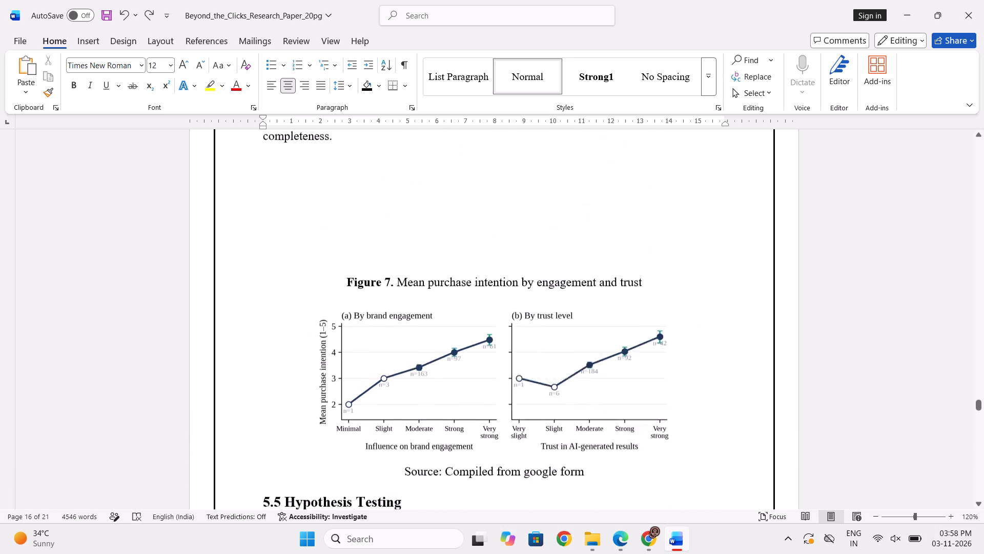
Remove the blank lines between the paragraph ending in "completeness." and the Figure 7 caption.
scroll(600, 283, up, 2)
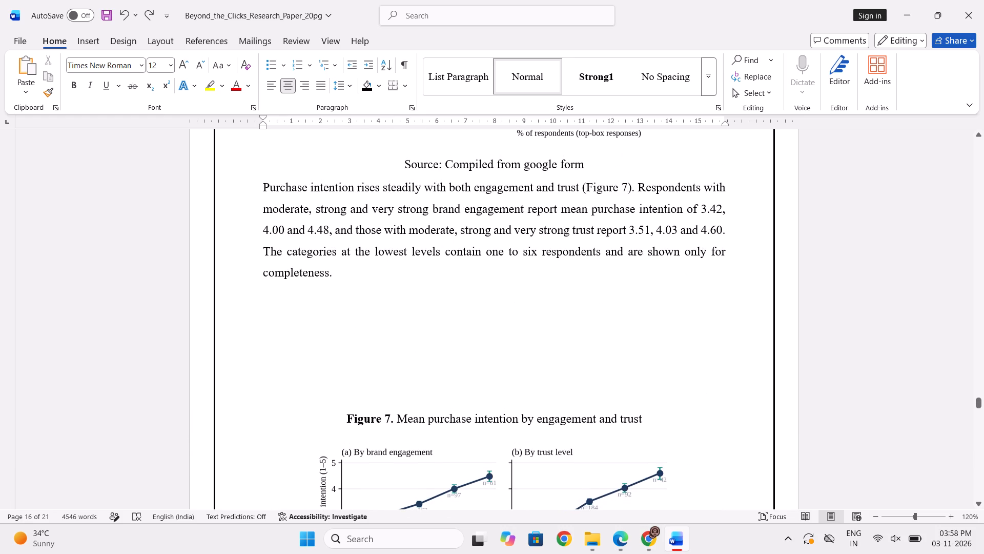
click(339, 400)
key(BackSpace)
key(BackSpace)
key(BackSpace)
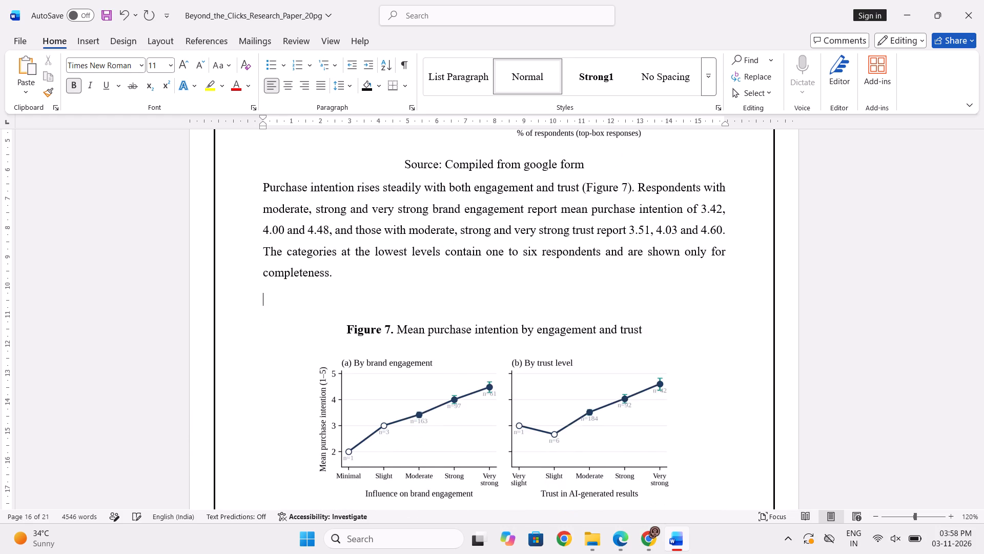
key(BackSpace)
Review the layout and source lines of the figures from Figure 6 back to Figure 3.
scroll(339, 400, up, 2)
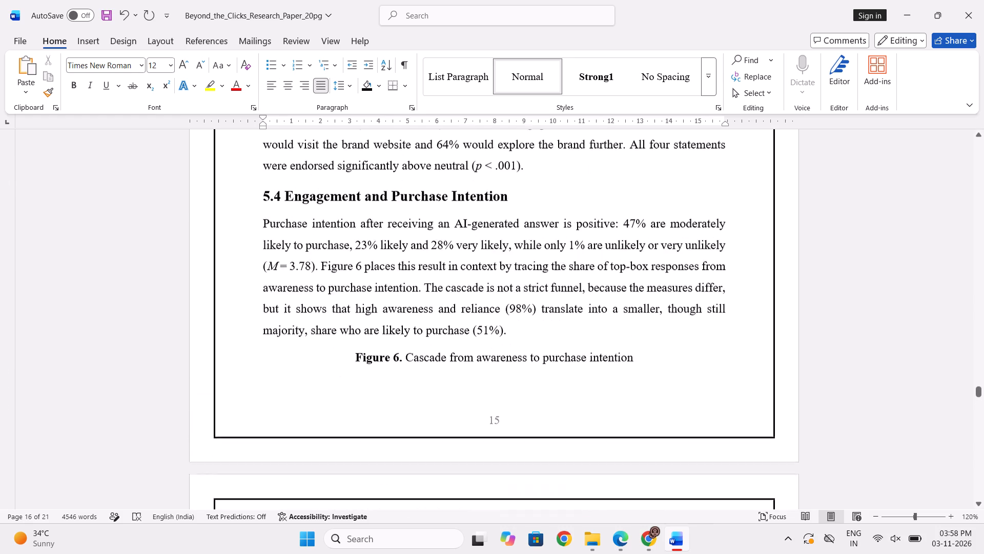
scroll(339, 400, up, 4)
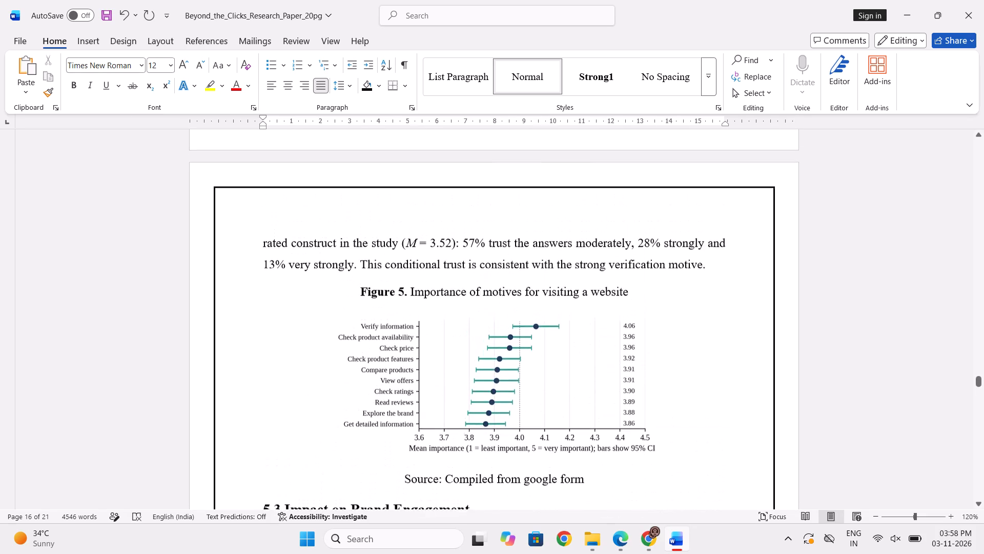
scroll(339, 400, up, 2)
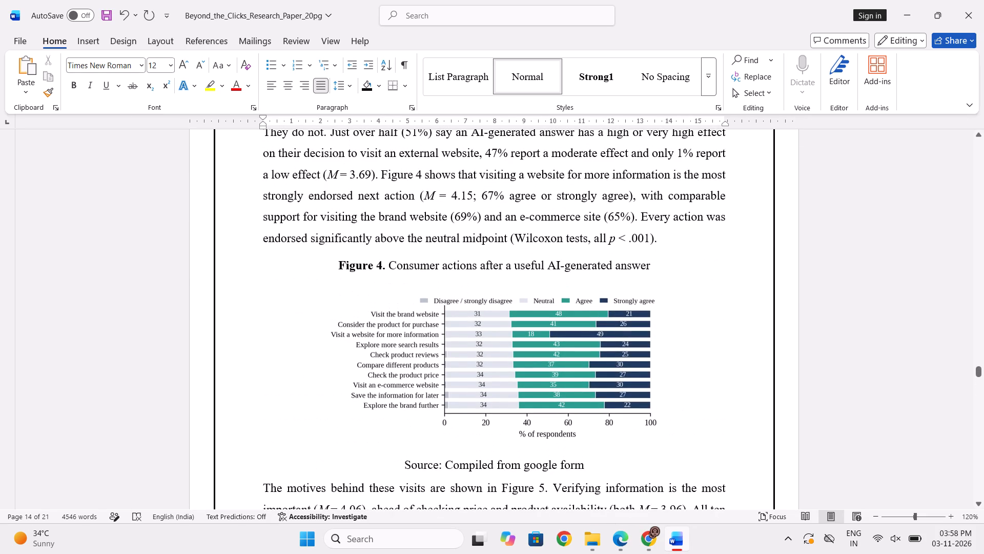
scroll(339, 400, up, 3)
scroll(339, 400, down, 2)
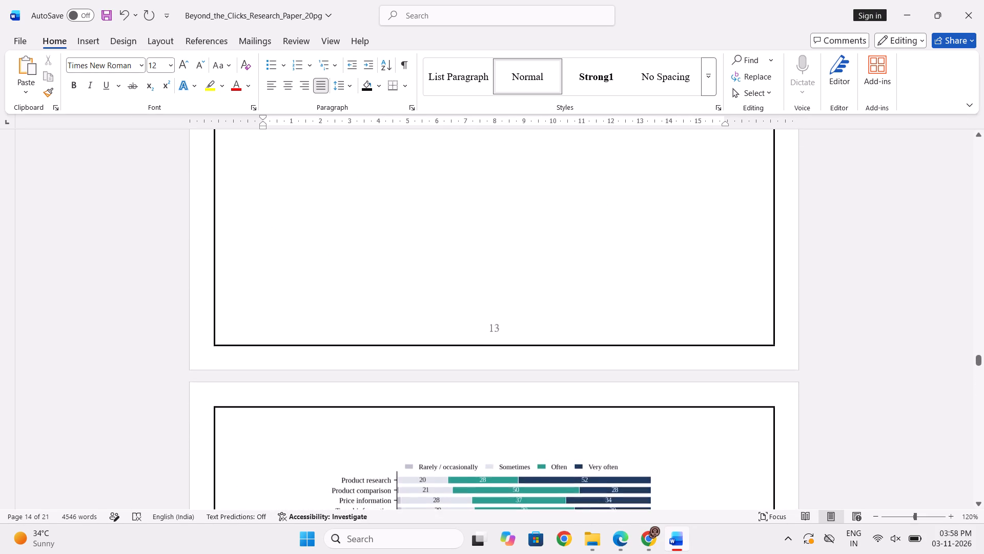
scroll(339, 400, up, 1)
scroll(342, 316, down, 2)
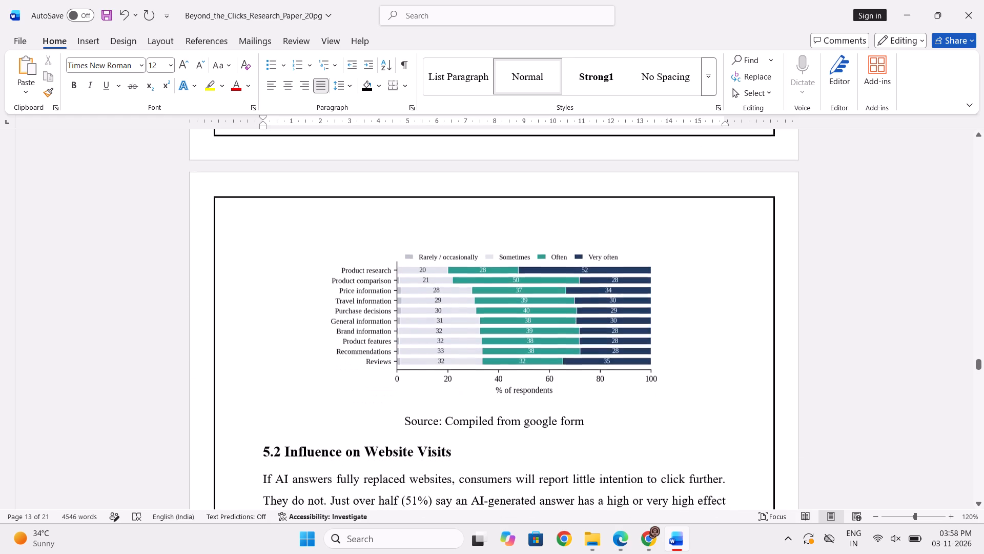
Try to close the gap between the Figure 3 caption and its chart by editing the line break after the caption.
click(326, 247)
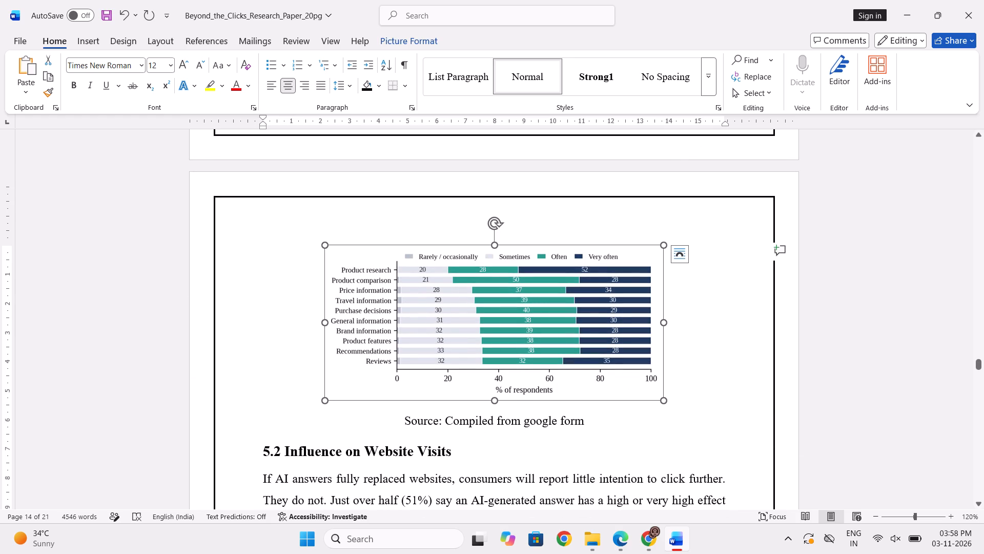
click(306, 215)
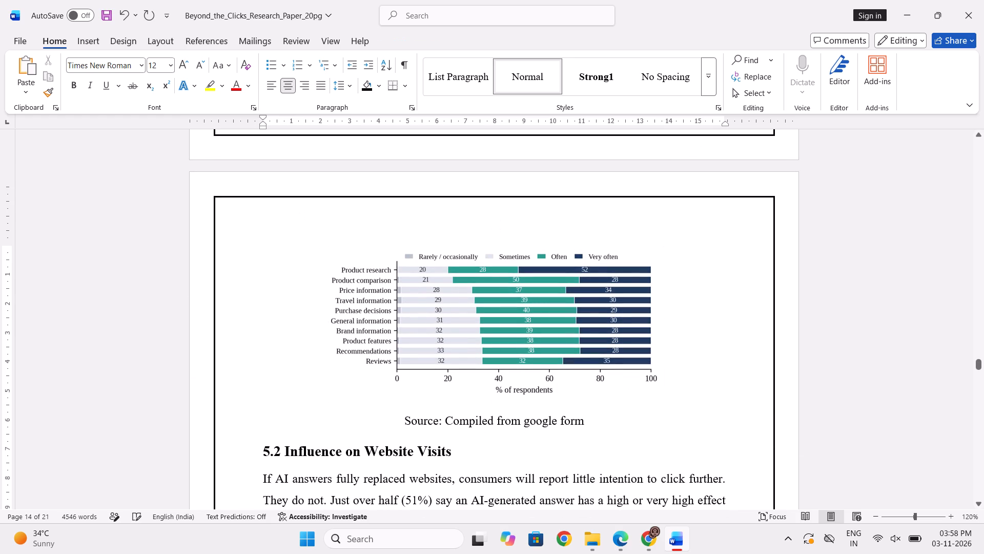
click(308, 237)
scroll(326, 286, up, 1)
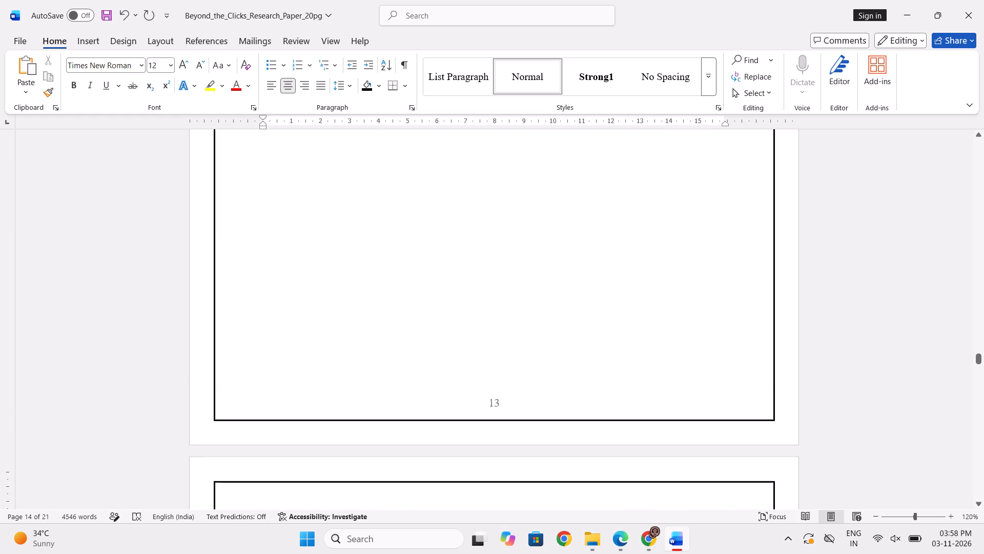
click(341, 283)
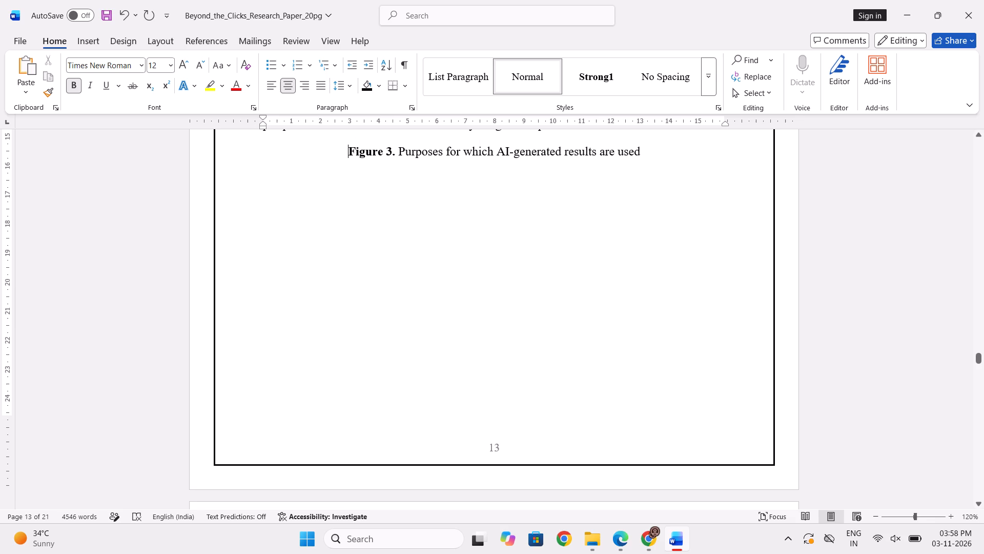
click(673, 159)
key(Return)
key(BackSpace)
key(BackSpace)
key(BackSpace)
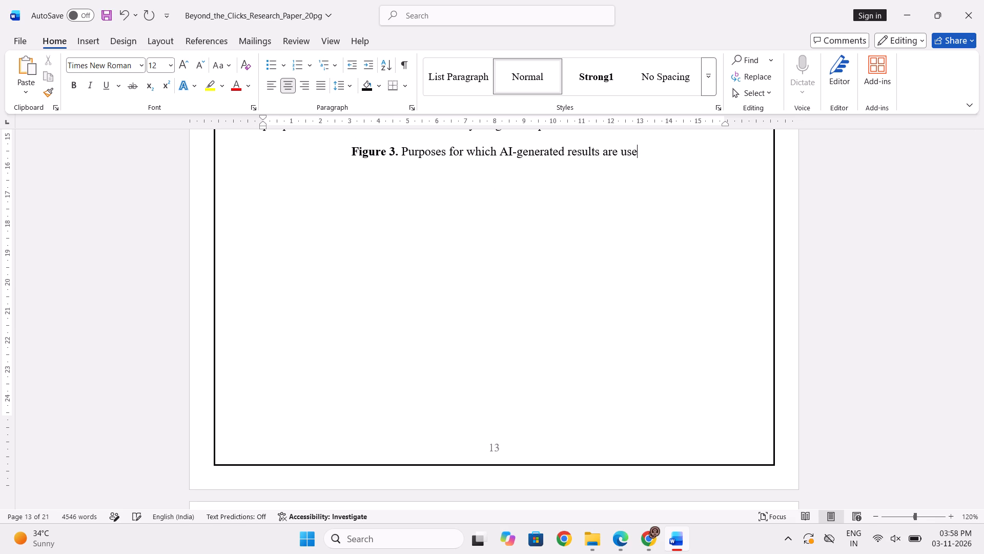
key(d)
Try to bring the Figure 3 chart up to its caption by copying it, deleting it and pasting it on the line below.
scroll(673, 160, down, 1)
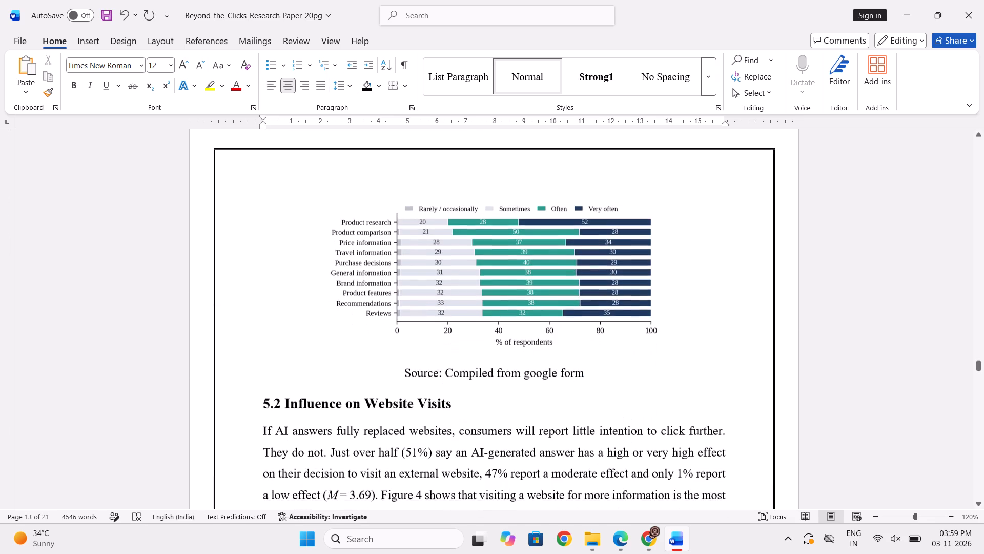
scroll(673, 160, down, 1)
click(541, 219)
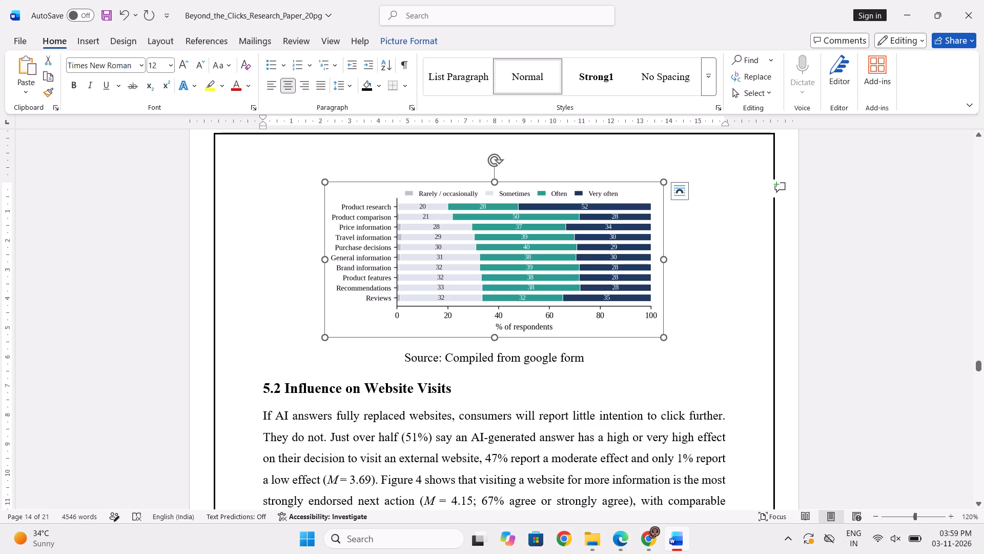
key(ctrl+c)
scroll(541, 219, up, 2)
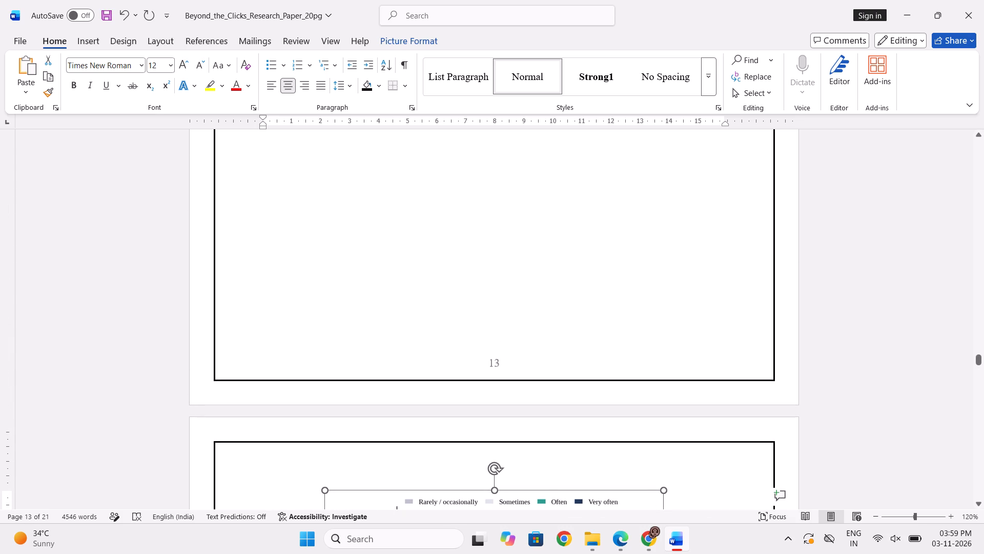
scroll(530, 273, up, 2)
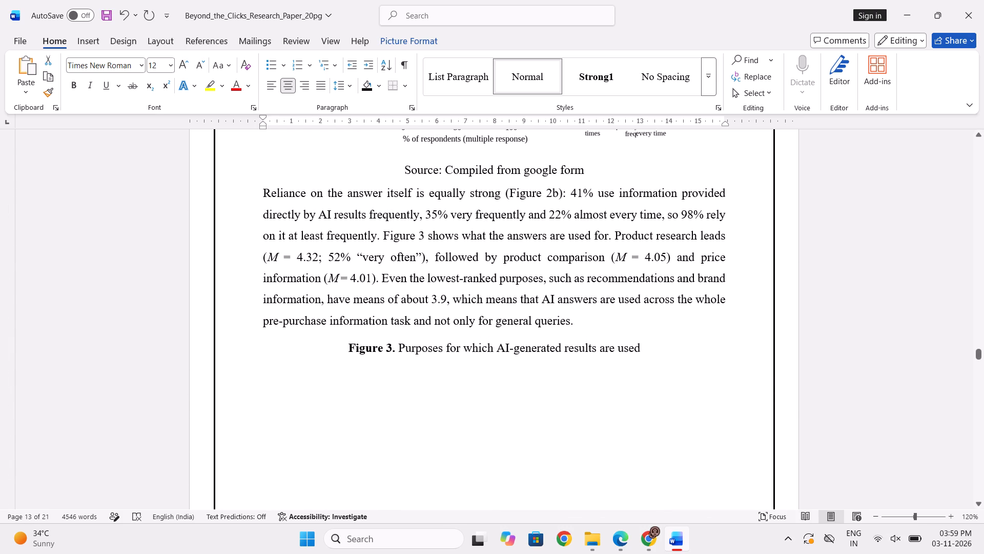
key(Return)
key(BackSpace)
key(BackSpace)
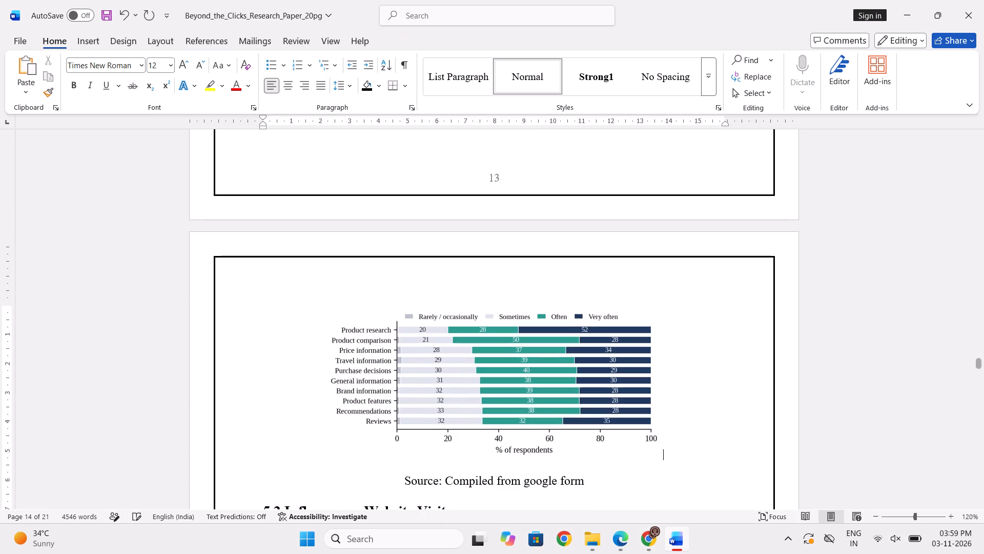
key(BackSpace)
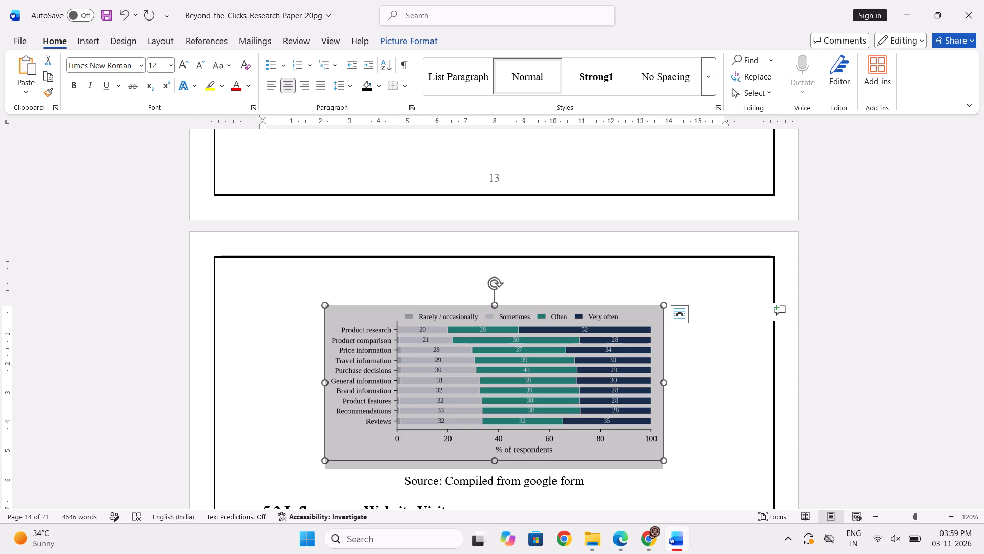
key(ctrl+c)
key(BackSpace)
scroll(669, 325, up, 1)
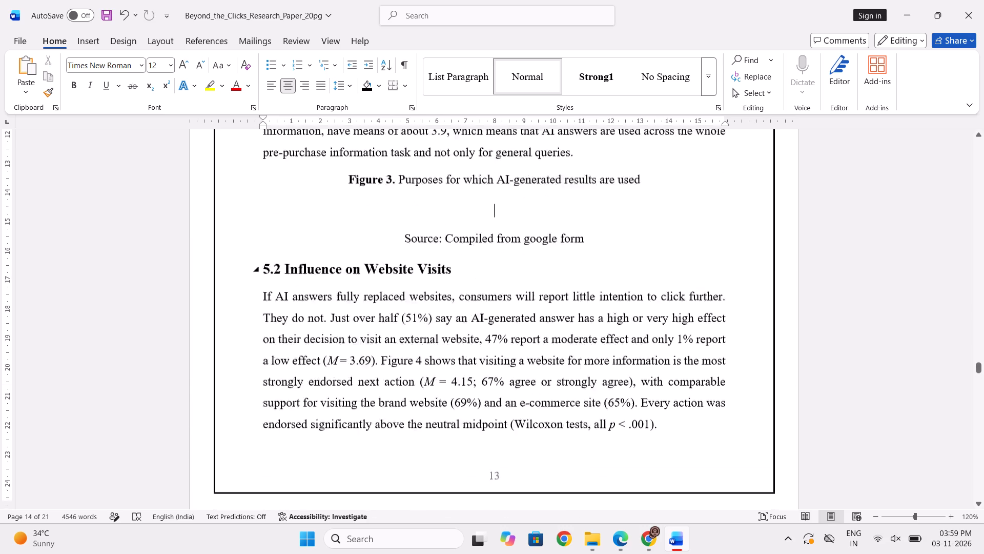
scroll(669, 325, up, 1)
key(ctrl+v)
Review the pages before Figure 3, examining the Figure 2 layout and the notes and spacing around the methodology tables.
scroll(669, 325, up, 1)
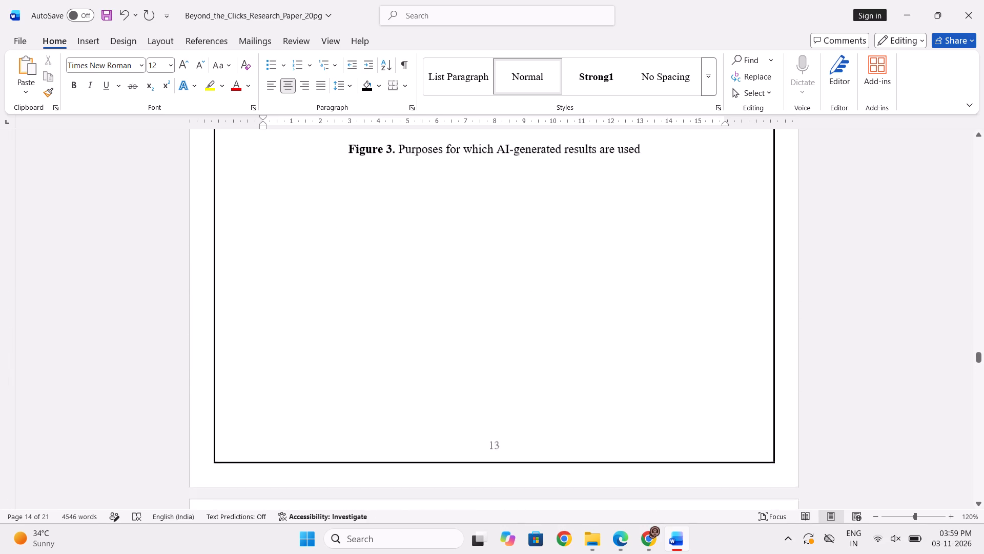
scroll(669, 325, up, 5)
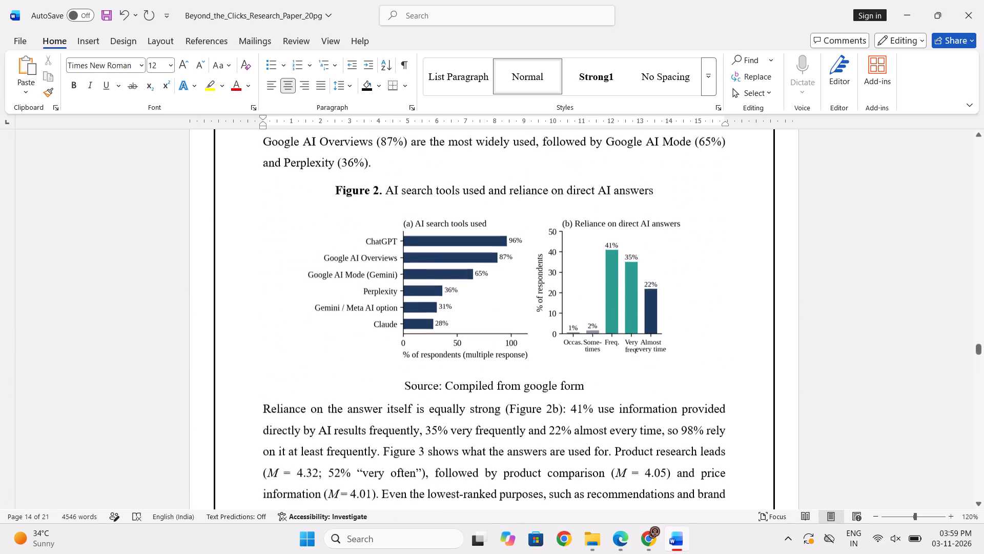
scroll(669, 325, up, 7)
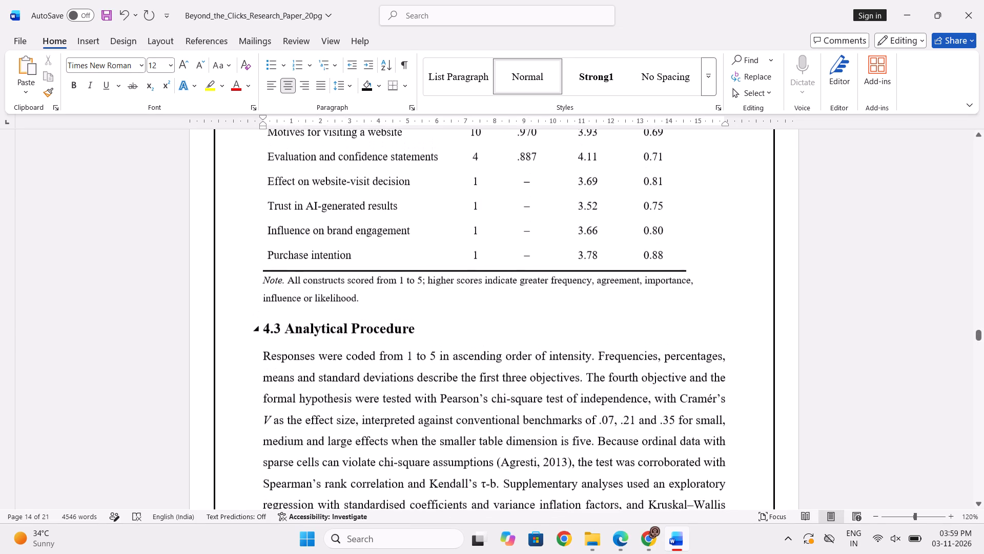
scroll(669, 325, up, 4)
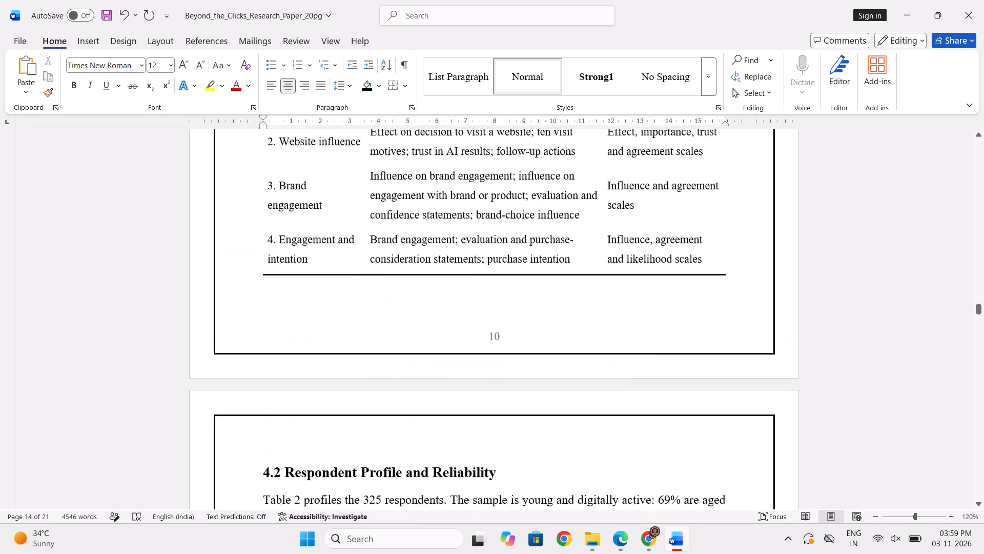
scroll(669, 325, down, 4)
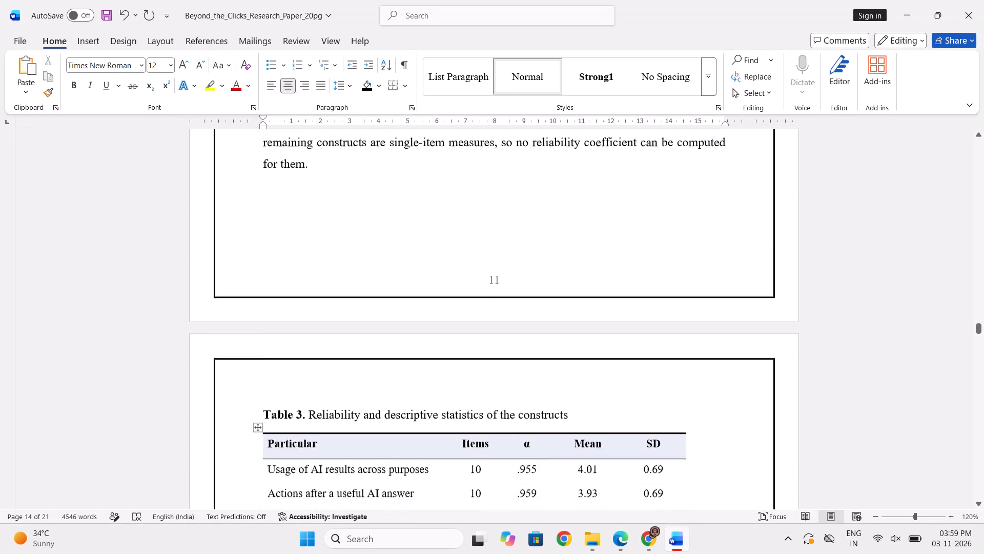
Review the figure and page layout from Table 3 through Figure 6 and back to the gap below the Figure 3 caption.
scroll(669, 325, down, 9)
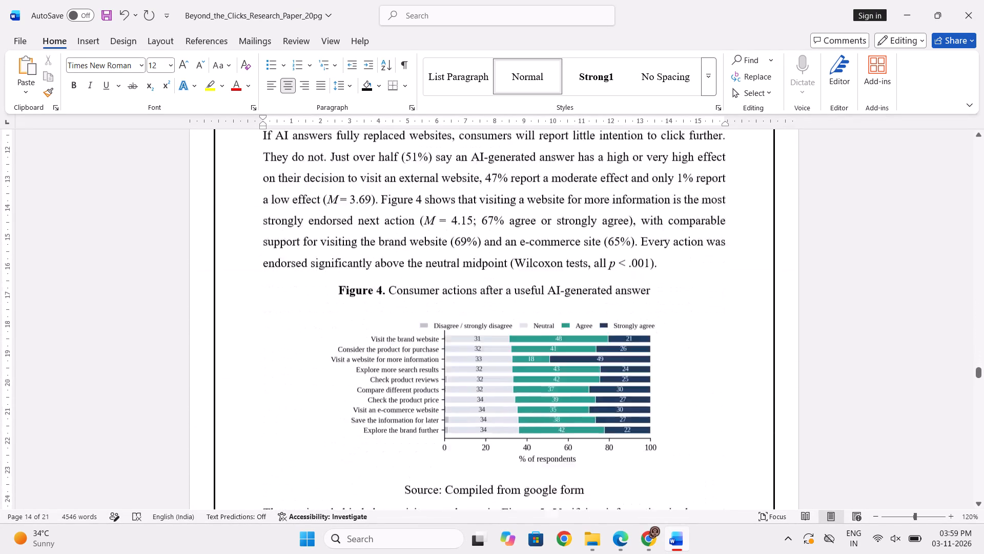
scroll(669, 325, down, 9)
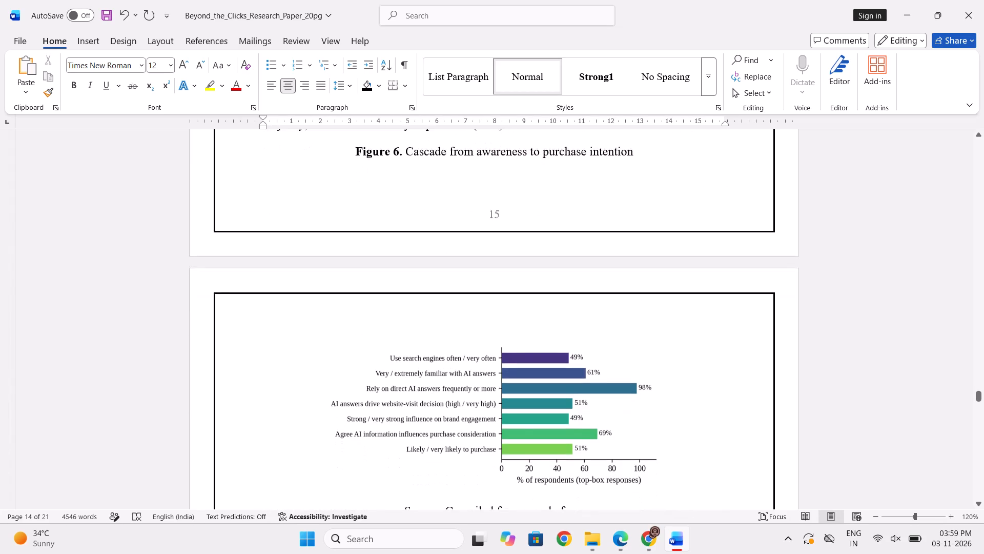
scroll(669, 325, up, 4)
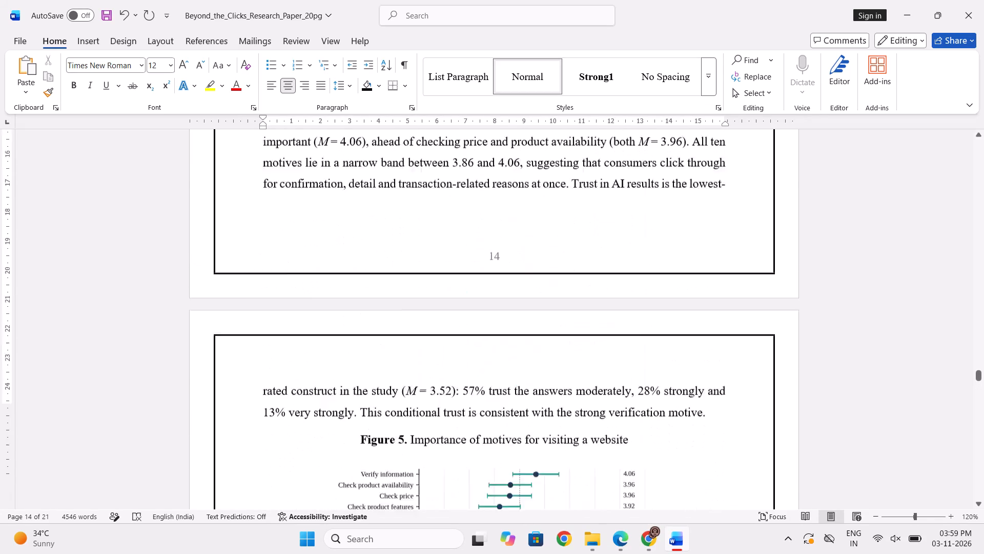
scroll(669, 325, up, 5)
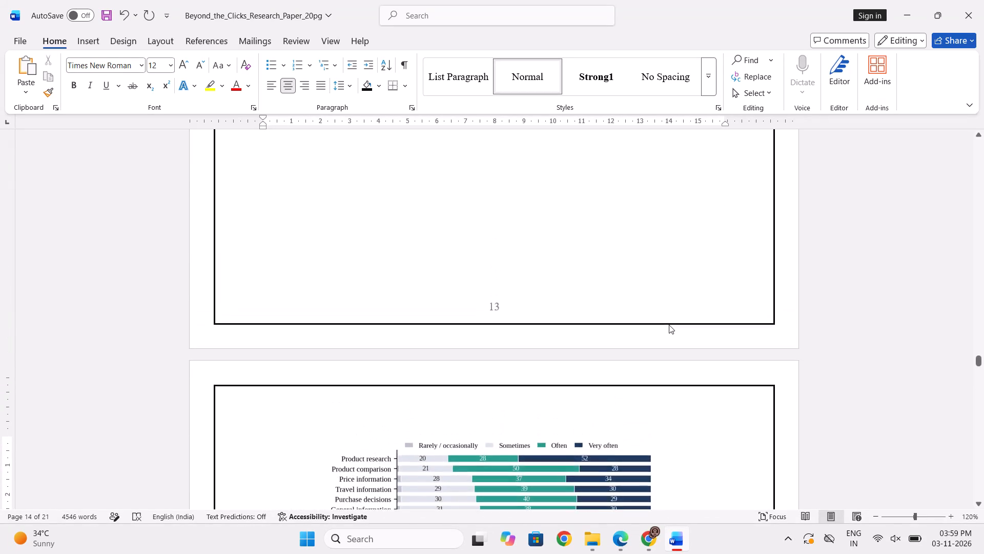
scroll(669, 325, up, 3)
click(511, 310)
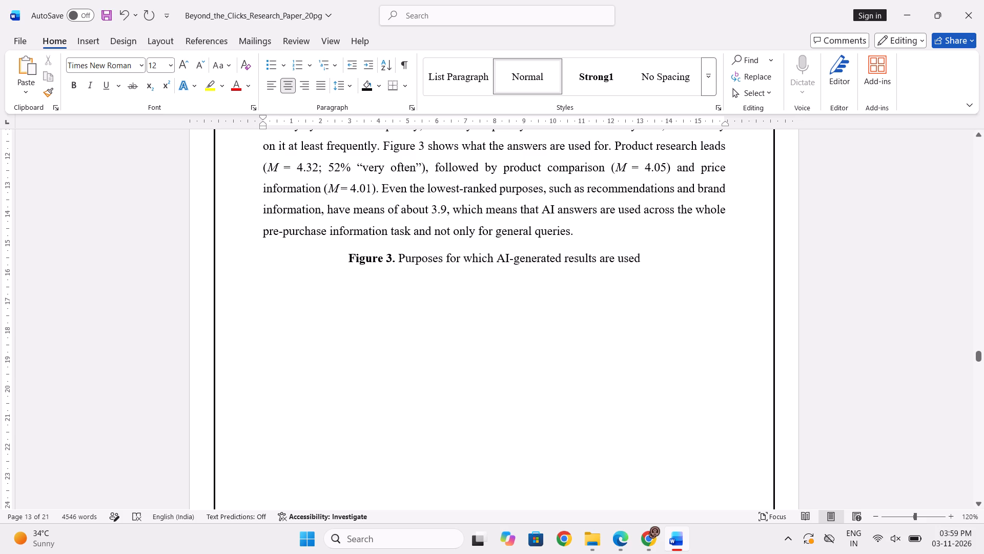
Shrink the Figure 3 chart proportionally to about 10 cm wide and copy it.
scroll(528, 347, down, 2)
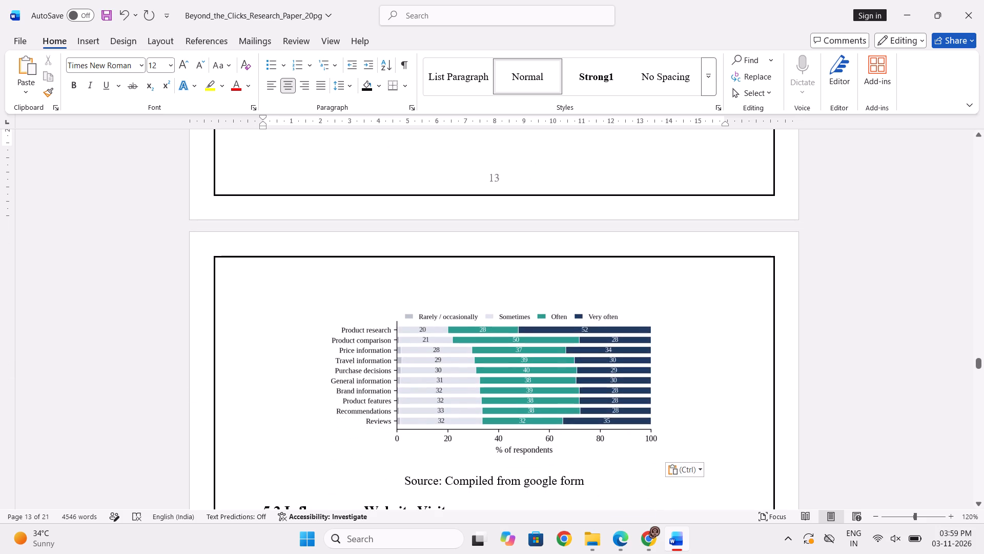
click(519, 385)
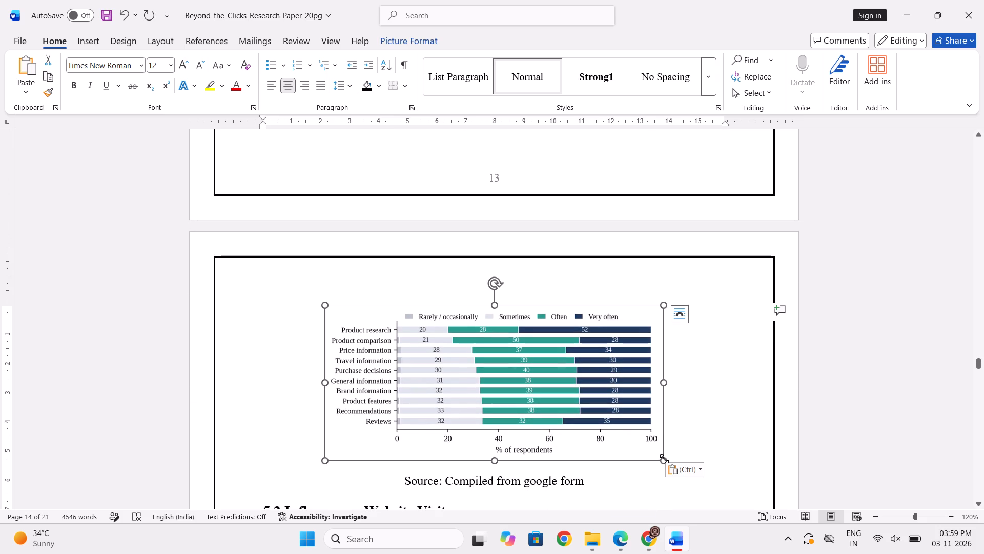
drag(662, 459, 621, 431)
key(ctrl+c)
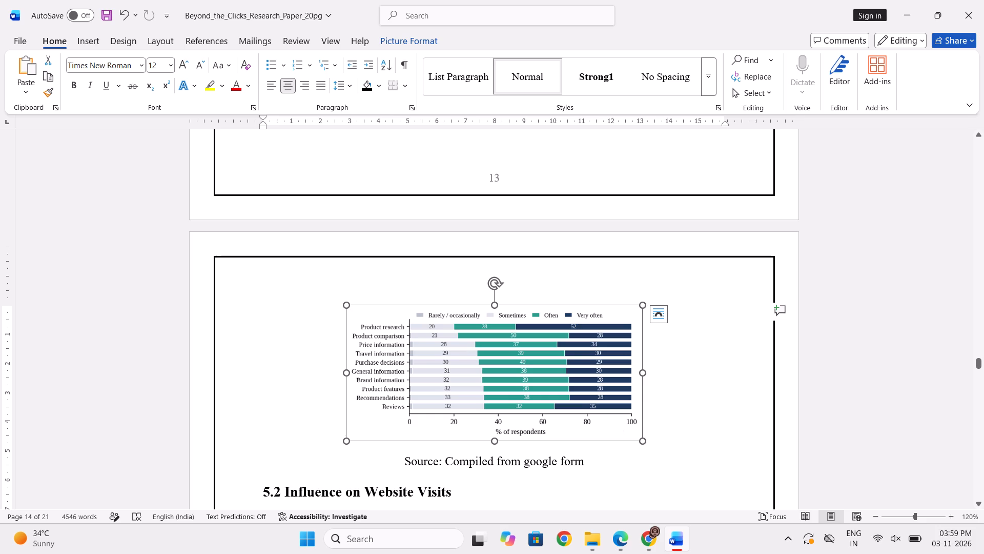
Remove the paragraph break in front of the Figure 3 chart to bring it up directly under its caption.
scroll(621, 431, up, 1)
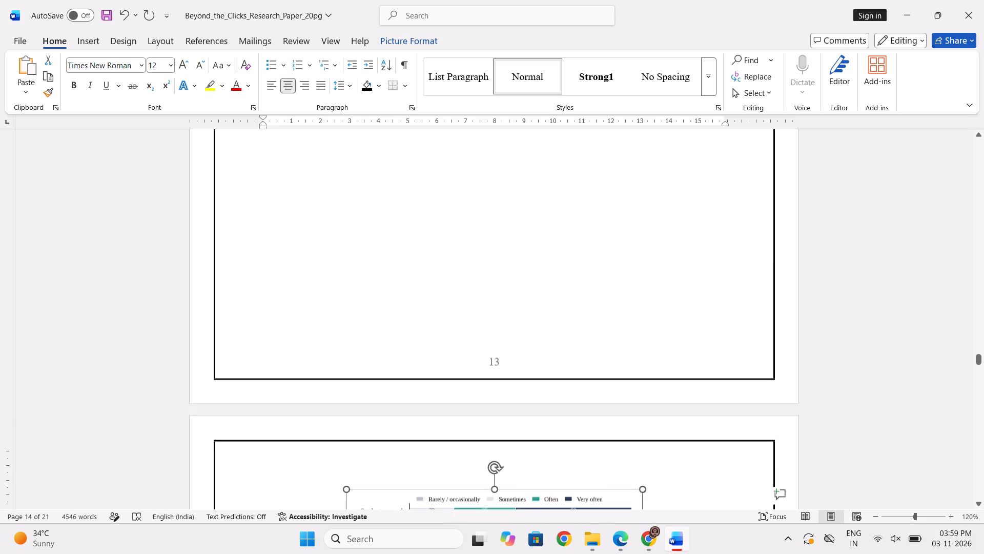
scroll(621, 431, up, 1)
click(575, 393)
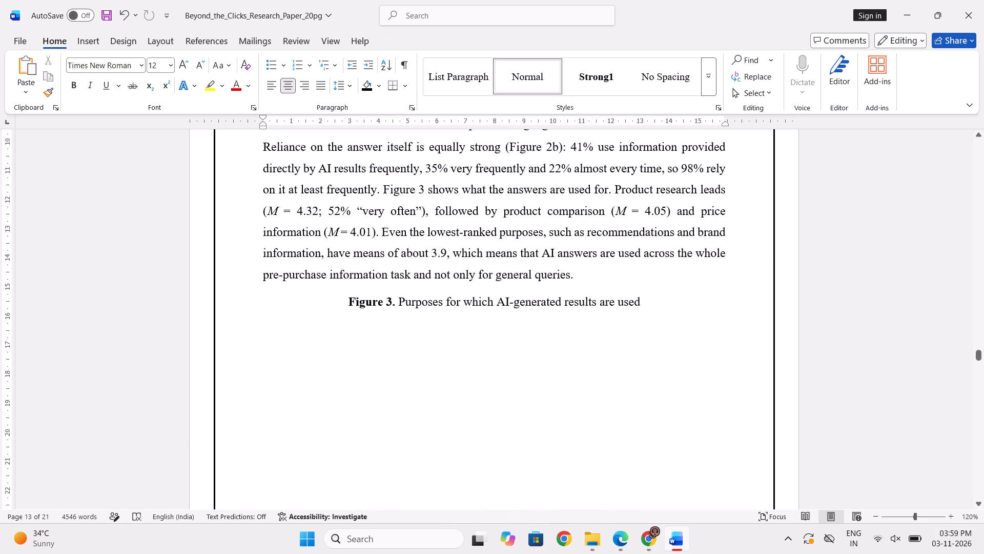
key(Right)
key(Right)
key(Right)
key(Right)
key(Right)
key(Right)
key(Right)
key(Right)
key(Right)
scroll(575, 393, down, 2)
scroll(575, 393, up, 1)
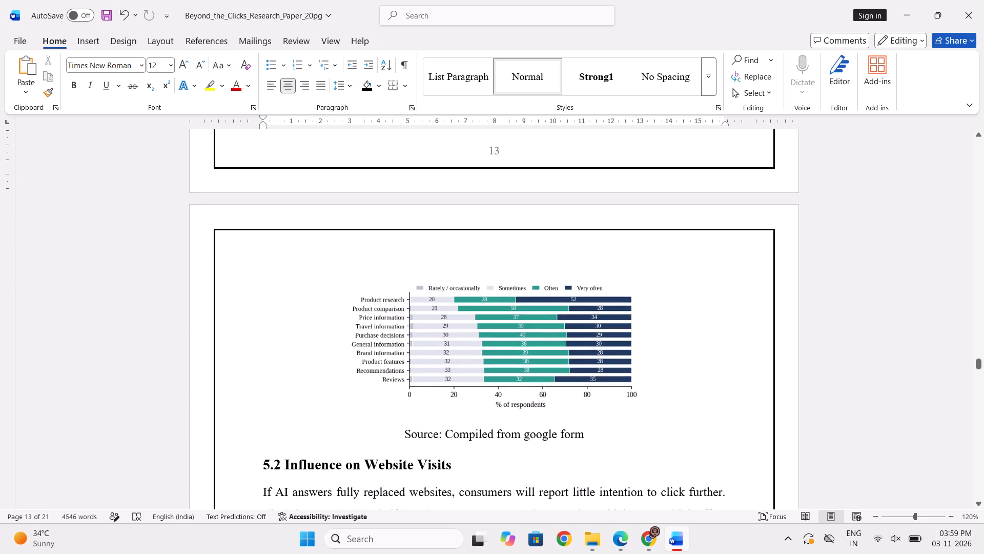
click(391, 289)
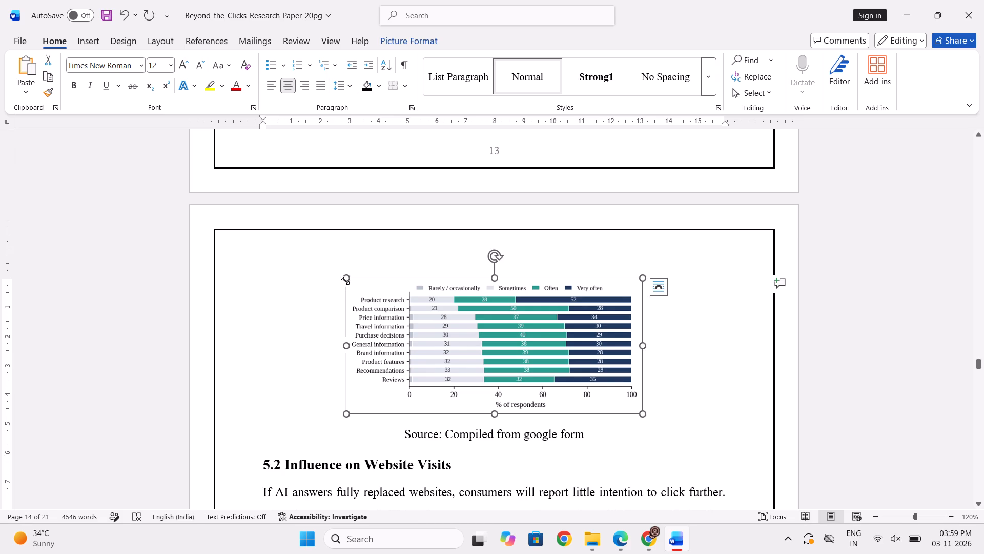
click(339, 279)
key(BackSpace)
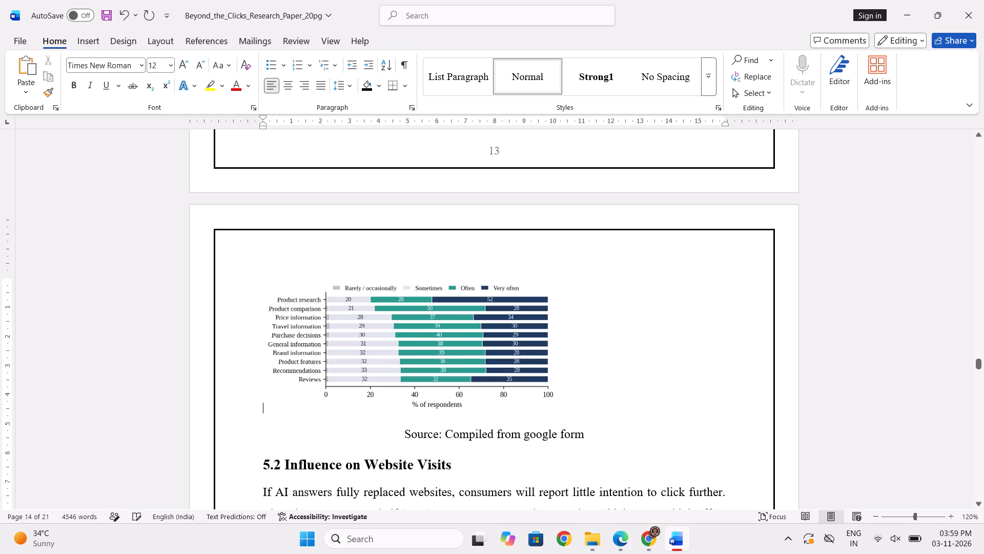
key(BackSpace)
Fine-tune the Figure 3 chart's size to about 10 cm wide, keeping its source line and section 5.2 on the same page.
scroll(339, 279, up, 1)
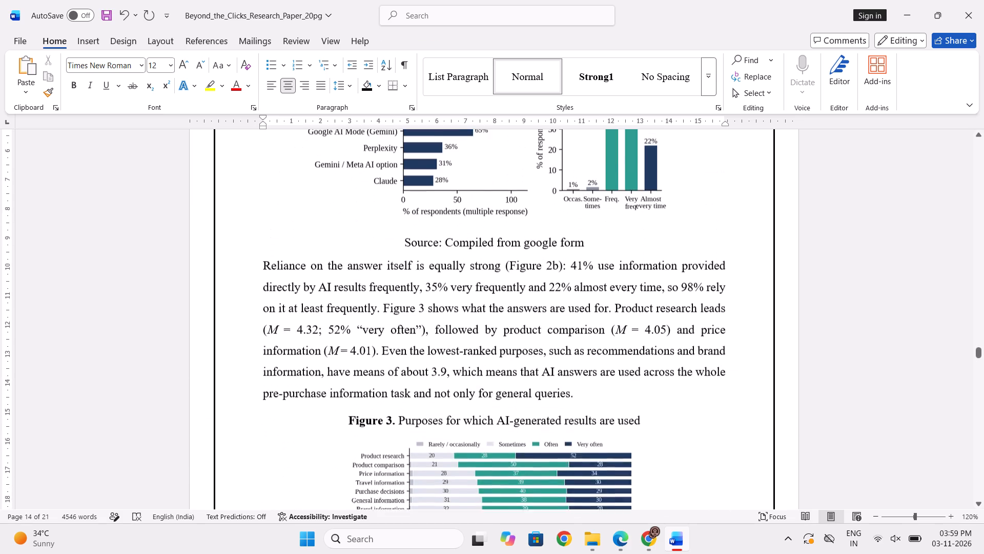
scroll(339, 279, up, 1)
scroll(339, 279, down, 1)
click(398, 293)
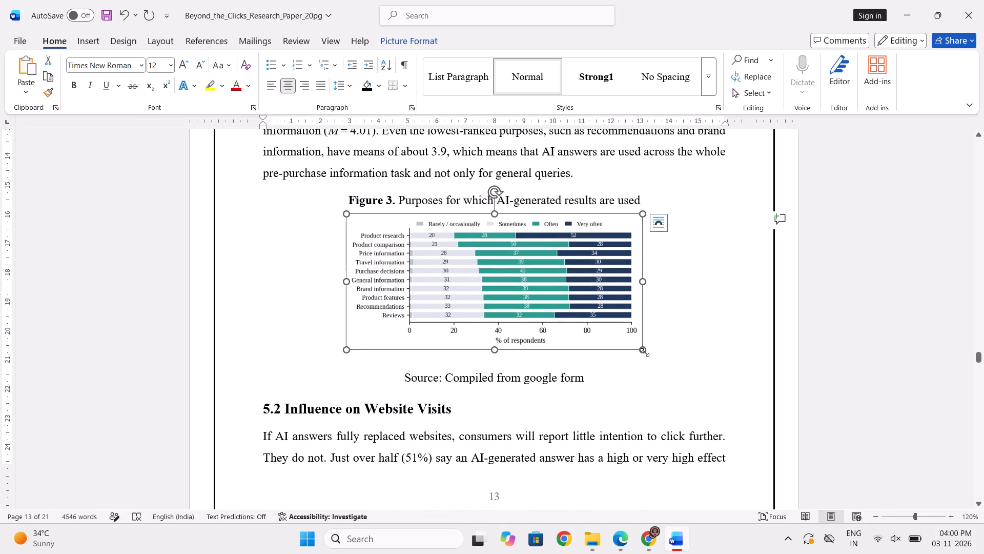
drag(645, 352, 649, 353)
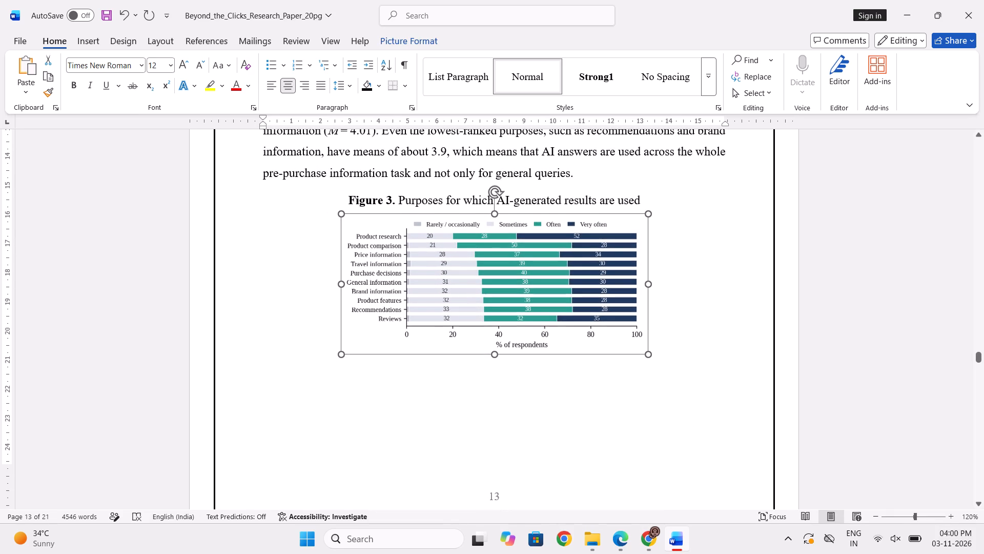
drag(649, 353, 639, 348)
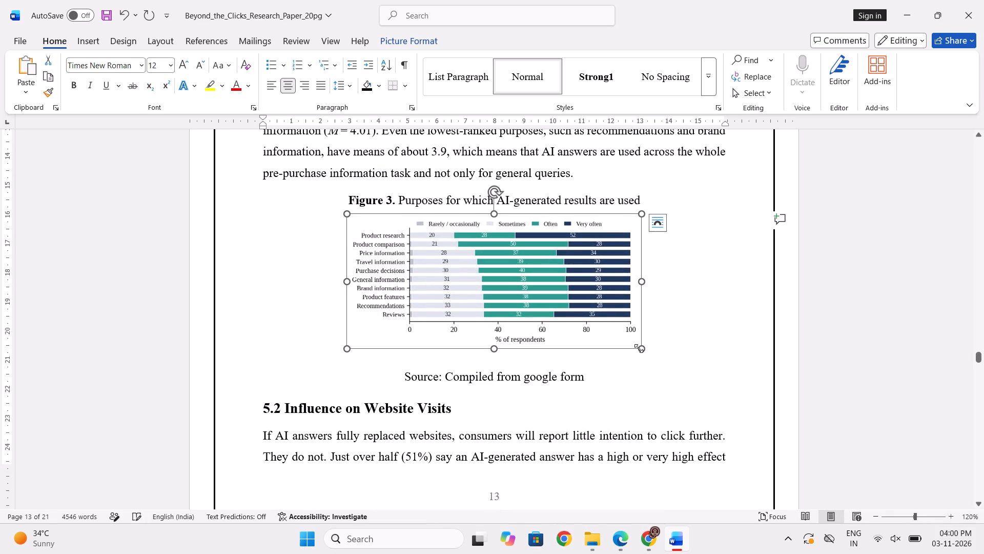
Format the "Source: Compiled from google form" line under Figure 3 as 10 pt italic.
triple_click(524, 377)
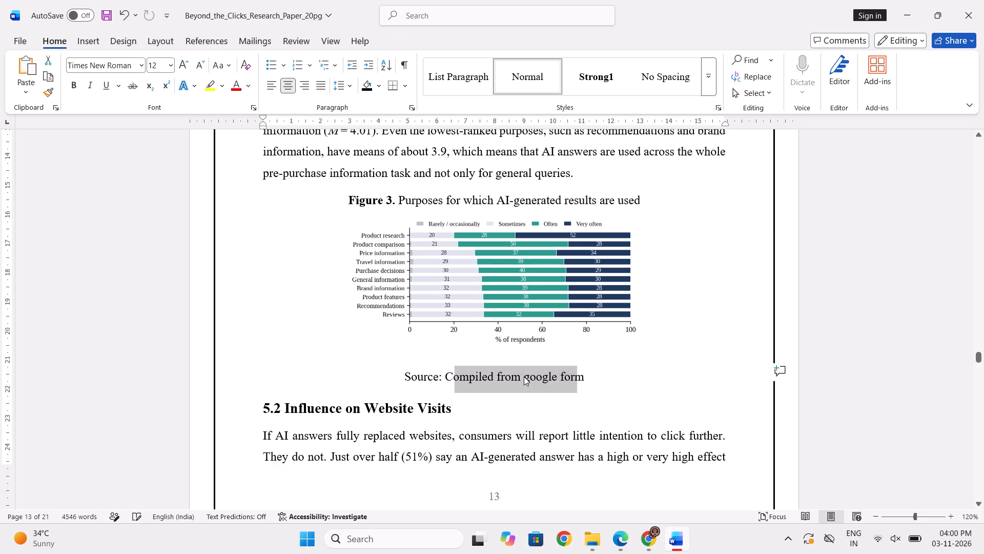
click(524, 377)
double_click(524, 377)
click(524, 377)
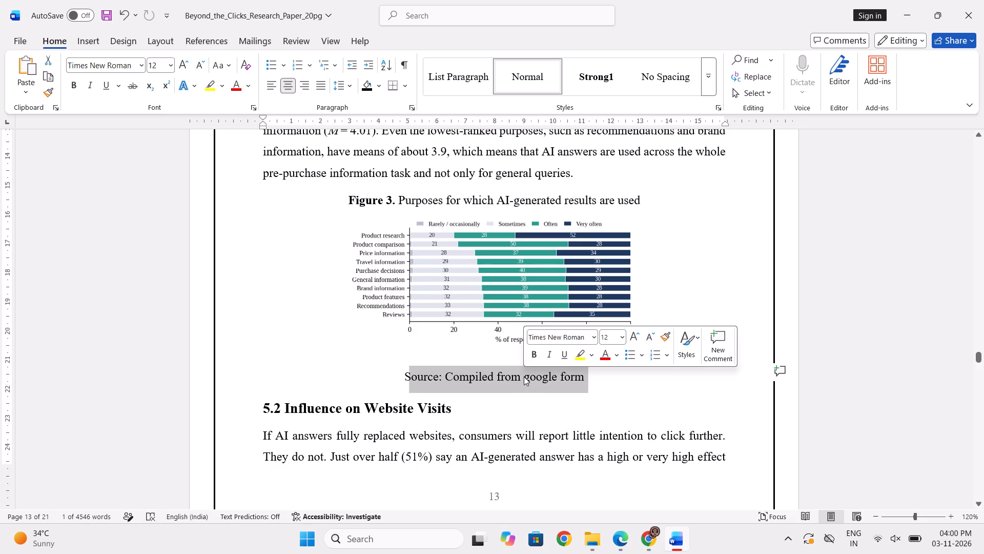
click(524, 377)
double_click(524, 377)
triple_click(524, 377)
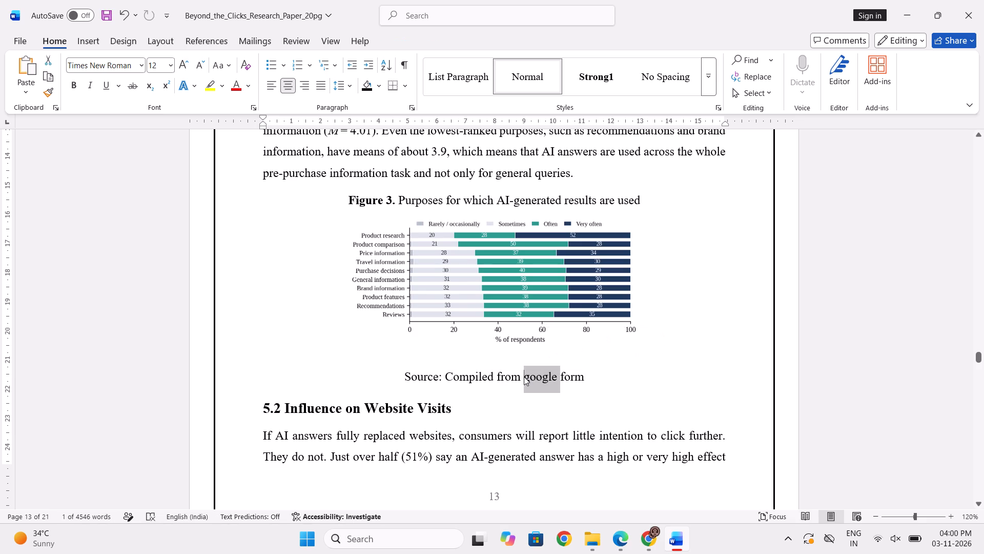
click(621, 339)
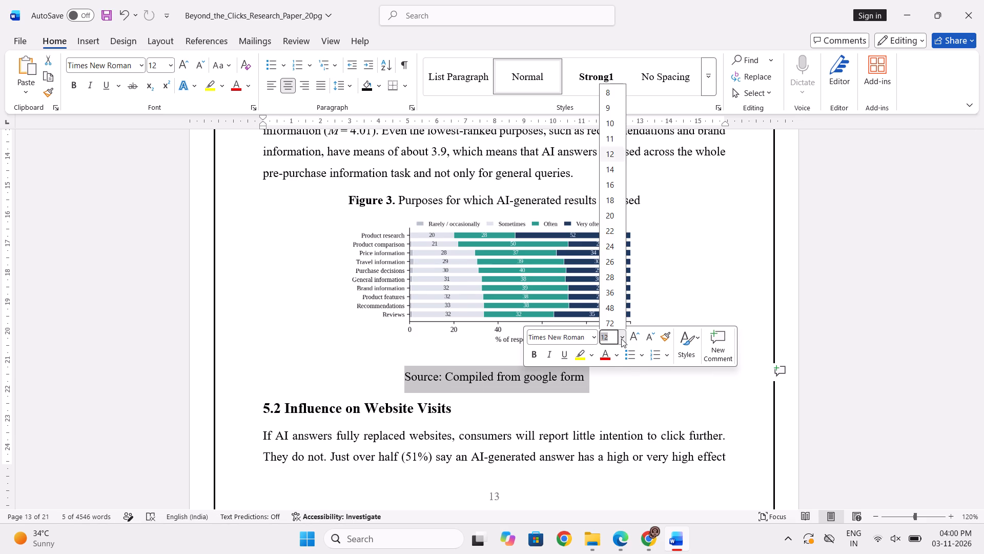
click(650, 338)
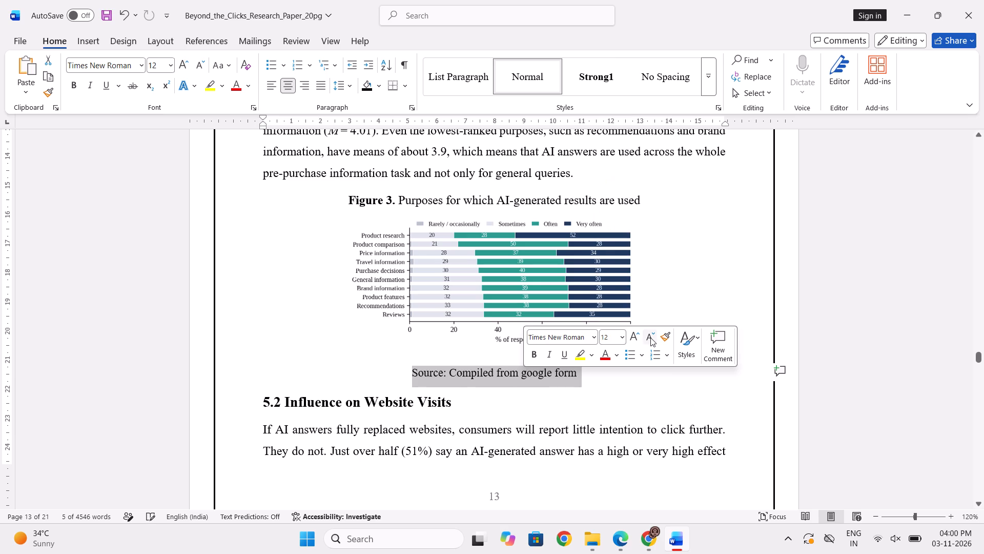
click(650, 338)
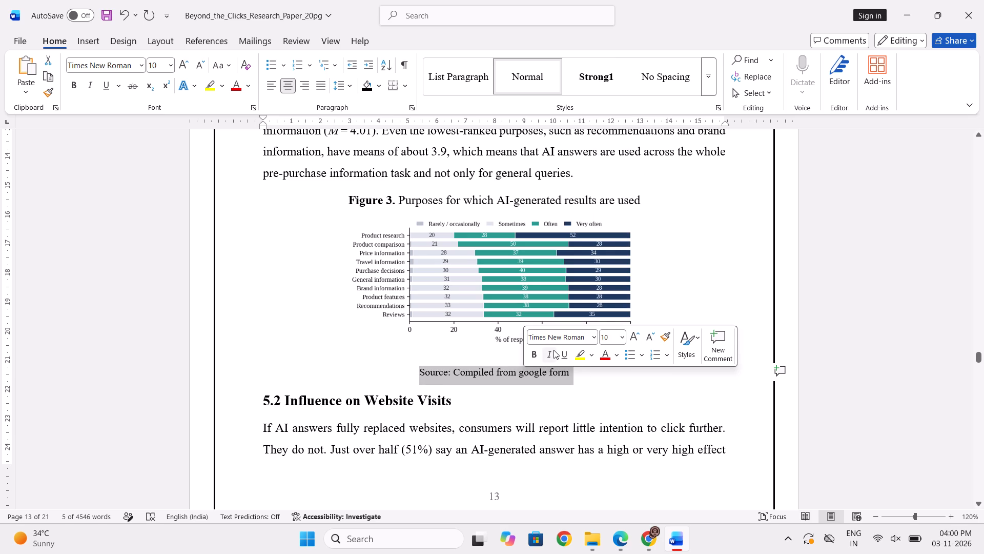
click(553, 349)
click(523, 380)
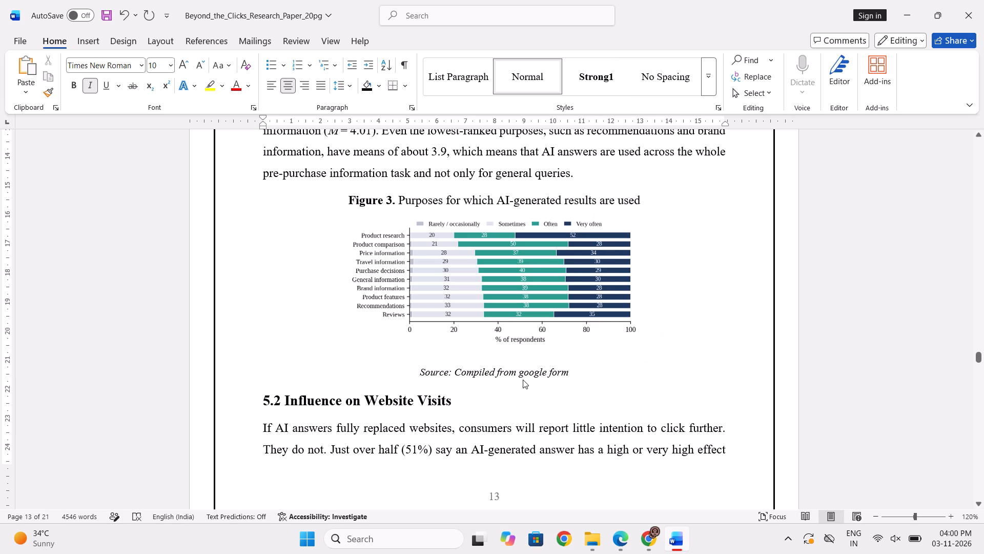
Format the "Source: Compiled from google form" line under Figure 1 as 10 pt italic.
scroll(523, 380, up, 2)
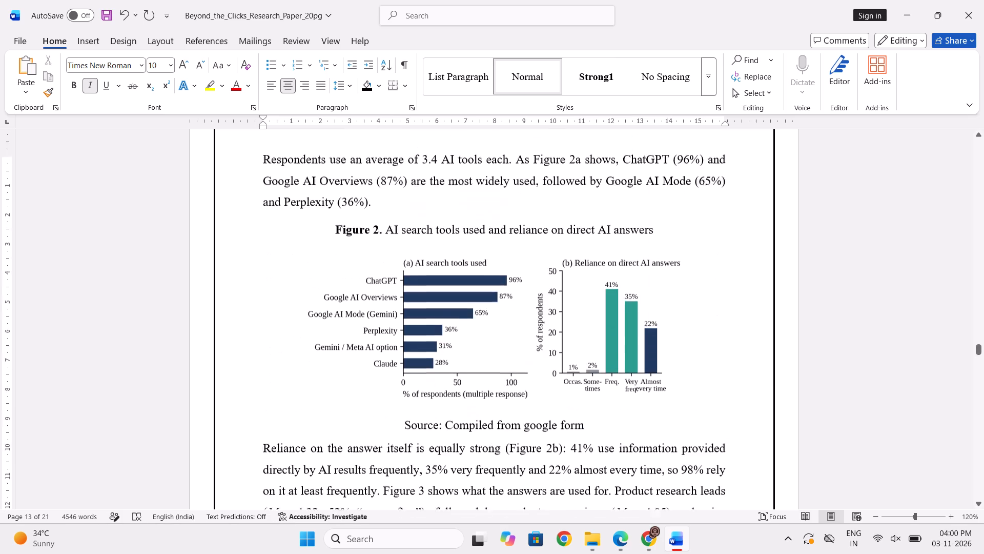
scroll(523, 380, up, 5)
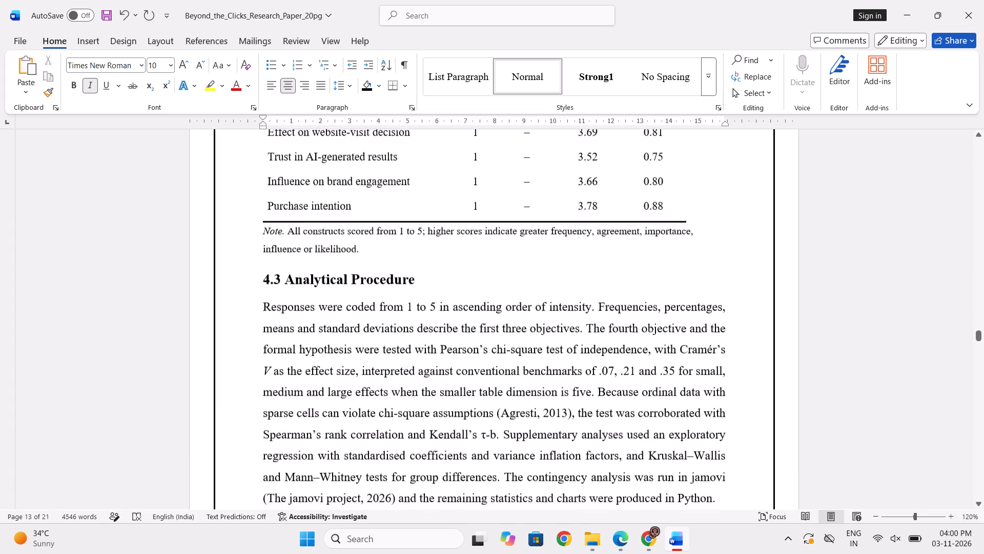
scroll(523, 380, up, 8)
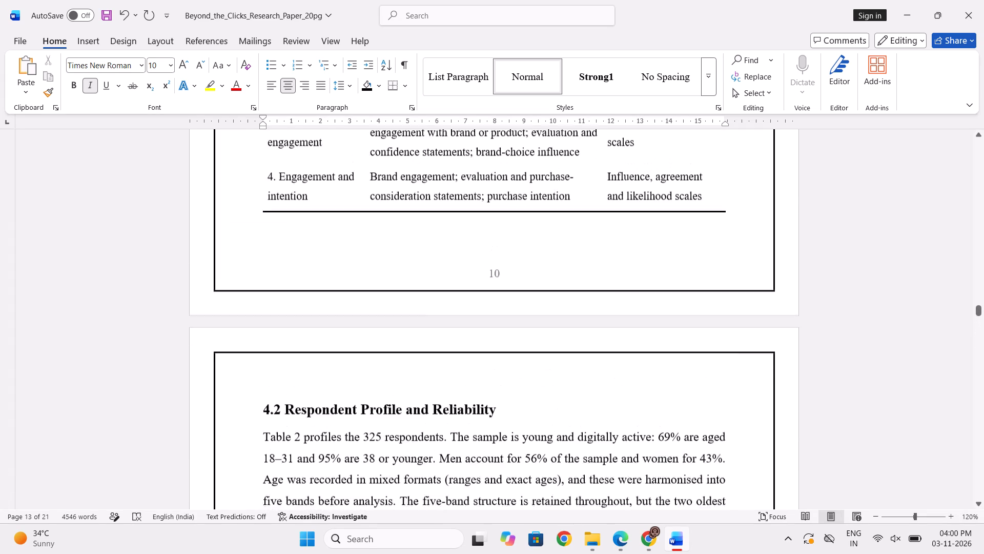
scroll(523, 380, up, 3)
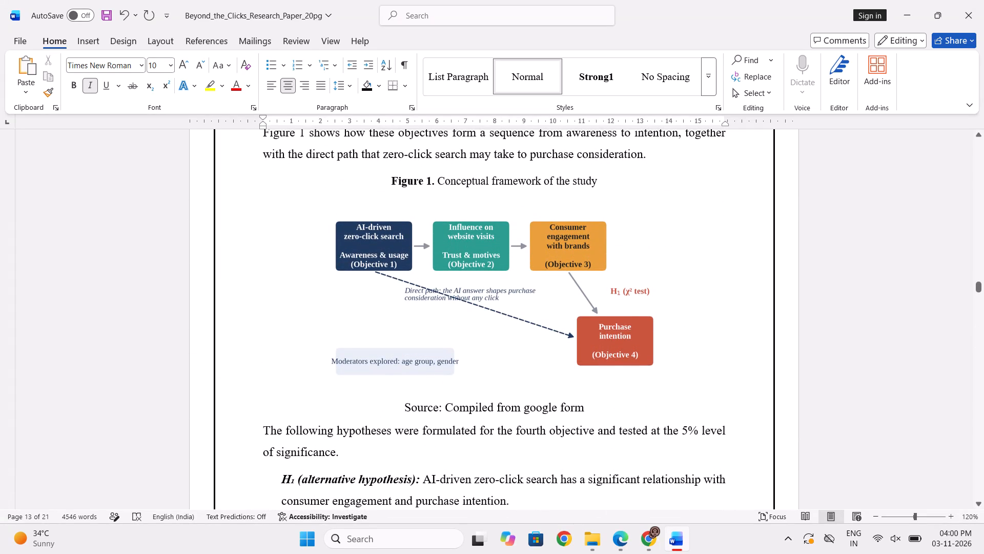
triple_click(586, 411)
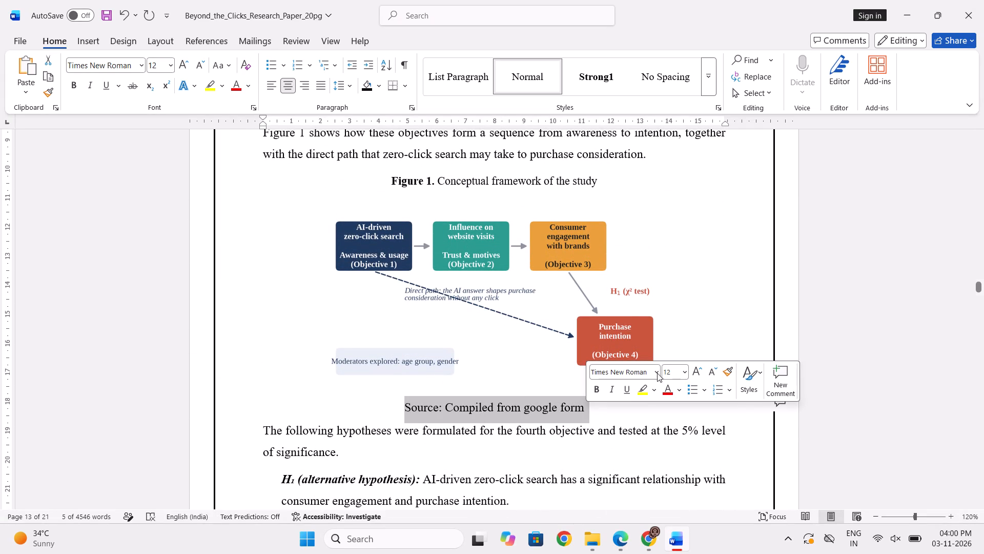
click(716, 373)
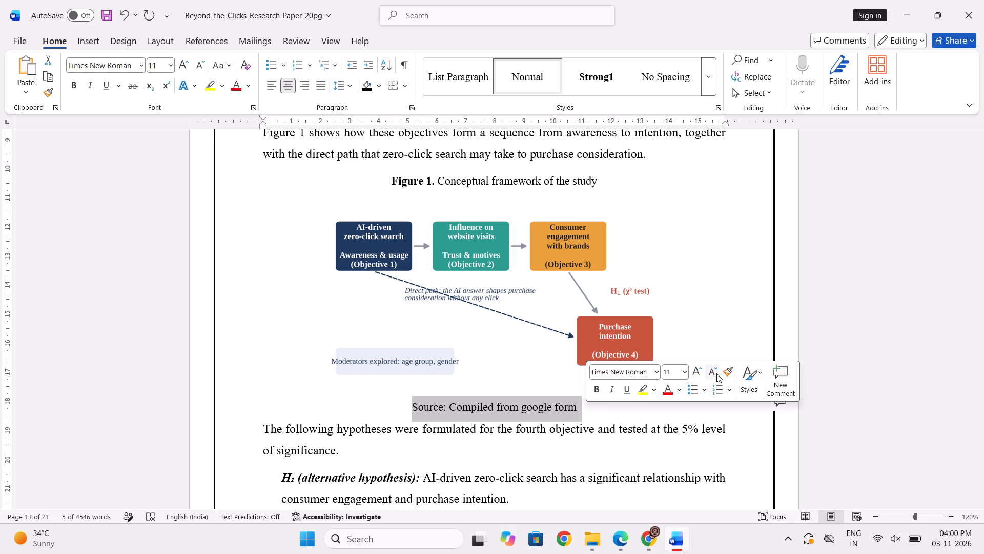
click(688, 371)
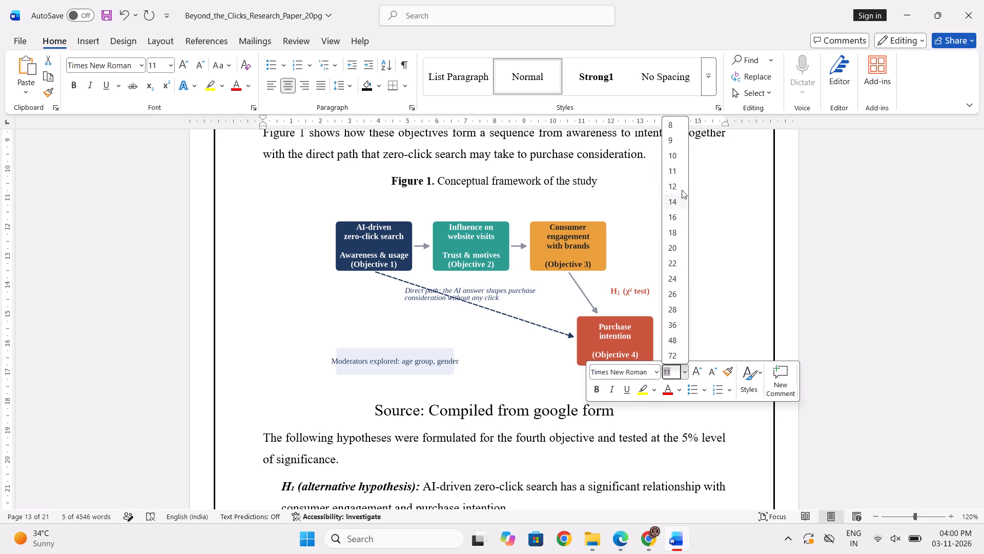
click(681, 160)
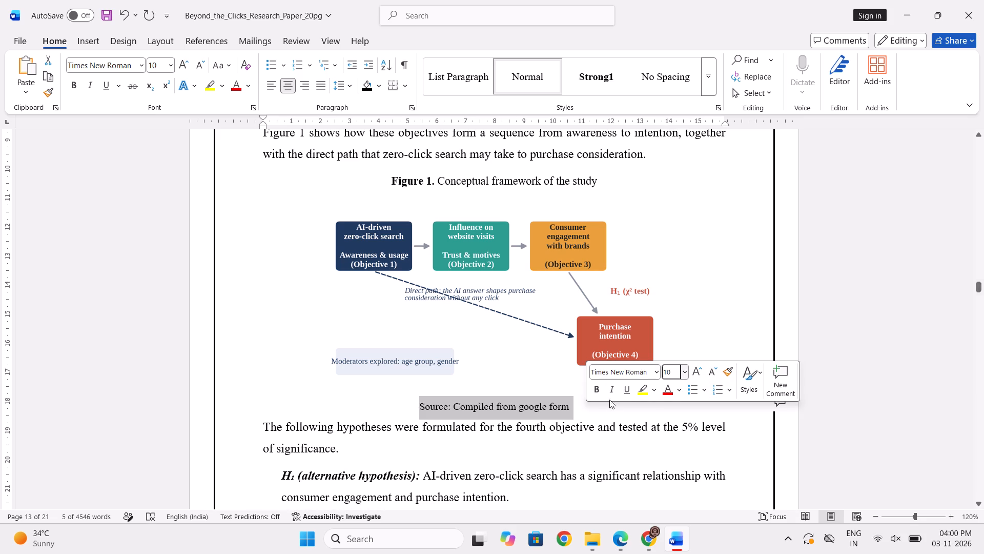
click(609, 393)
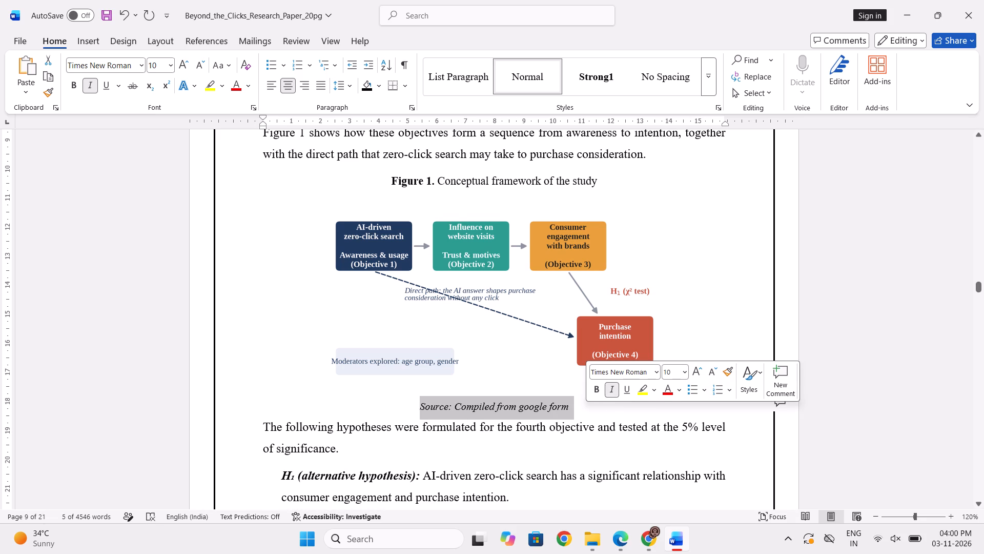
Review the pages before Figure 1, from the literature review back to the list of figures, and return to the Figure 1 source line.
scroll(666, 312, up, 3)
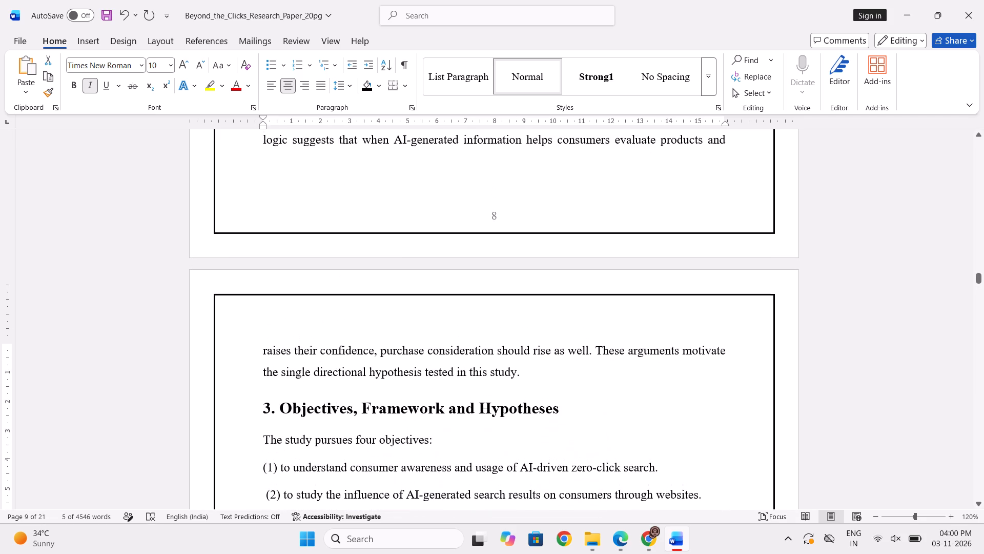
scroll(666, 316, up, 5)
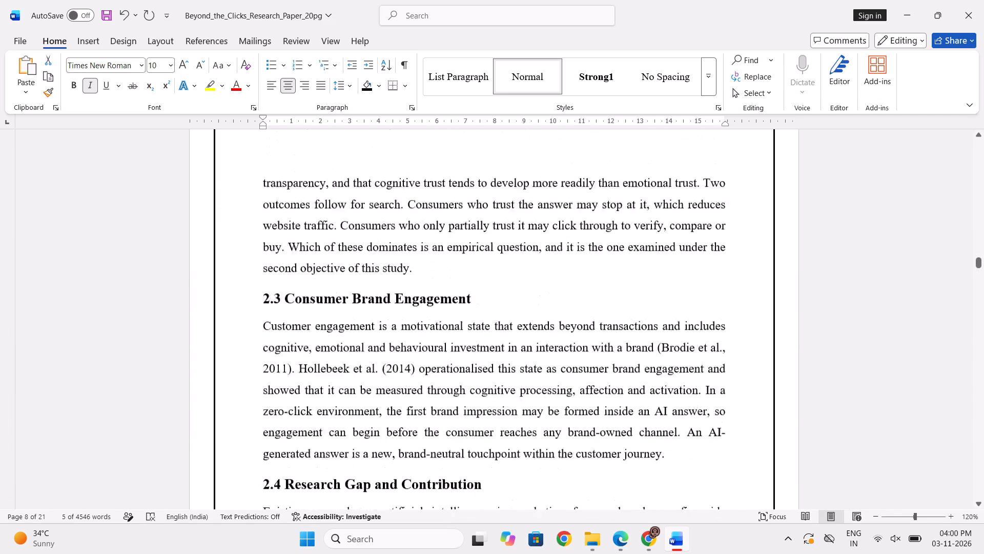
scroll(666, 316, up, 3)
scroll(666, 316, right, 1)
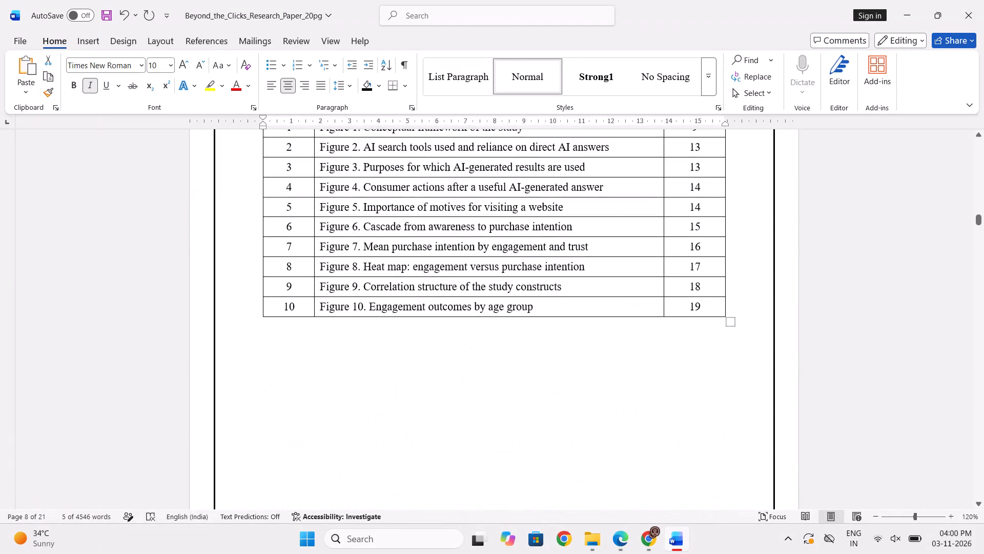
scroll(666, 316, right, 1)
ctrl+scroll(666, 316, up, 1)
click(666, 316)
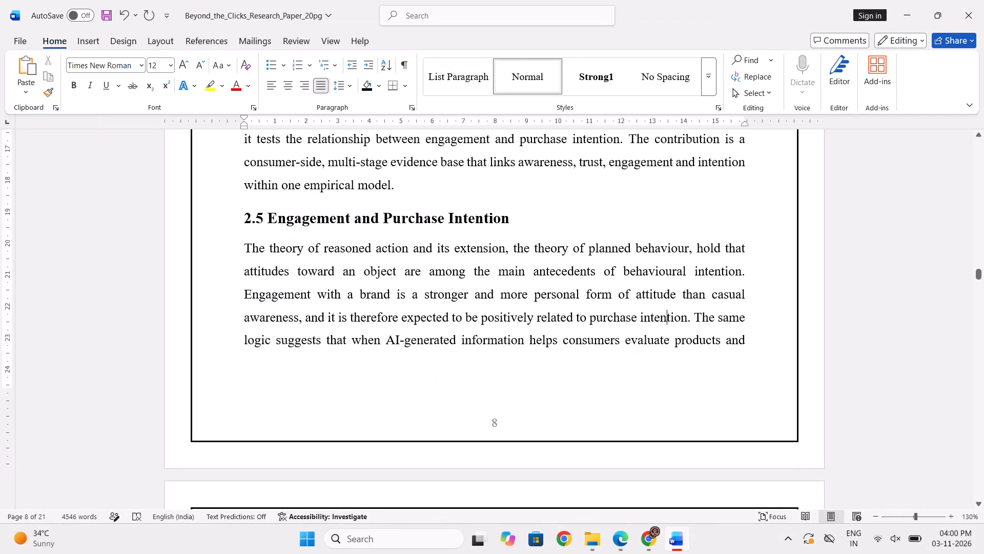
scroll(666, 316, down, 3)
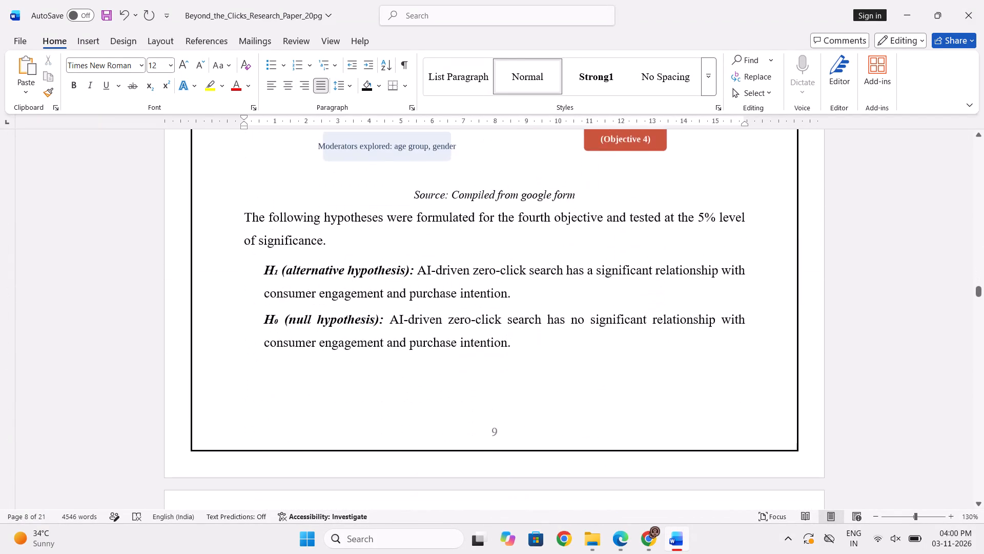
Copy the italic "Source: Compiled from google form" line beneath the Figure 1 conceptual framework diagram.
scroll(666, 316, down, 3)
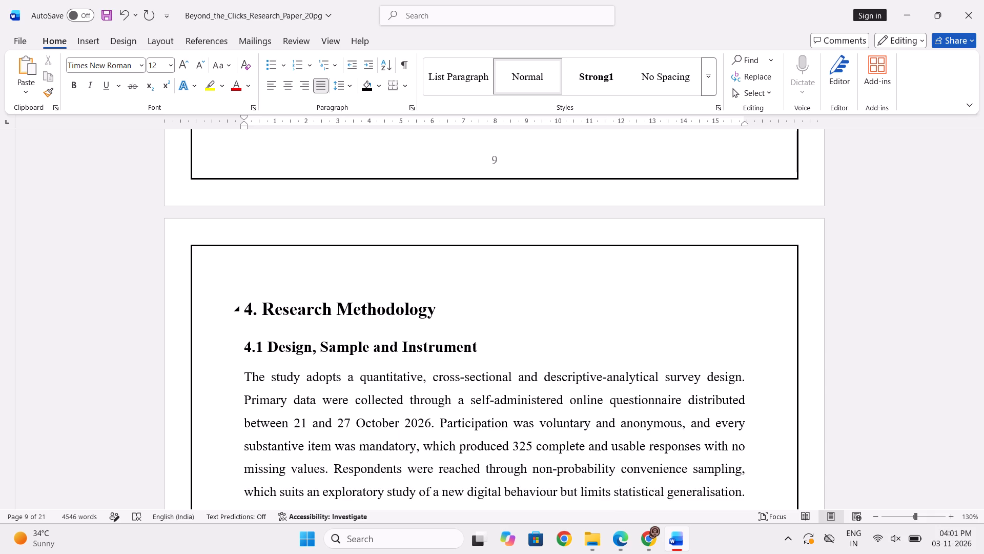
scroll(666, 316, up, 2)
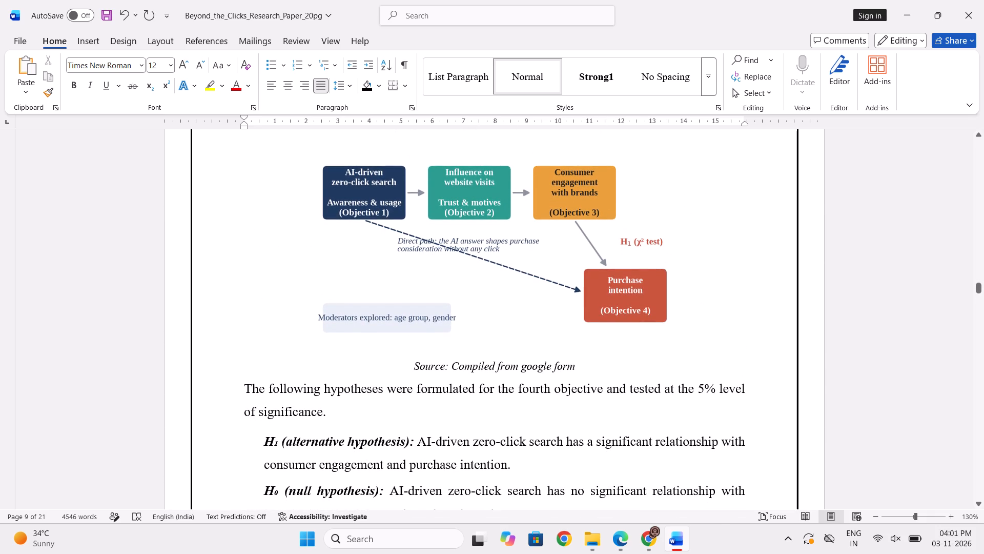
scroll(658, 360, up, 1)
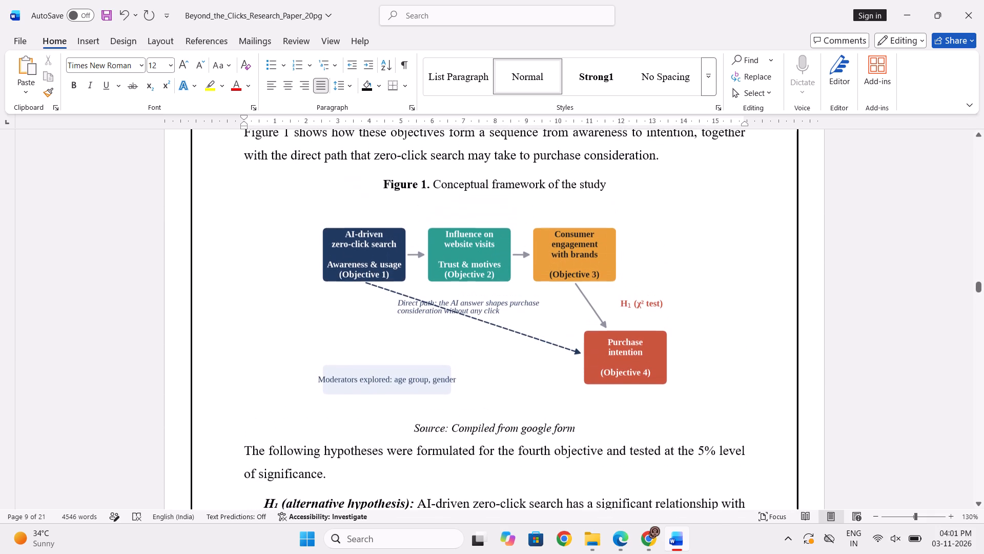
triple_click(580, 433)
click(580, 433)
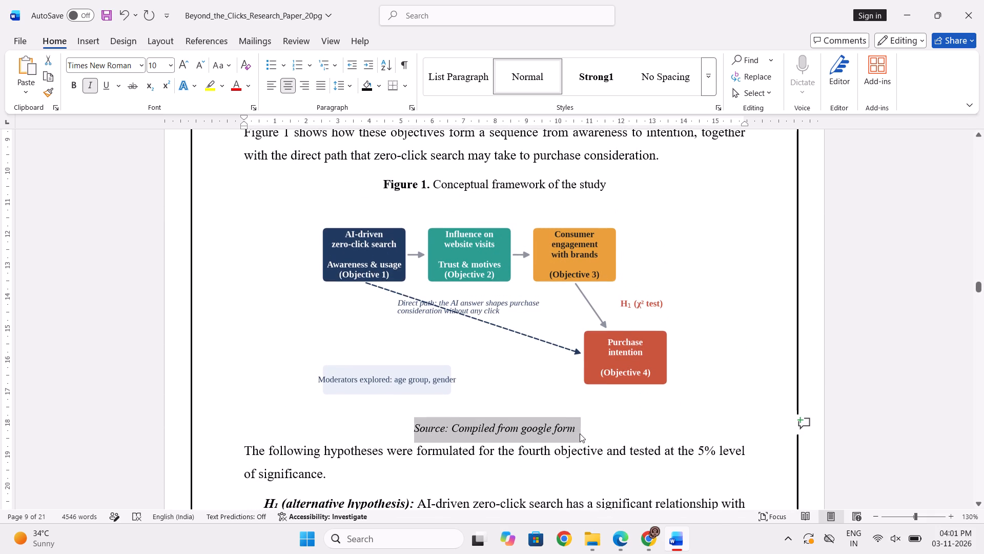
triple_click(580, 433)
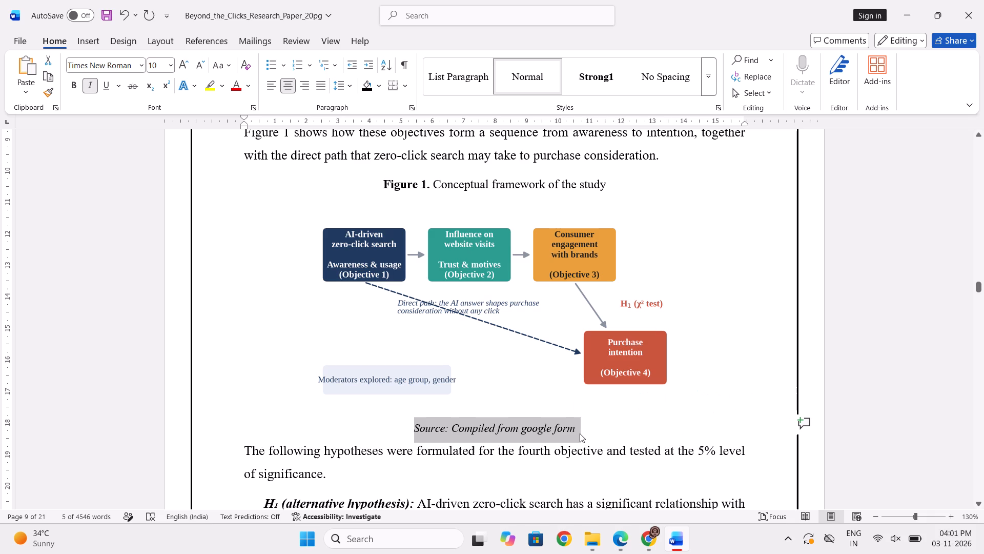
key(ctrl+c)
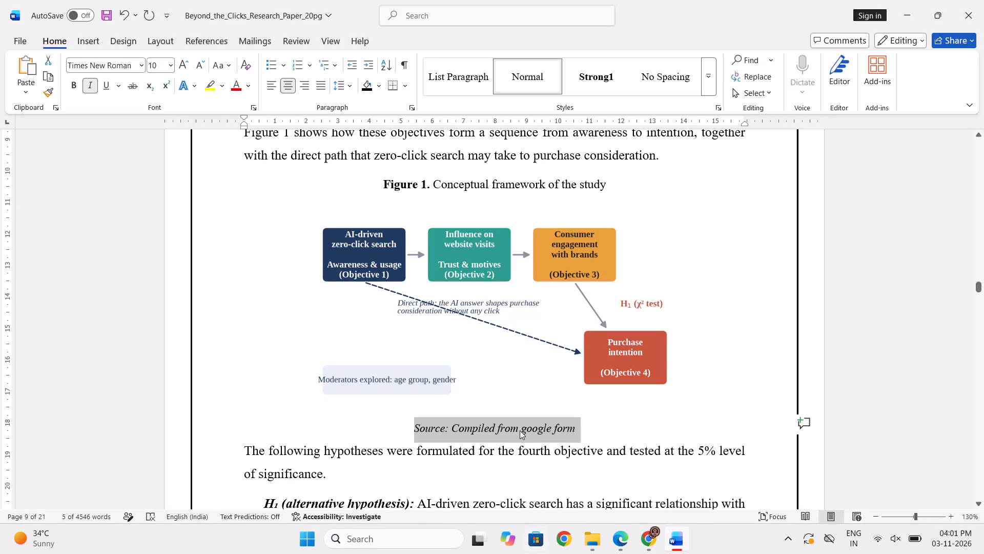
click(520, 430)
click(557, 431)
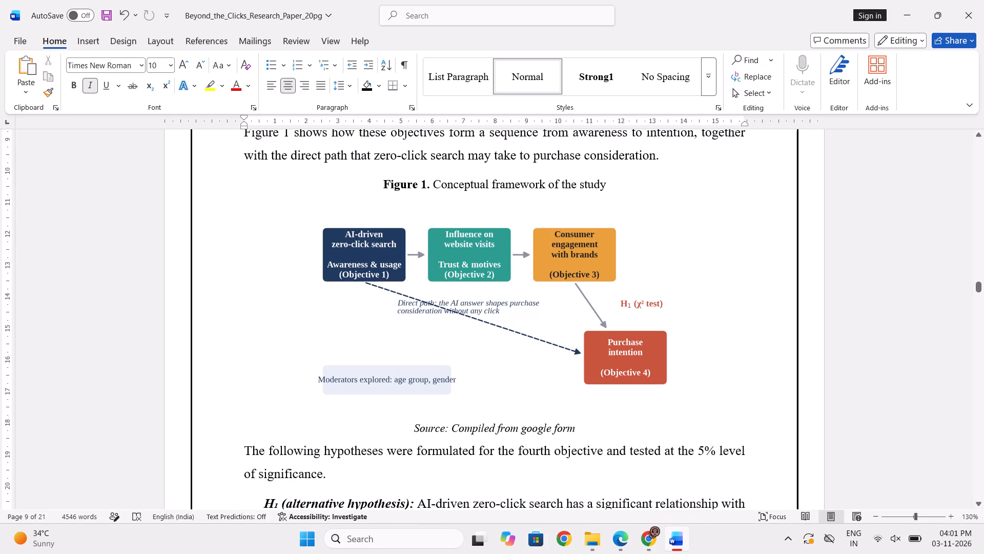
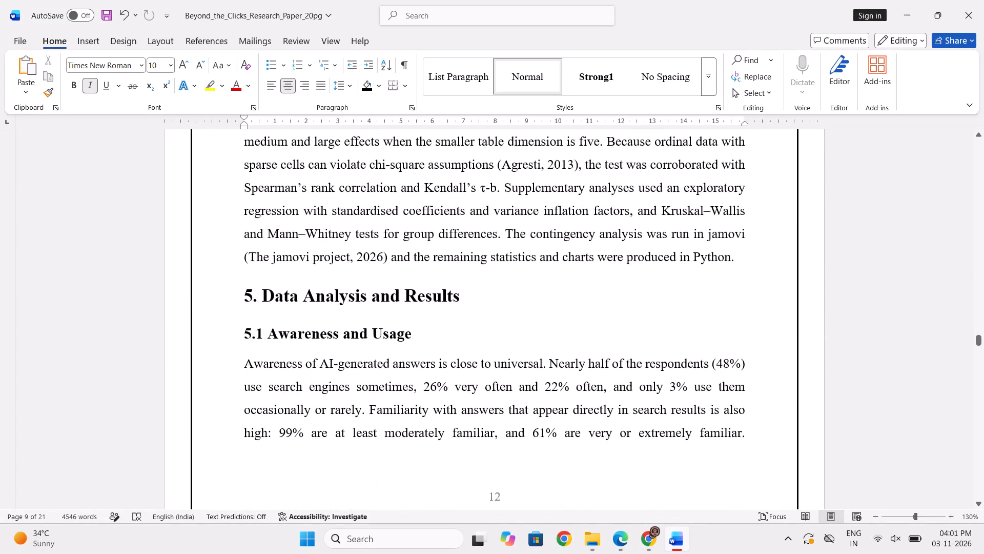
Replace the source line under Figure 2 with the copied 10 pt italic "Source: Compiled from google form" line.
scroll(650, 466, down, 3)
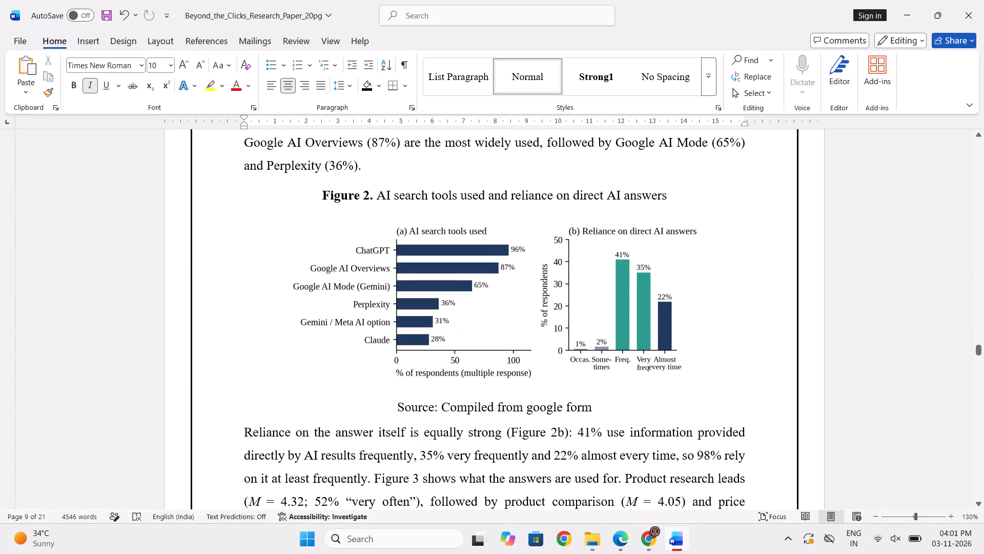
drag(596, 410, 399, 413)
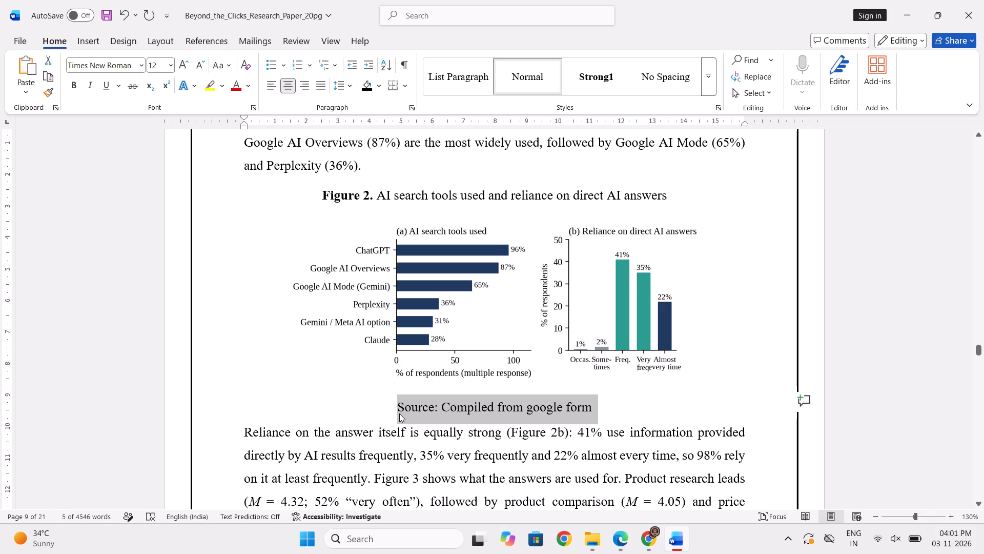
key(ctrl+v)
scroll(399, 413, down, 2)
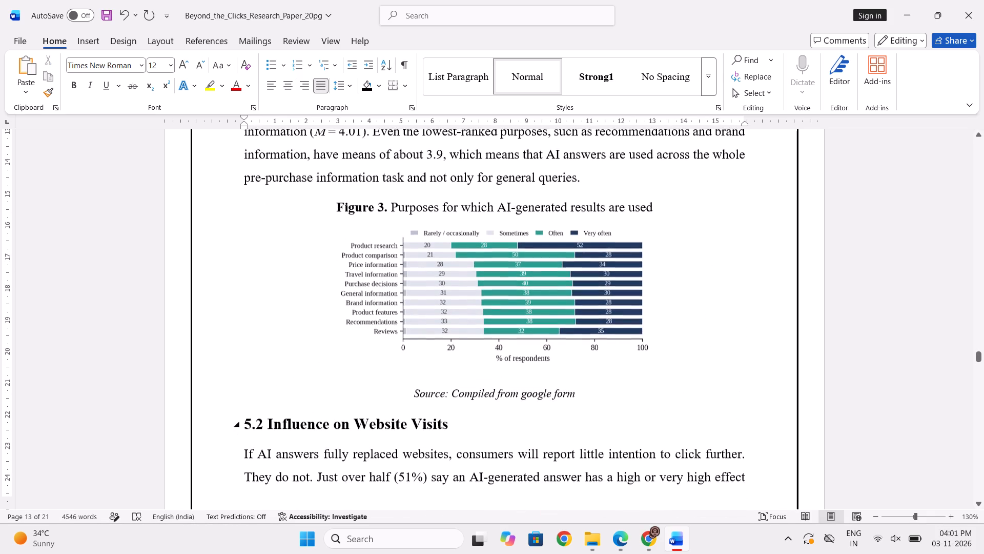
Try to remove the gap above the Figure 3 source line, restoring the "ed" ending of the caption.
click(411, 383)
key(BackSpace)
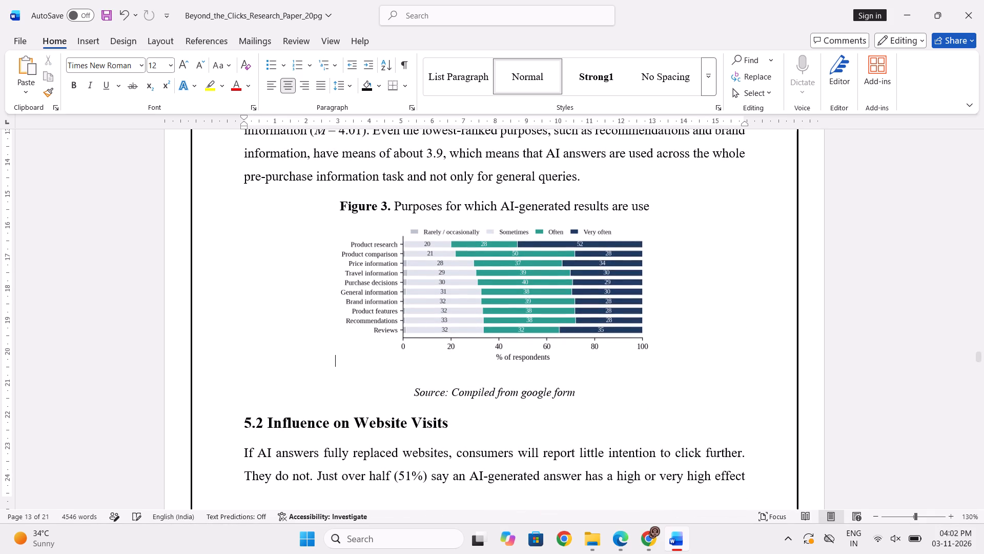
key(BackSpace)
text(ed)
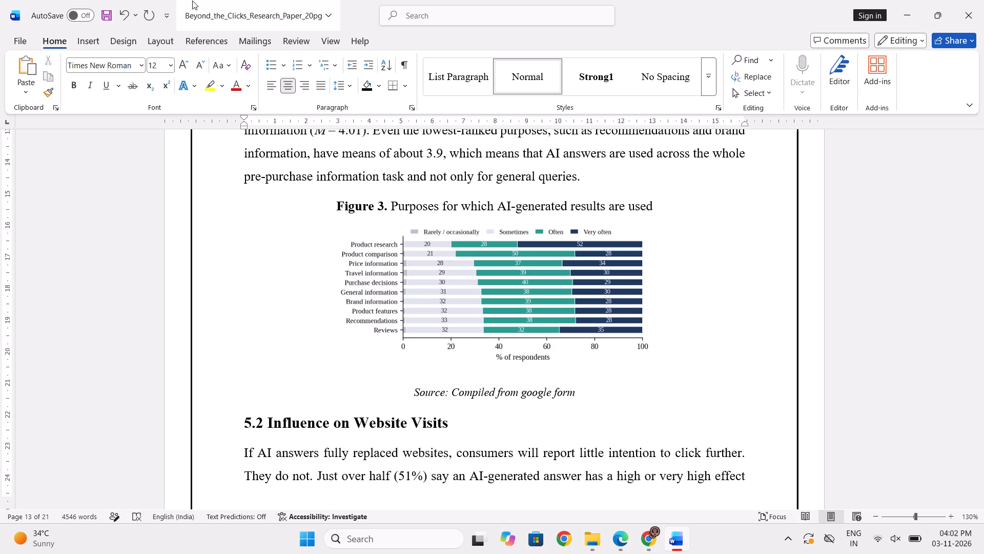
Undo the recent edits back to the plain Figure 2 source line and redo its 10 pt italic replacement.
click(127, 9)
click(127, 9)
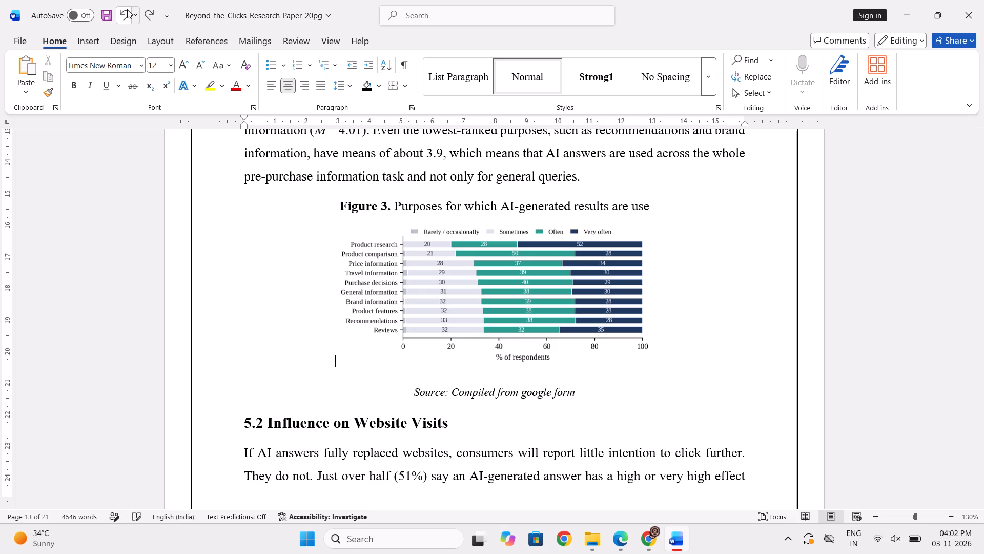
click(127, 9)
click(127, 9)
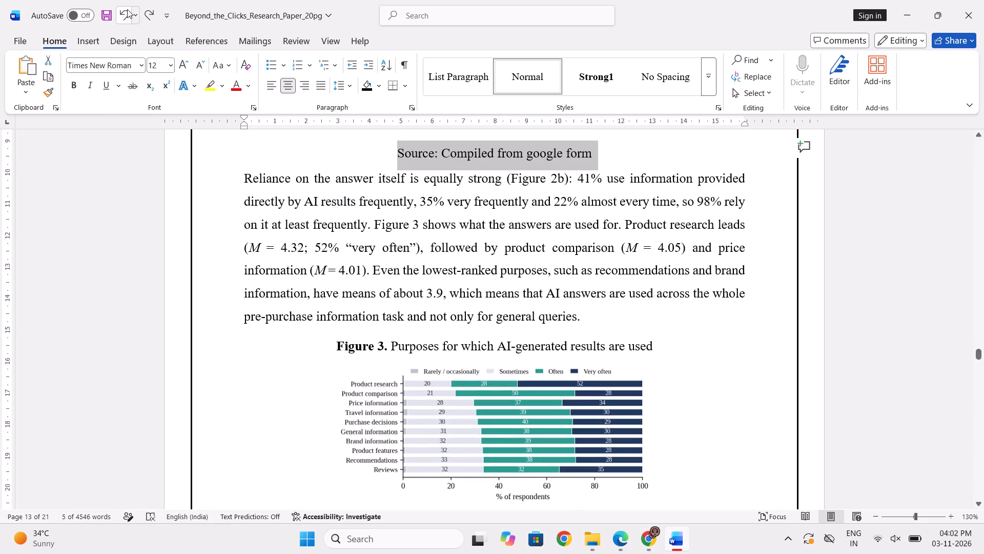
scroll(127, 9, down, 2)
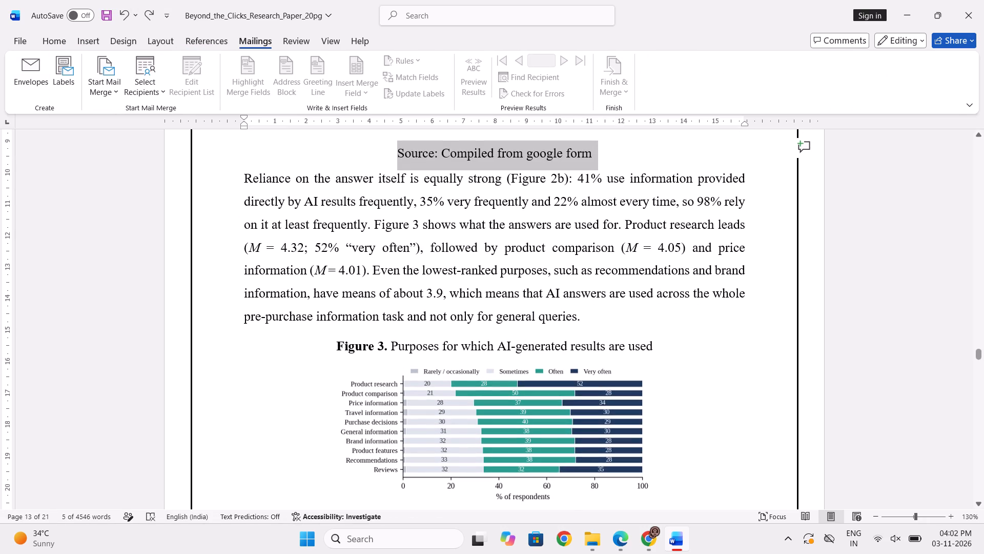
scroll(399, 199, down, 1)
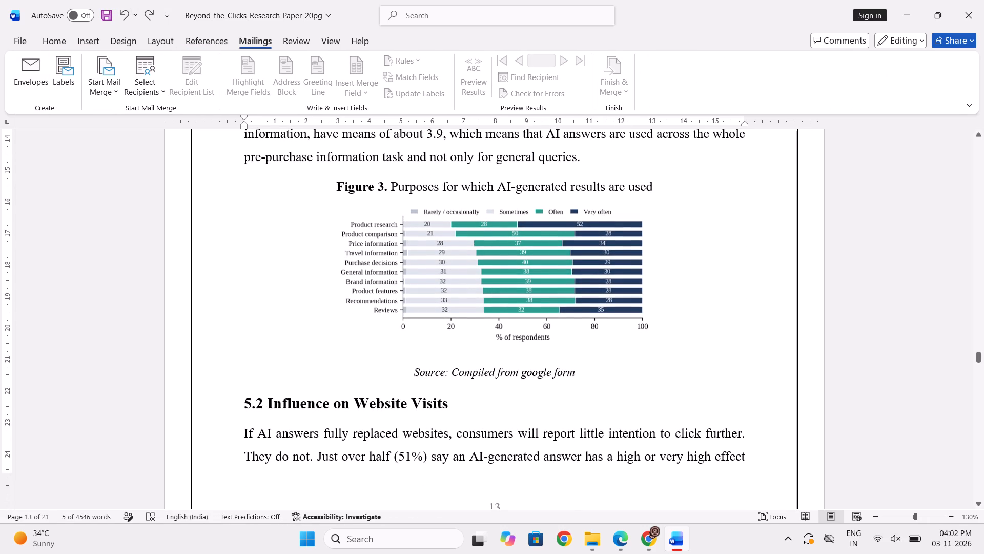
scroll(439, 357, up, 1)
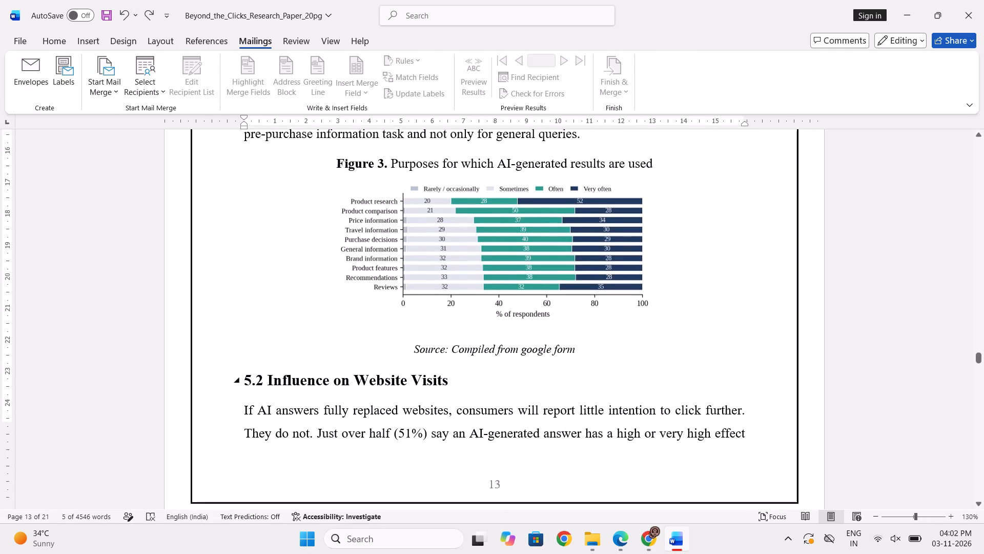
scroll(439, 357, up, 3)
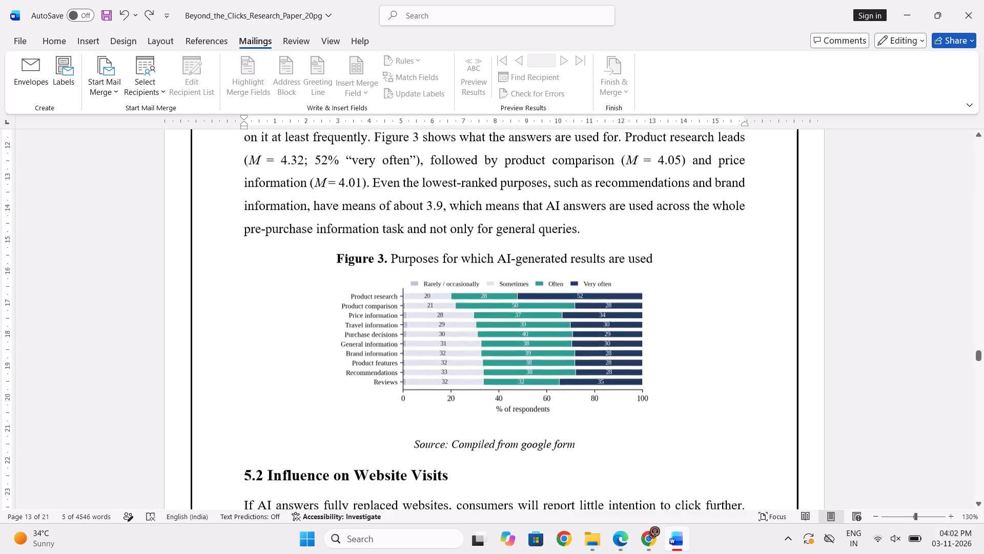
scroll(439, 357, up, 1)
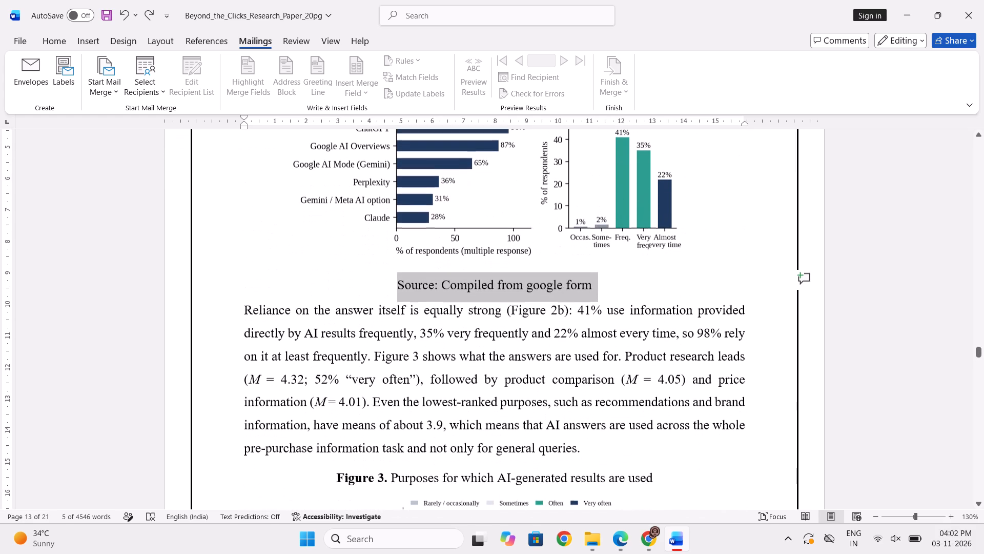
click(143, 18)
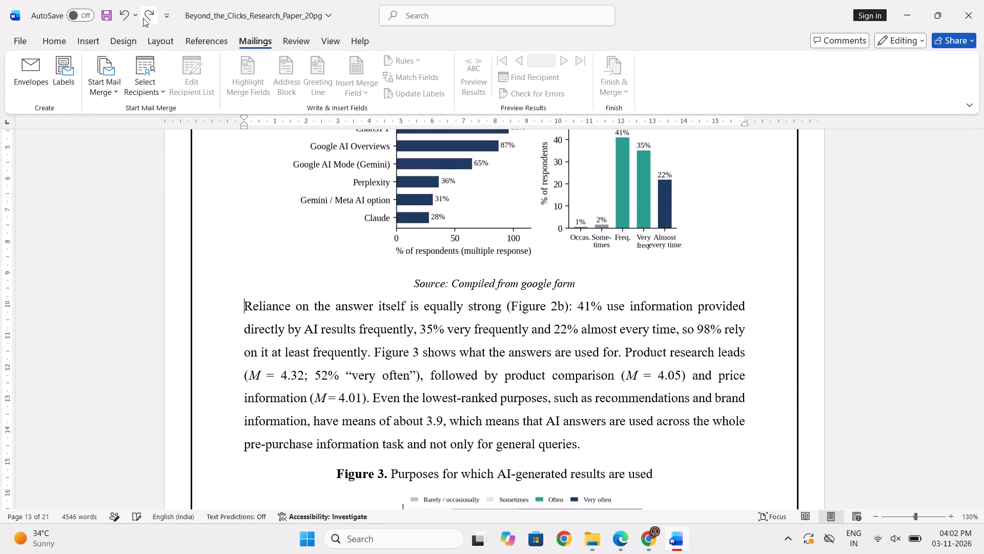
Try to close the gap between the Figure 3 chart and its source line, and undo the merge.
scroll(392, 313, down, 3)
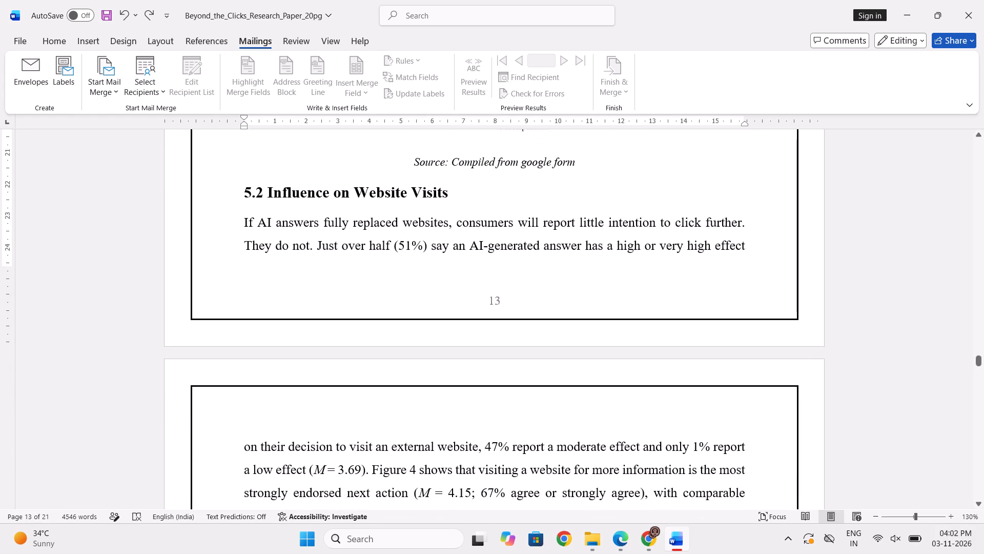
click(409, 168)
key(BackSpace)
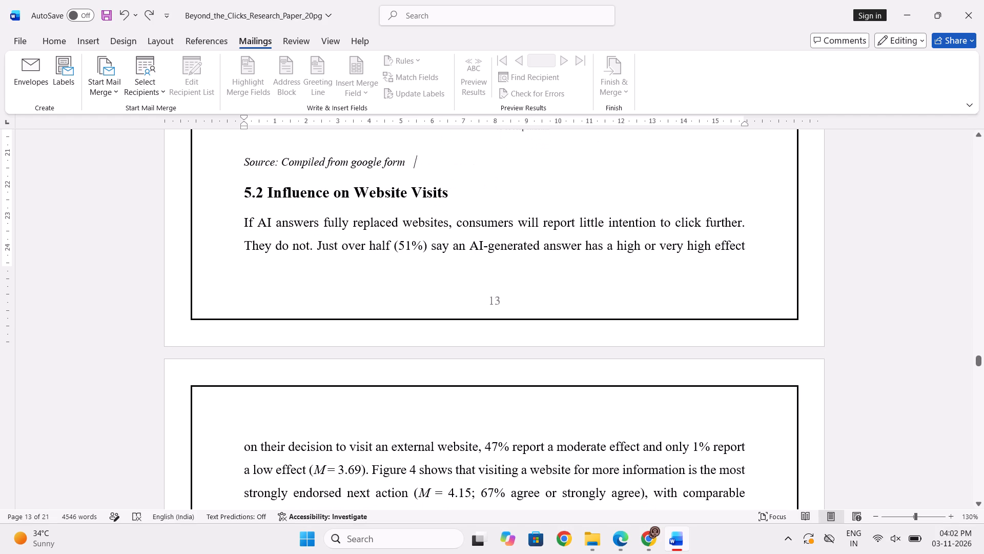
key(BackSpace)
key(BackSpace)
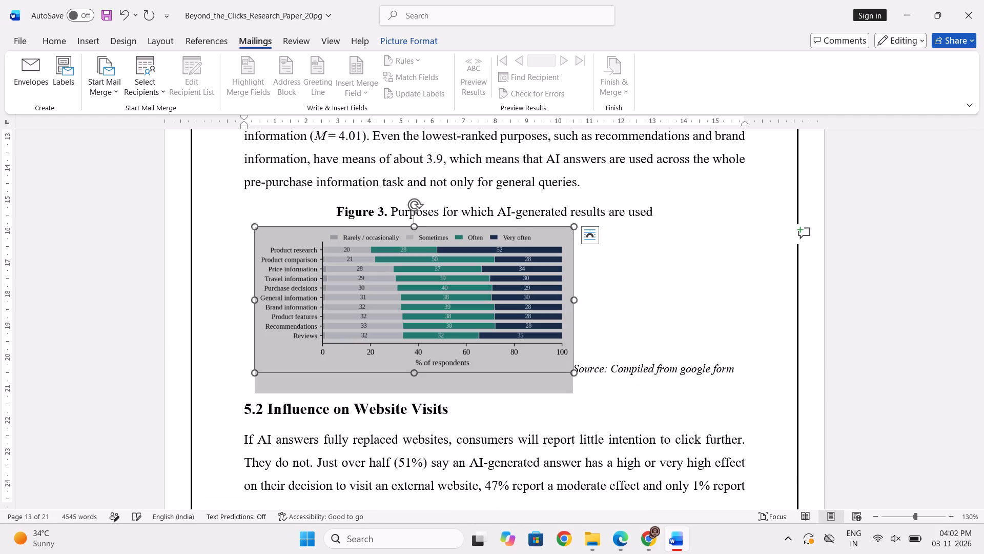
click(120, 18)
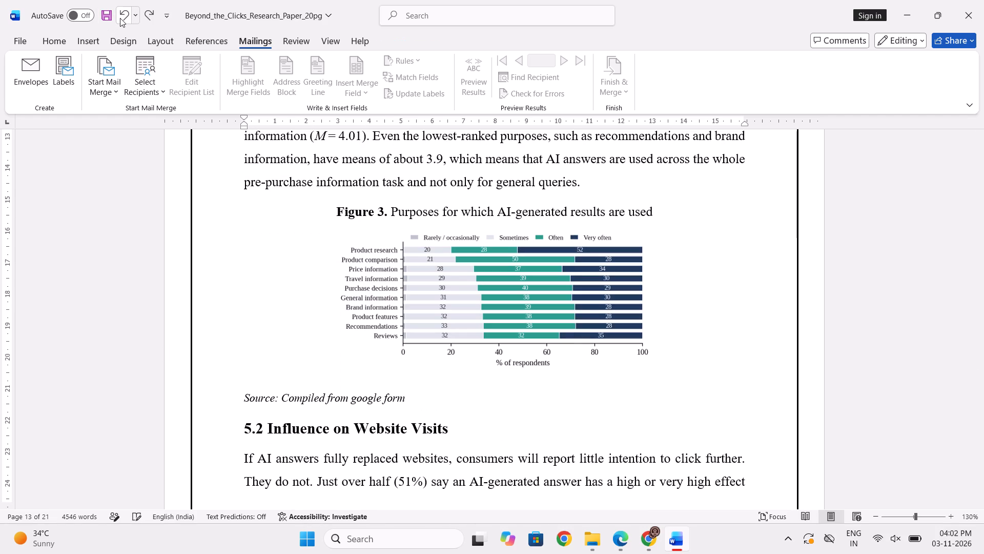
Centre the "Source: Compiled from google form" line under the Figure 3 chart.
key(space)
key(space)
key(space)
key(space)
key(space)
key(space)
key(space)
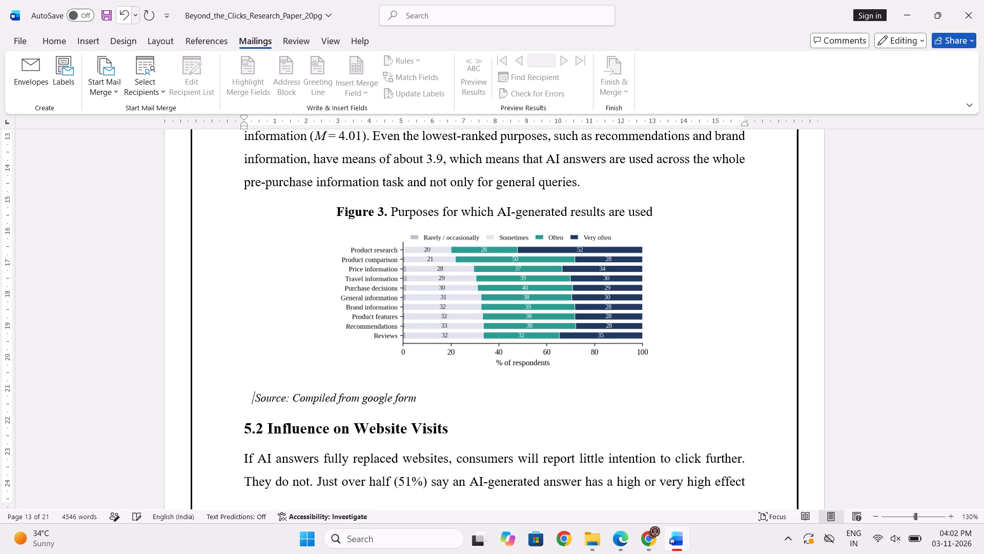
click(53, 47)
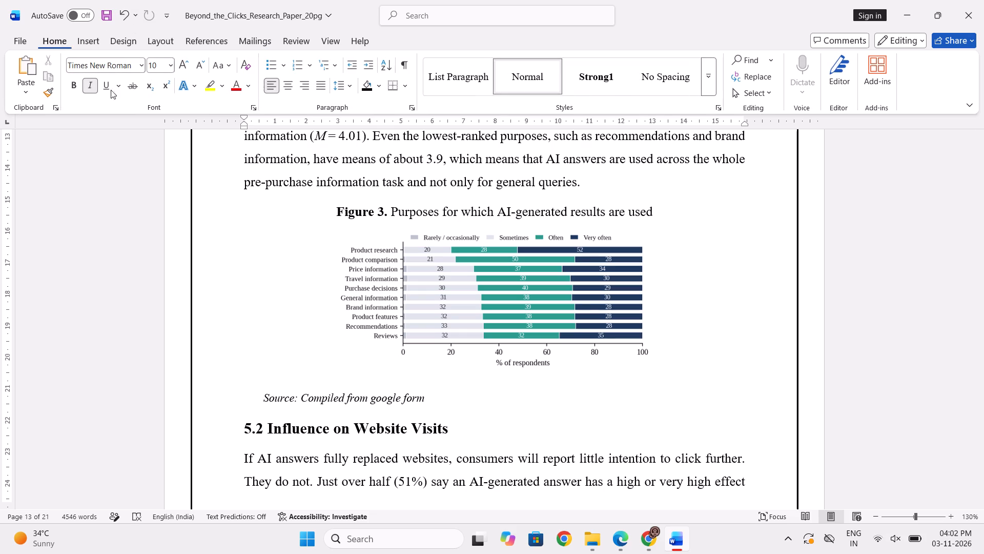
drag(429, 397, 257, 400)
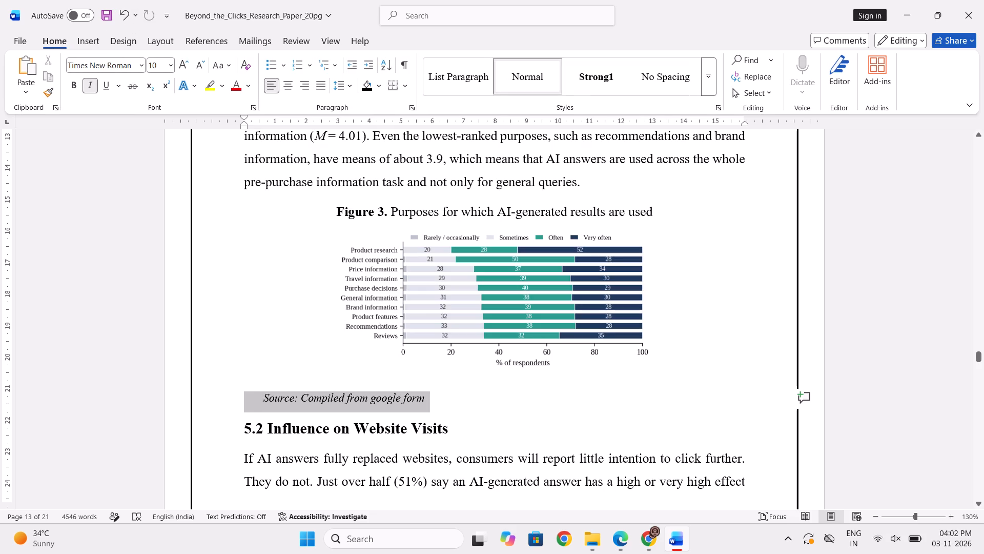
drag(257, 400, 259, 403)
click(285, 85)
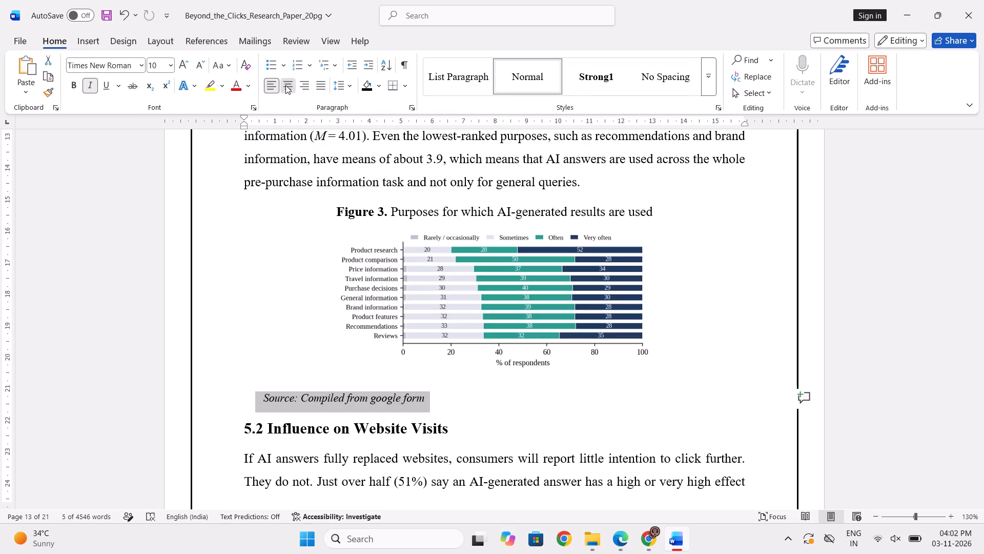
click(528, 434)
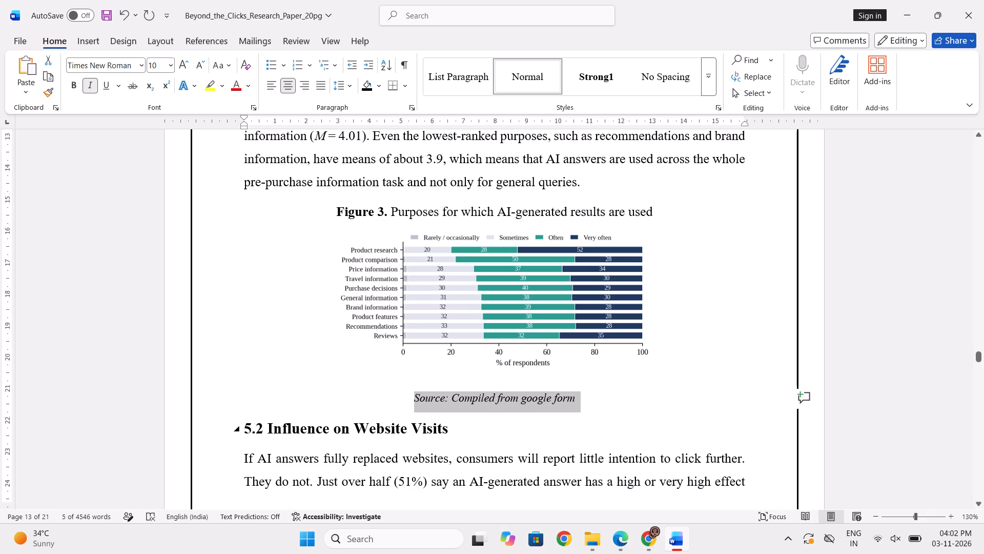
Replace the "Source: Compiled from google form" line under Figure 4 with the copied 10 pt italic version.
scroll(528, 434, down, 3)
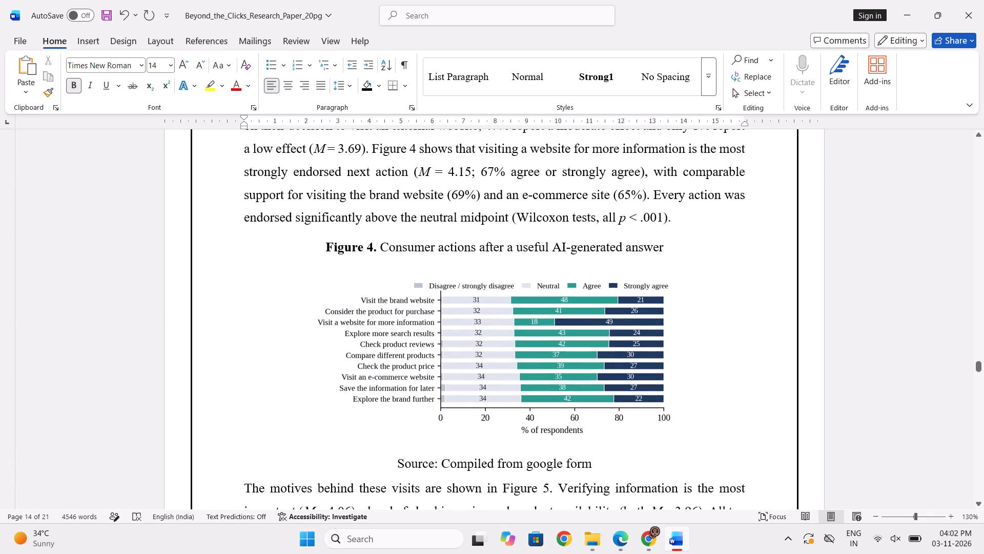
click(422, 269)
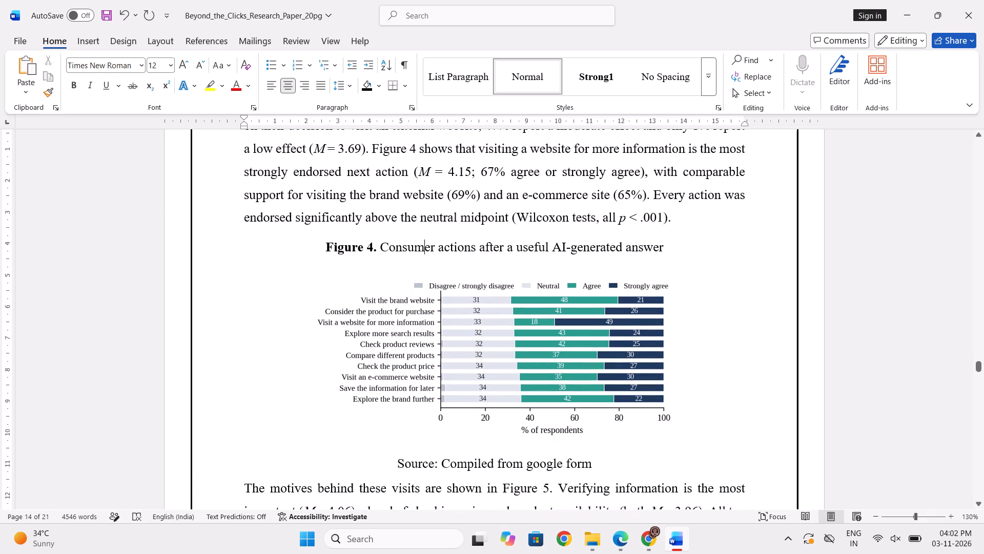
drag(600, 461, 400, 475)
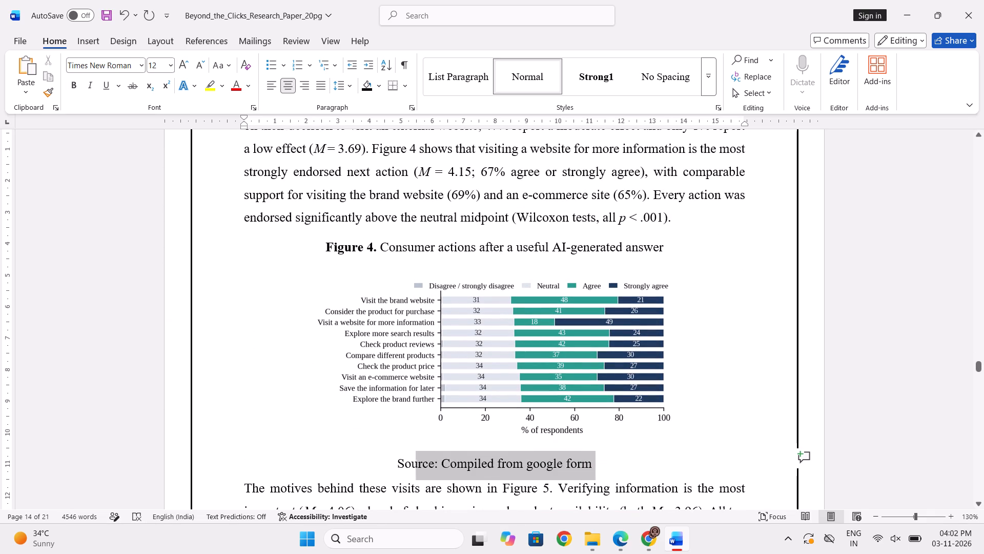
drag(400, 475, 380, 472)
key(ctrl+v)
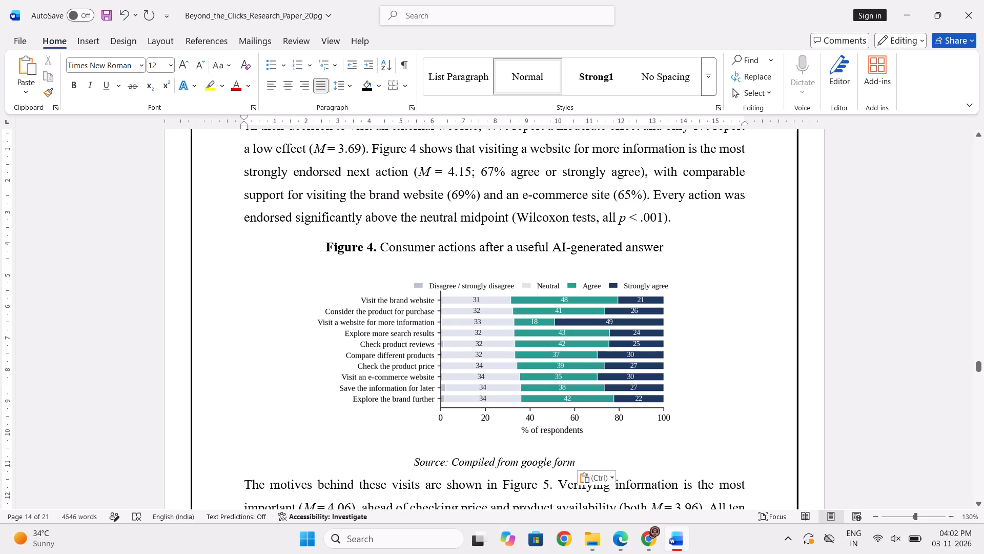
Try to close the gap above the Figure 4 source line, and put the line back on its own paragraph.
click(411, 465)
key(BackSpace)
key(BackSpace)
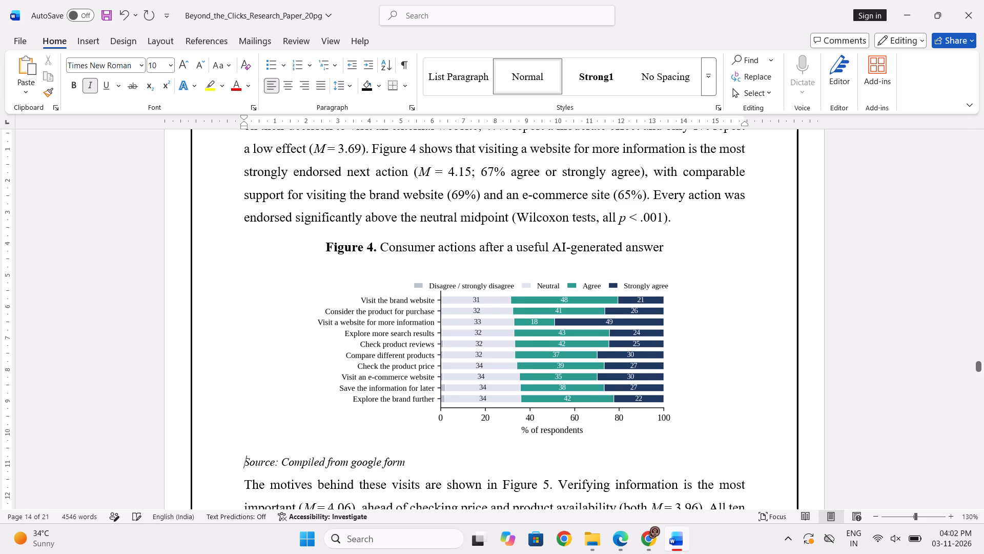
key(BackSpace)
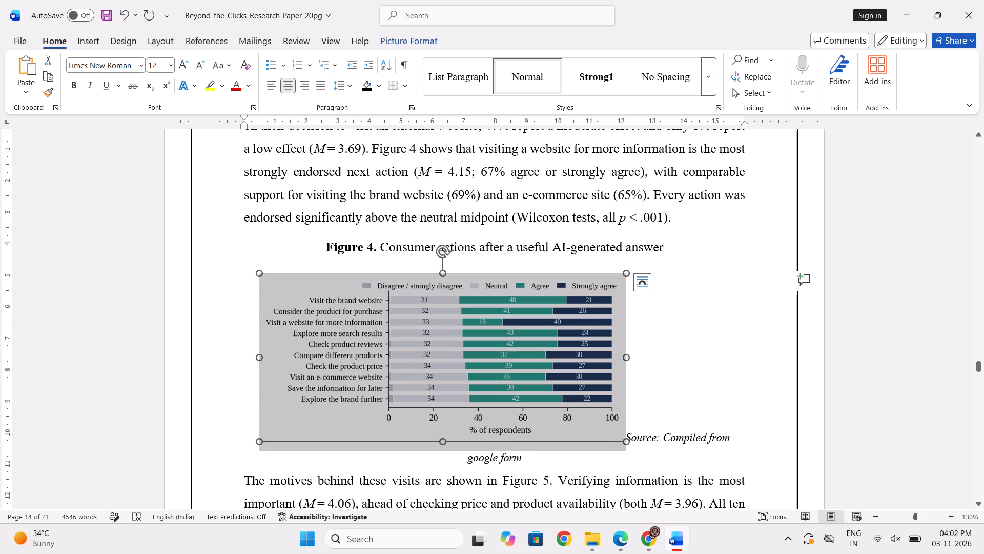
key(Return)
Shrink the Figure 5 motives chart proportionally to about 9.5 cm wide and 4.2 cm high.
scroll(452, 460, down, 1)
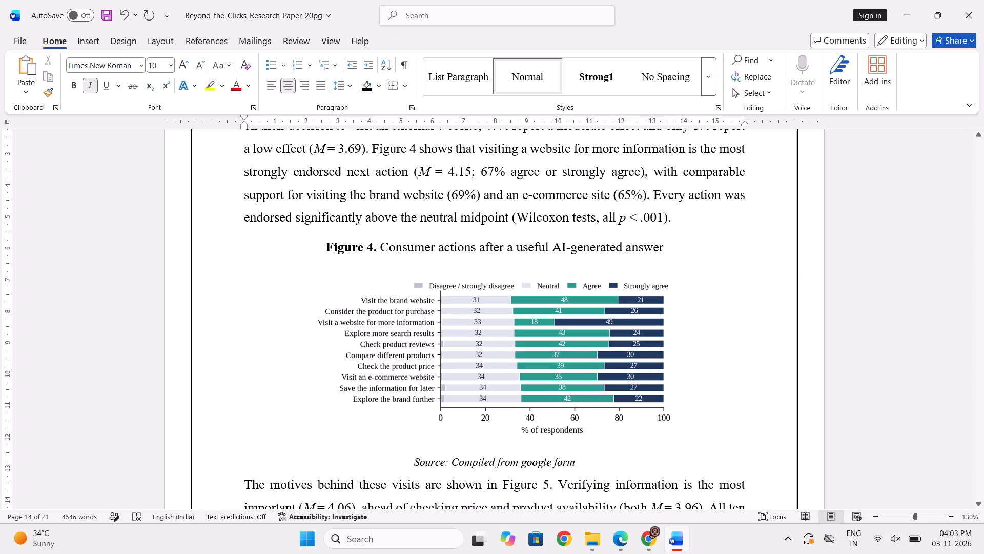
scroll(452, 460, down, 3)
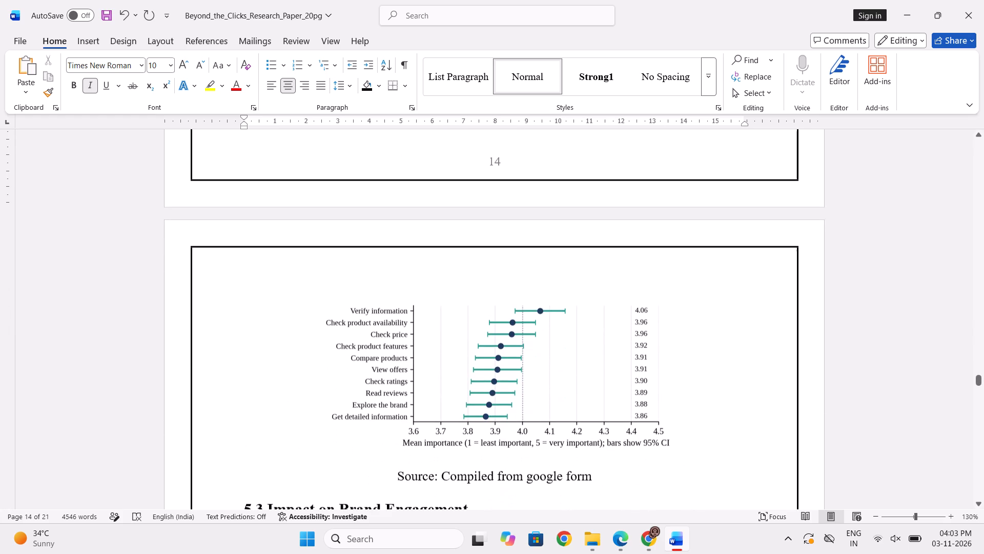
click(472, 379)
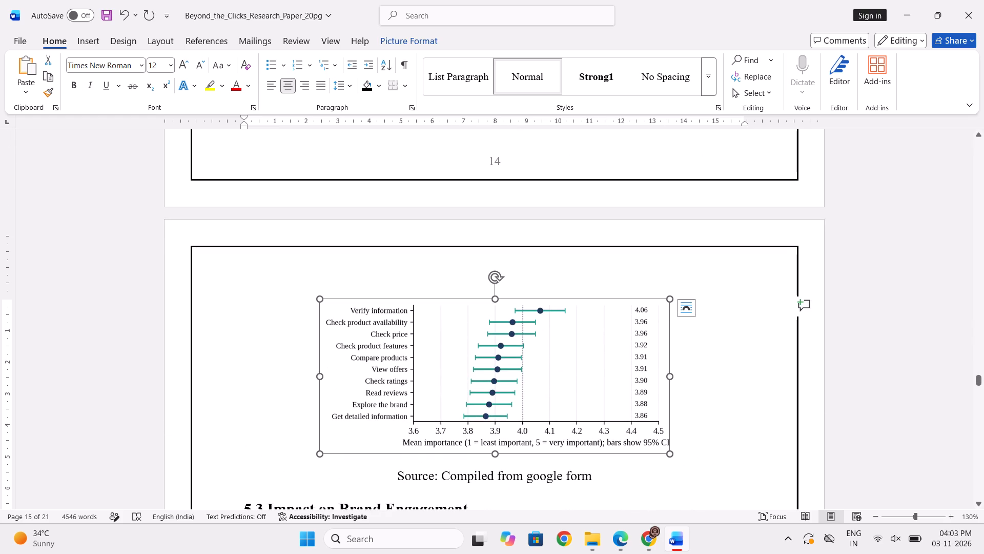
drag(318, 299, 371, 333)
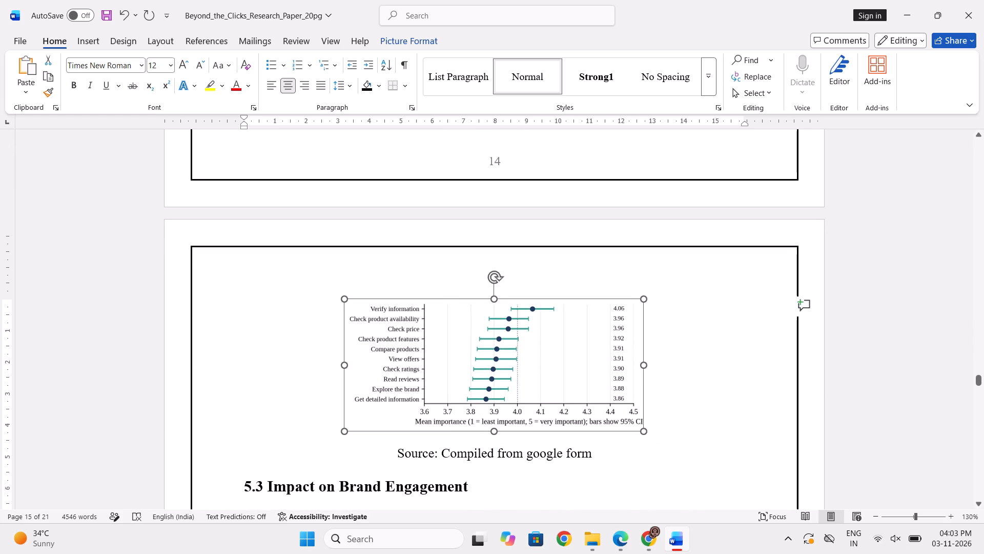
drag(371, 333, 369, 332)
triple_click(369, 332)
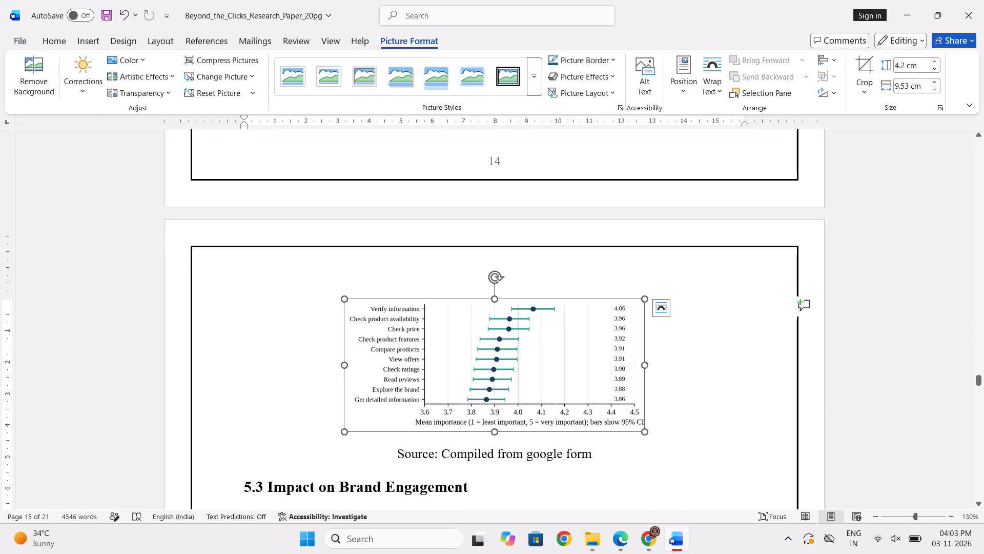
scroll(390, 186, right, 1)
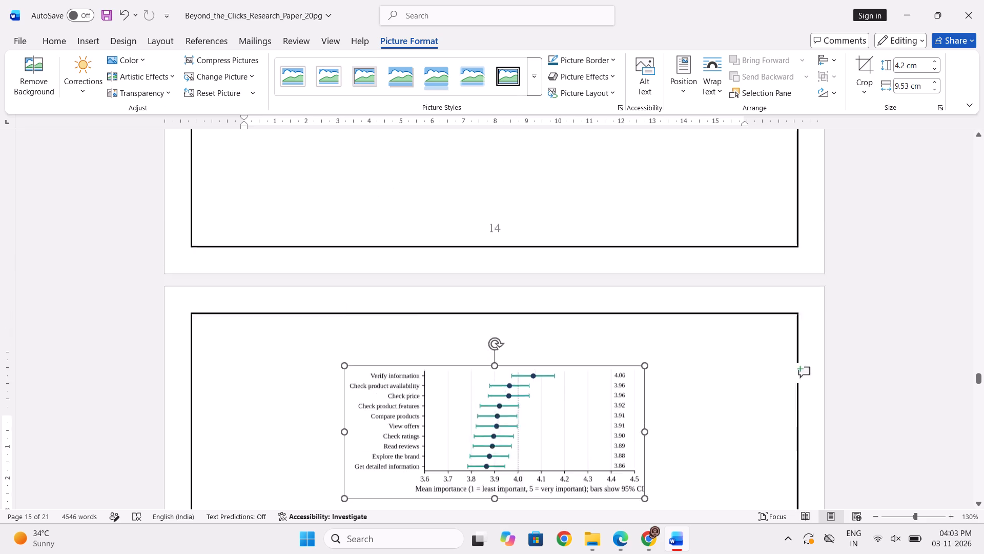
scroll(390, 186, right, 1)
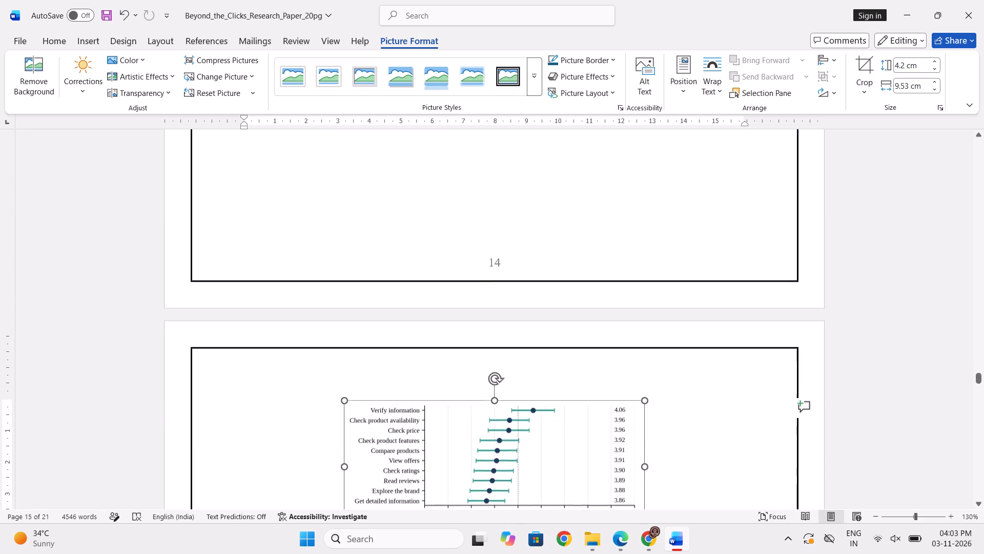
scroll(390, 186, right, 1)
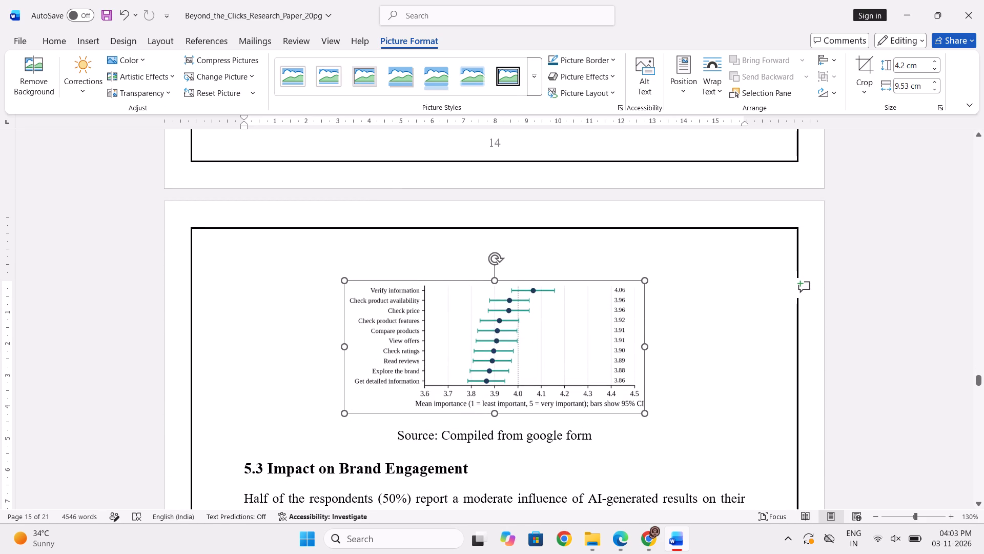
Delete the Figure 5 motives chart above its source line at the start of page 15.
click(667, 387)
key(BackSpace)
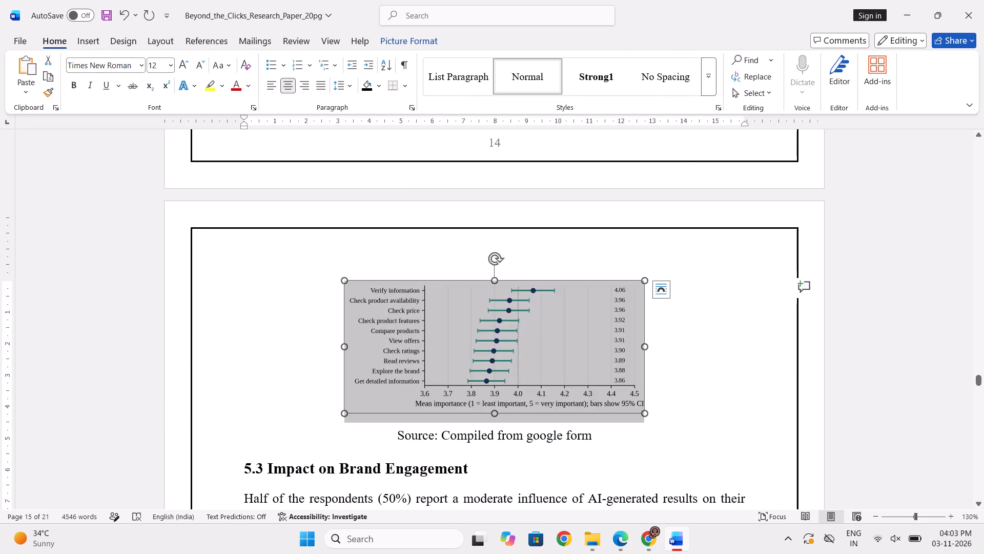
key(BackSpace)
scroll(667, 387, up, 1)
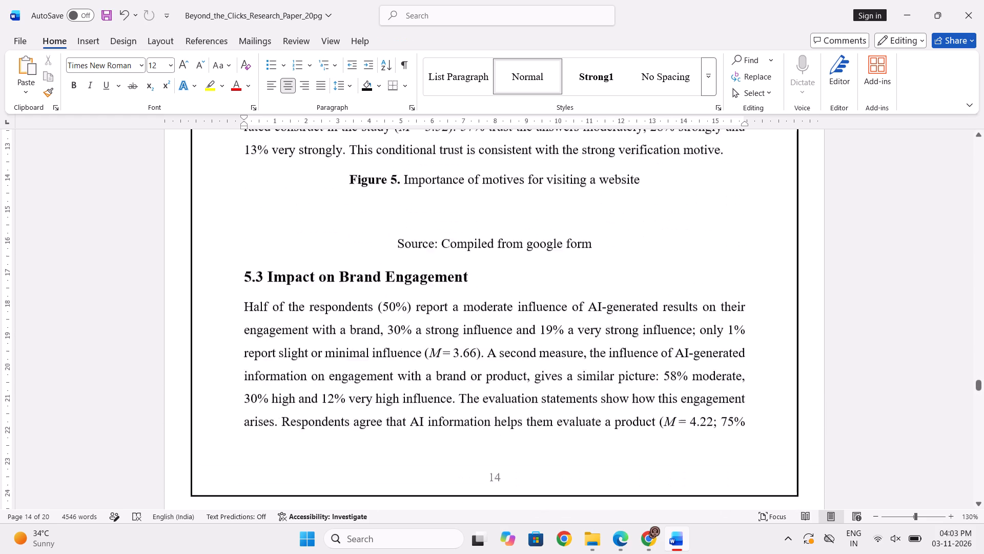
Undo the deletion of the Figure 5 motives chart.
scroll(667, 387, up, 1)
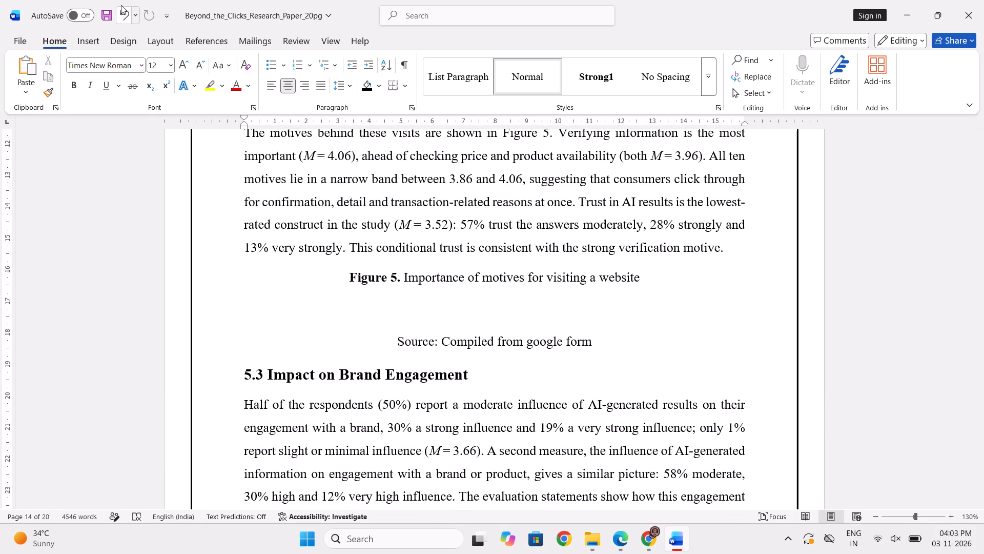
click(124, 7)
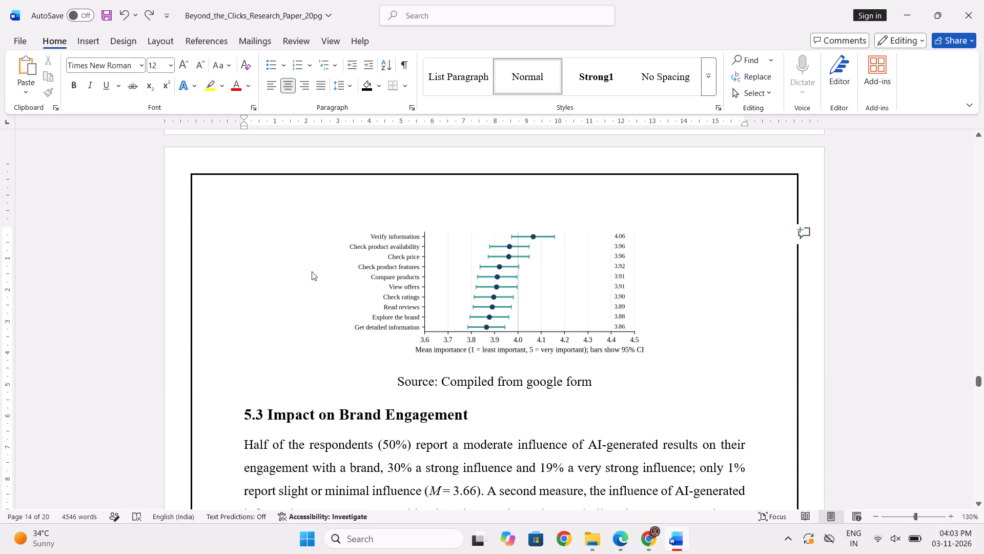
Remove the blank space before the Figure 5 motives chart to pull it directly beneath its caption on page 14.
click(312, 271)
key(BackSpace)
key(BackSpace)
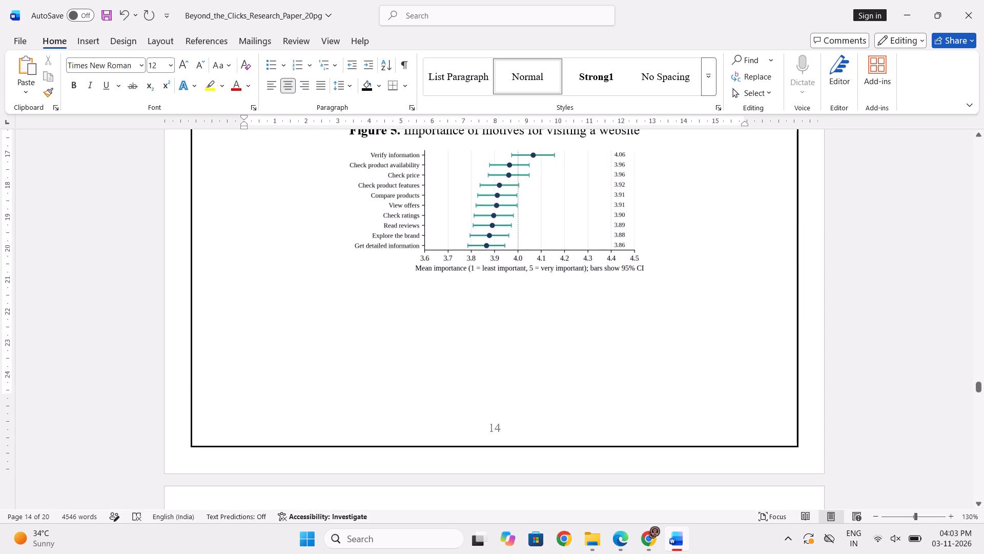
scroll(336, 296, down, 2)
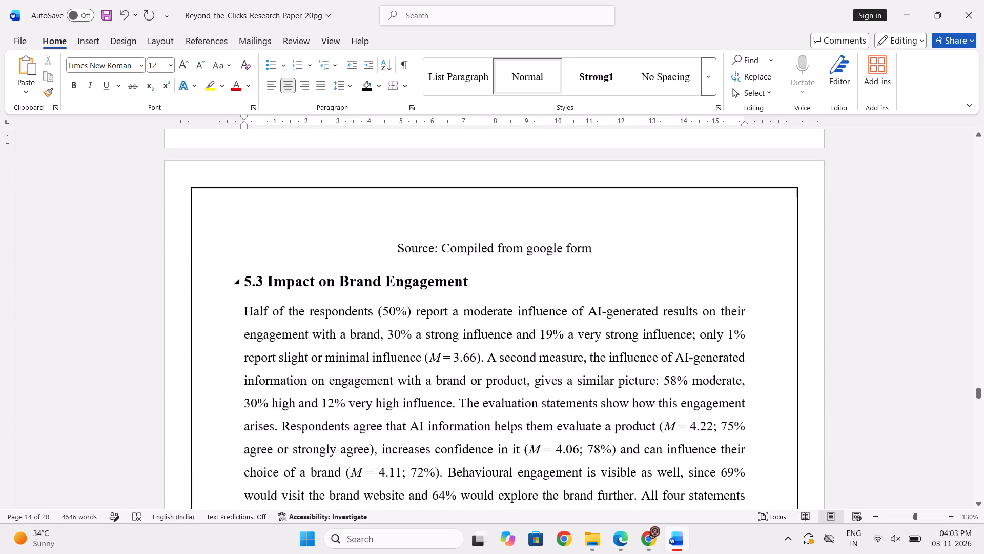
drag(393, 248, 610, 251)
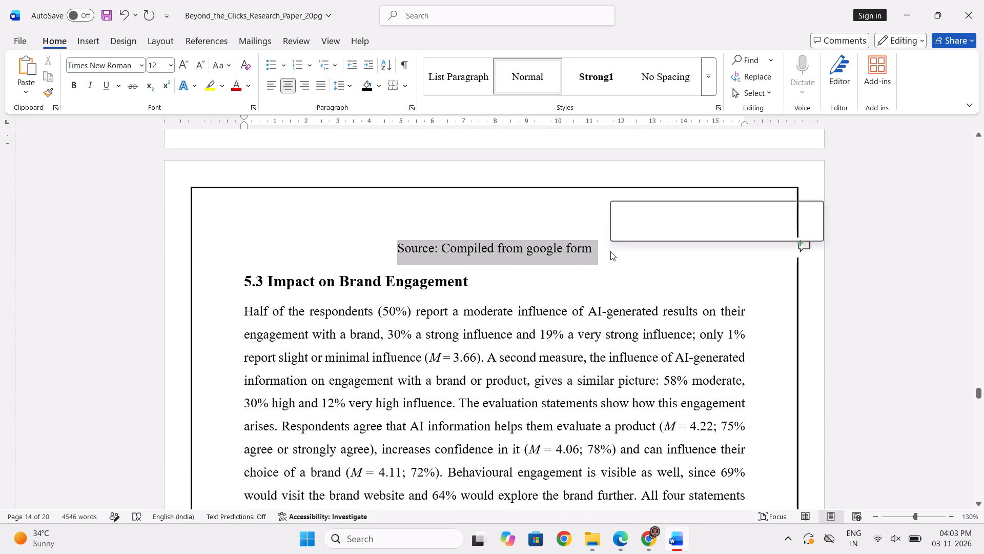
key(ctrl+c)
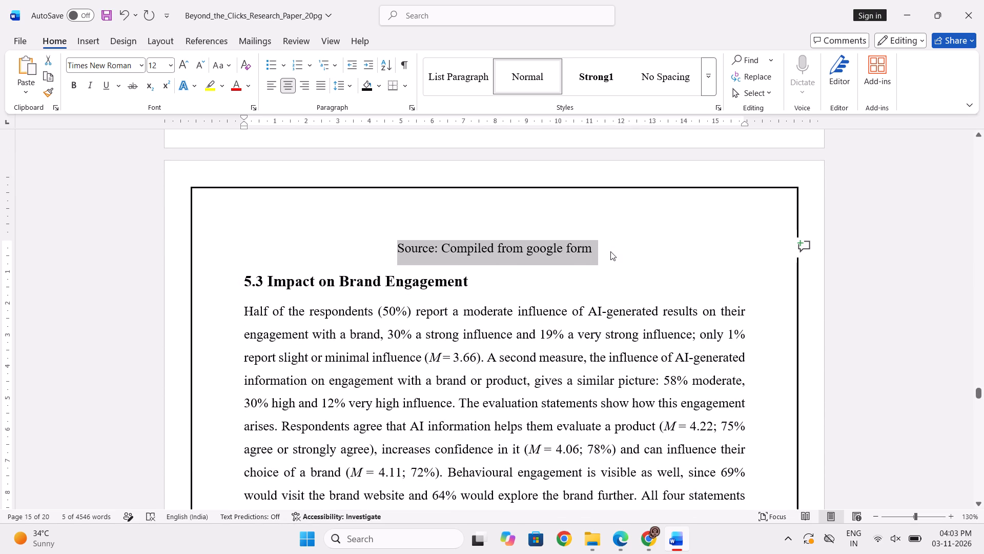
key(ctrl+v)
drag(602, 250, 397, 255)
Copy the 10 pt italic source line under Figure 4 and replace the plain source line under Figure 6 with it.
scroll(397, 255, up, 4)
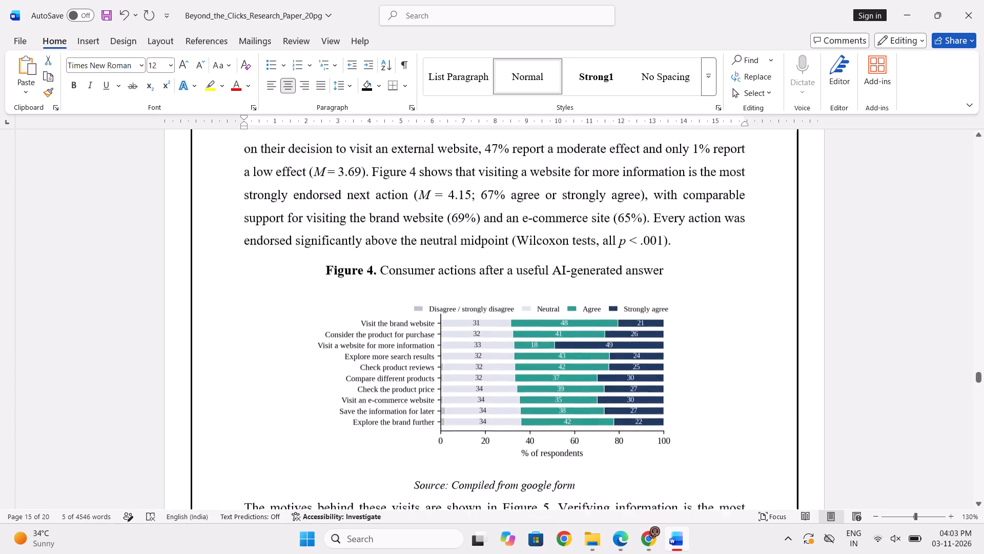
scroll(397, 255, right, 1)
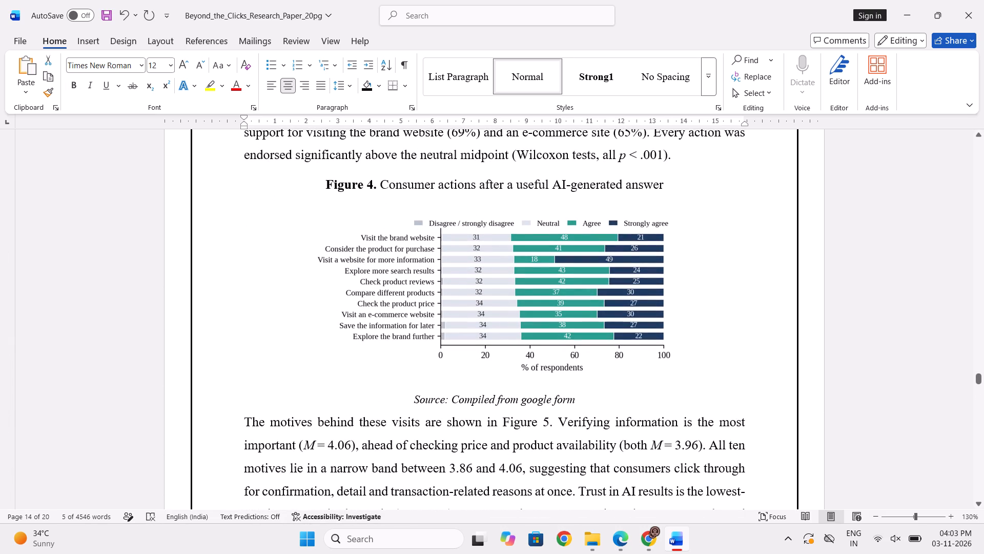
click(415, 395)
drag(415, 395, 581, 394)
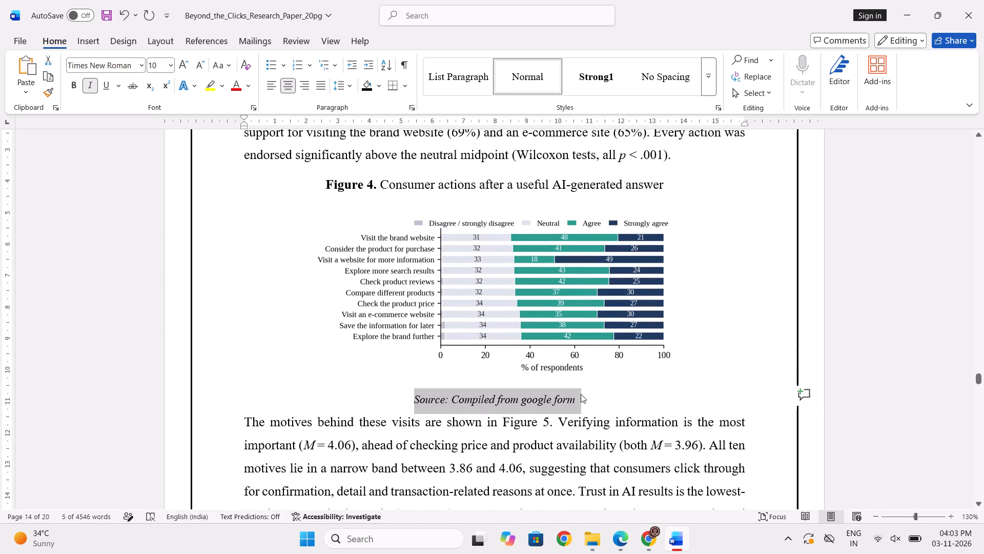
key(ctrl+c)
scroll(581, 394, down, 2)
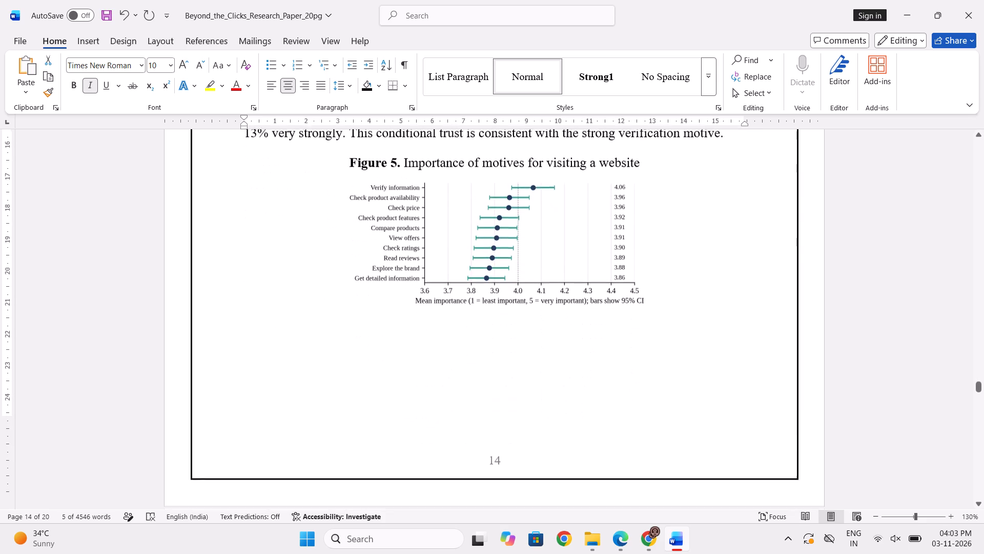
scroll(581, 394, down, 3)
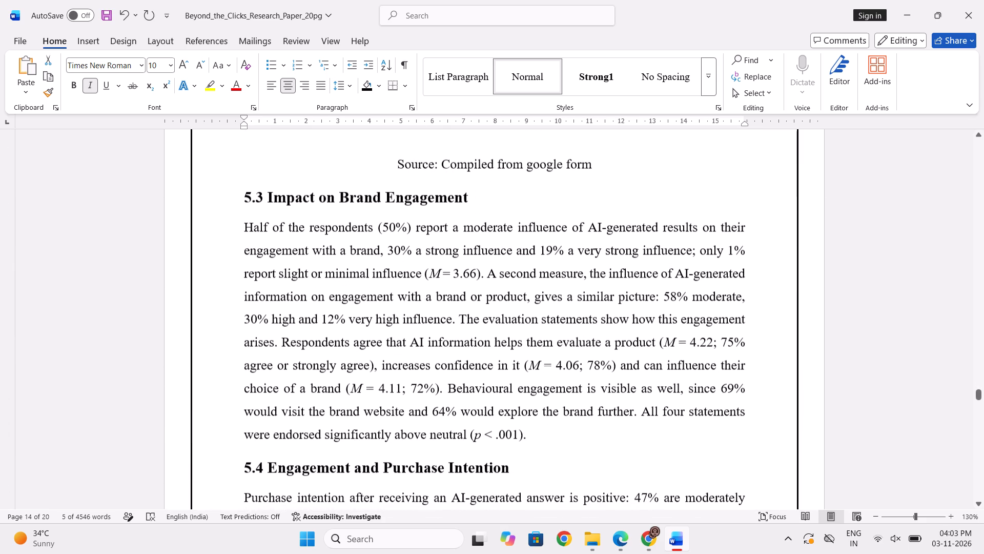
scroll(581, 394, down, 3)
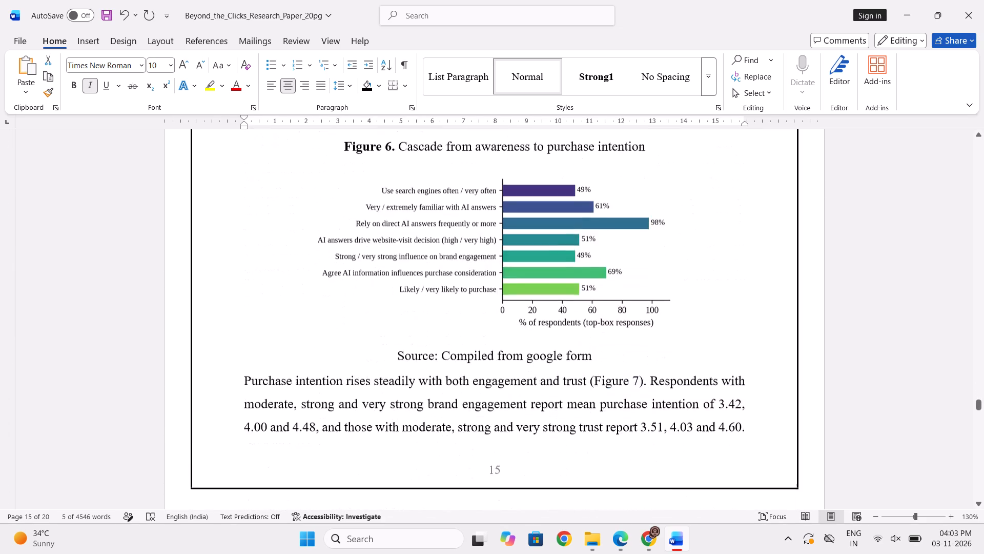
scroll(581, 394, down, 1)
drag(597, 295, 421, 302)
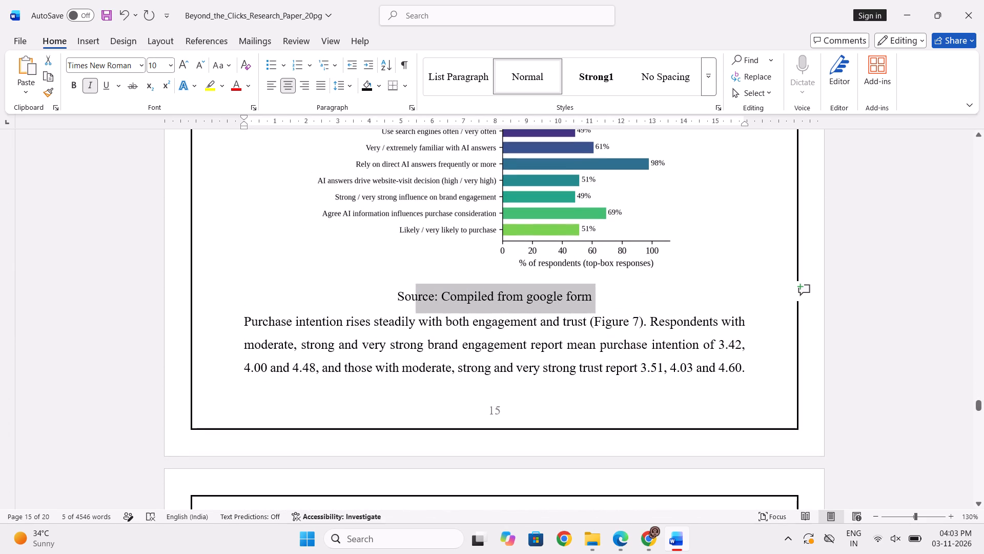
drag(421, 302, 395, 302)
key(ctrl+v)
Replace the plain "Source: Compiled from google form" line under Figure 5 with the copied 10 pt italic version.
scroll(395, 302, up, 2)
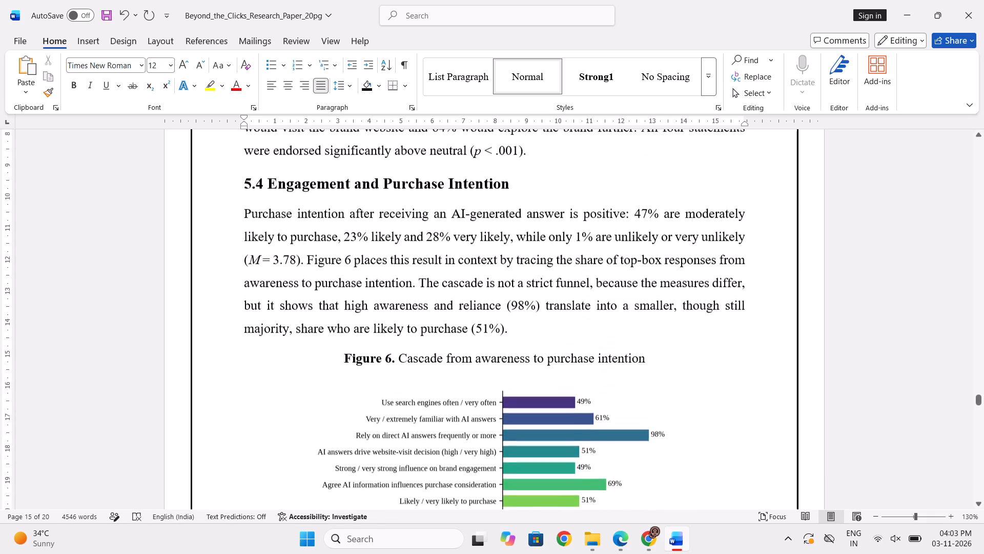
scroll(395, 302, up, 2)
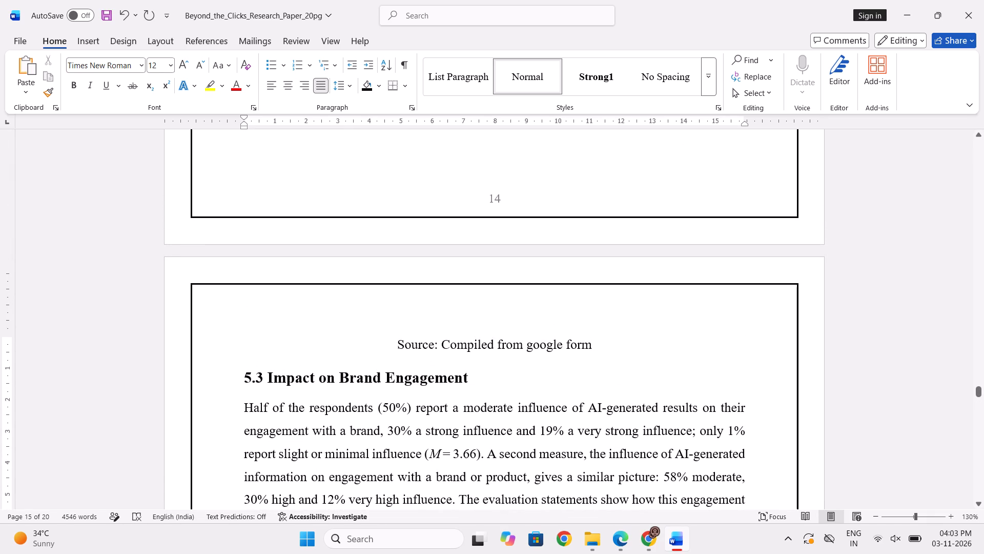
drag(596, 341, 398, 349)
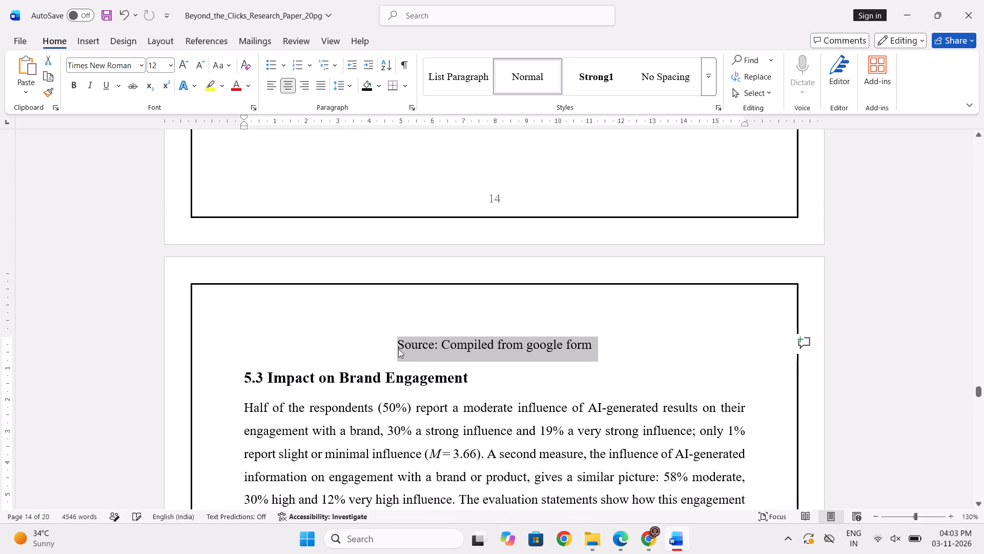
key(ctrl+v)
scroll(398, 349, up, 1)
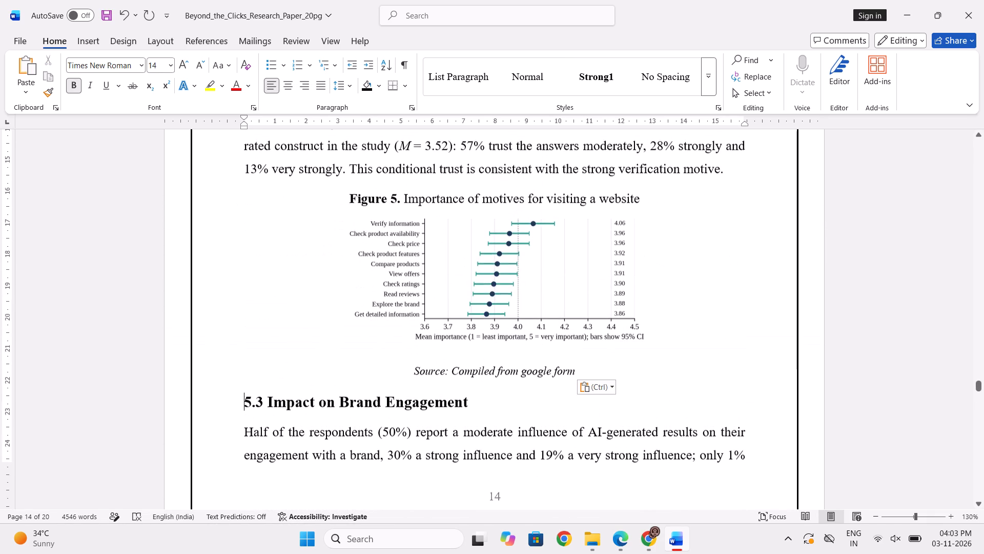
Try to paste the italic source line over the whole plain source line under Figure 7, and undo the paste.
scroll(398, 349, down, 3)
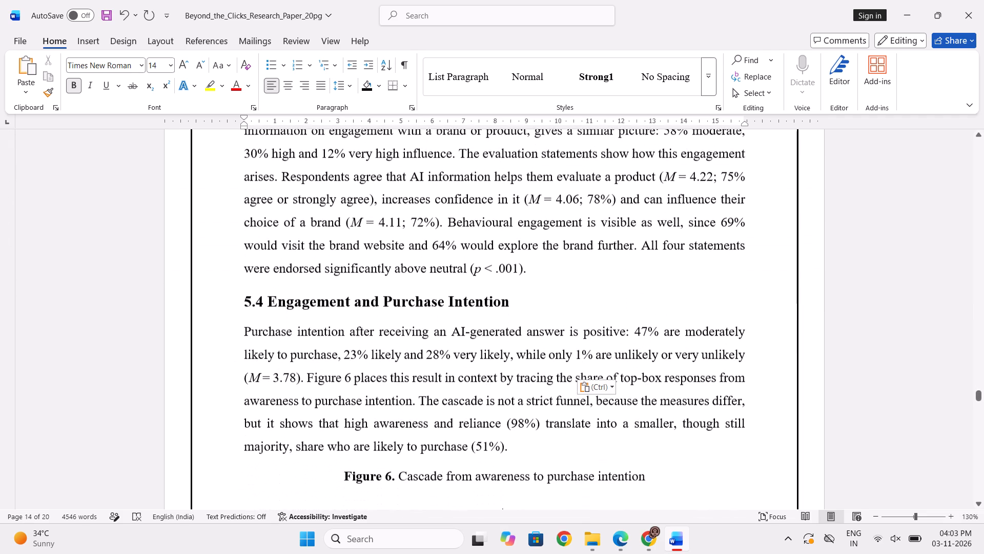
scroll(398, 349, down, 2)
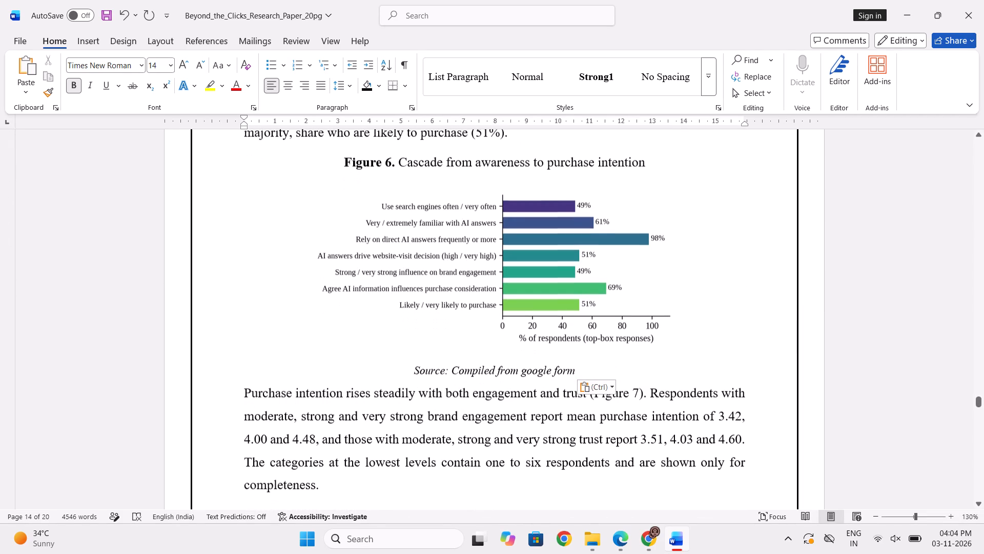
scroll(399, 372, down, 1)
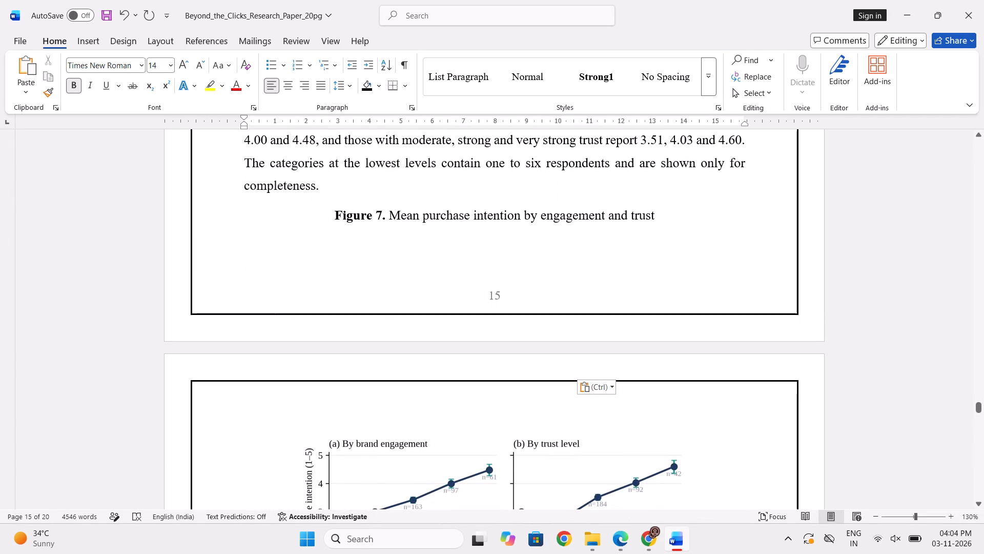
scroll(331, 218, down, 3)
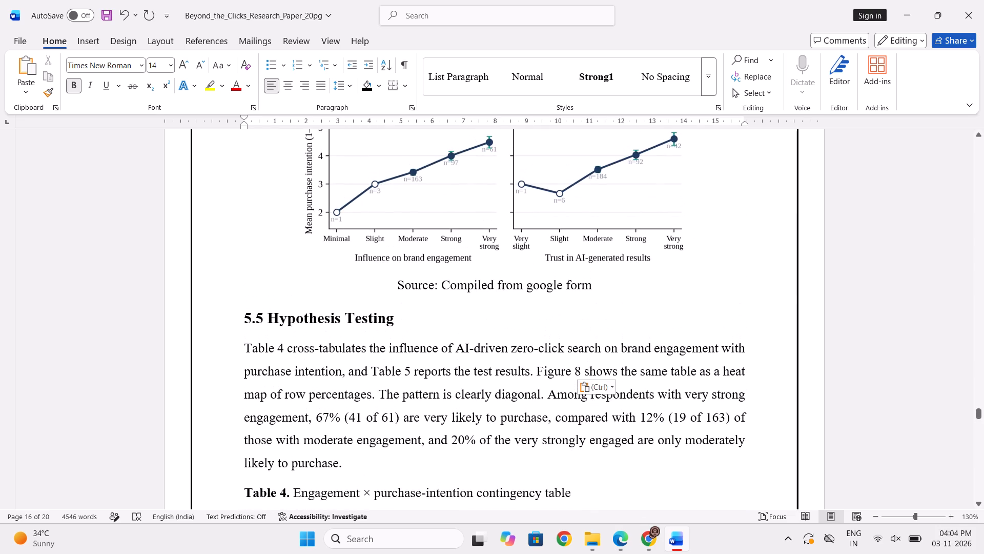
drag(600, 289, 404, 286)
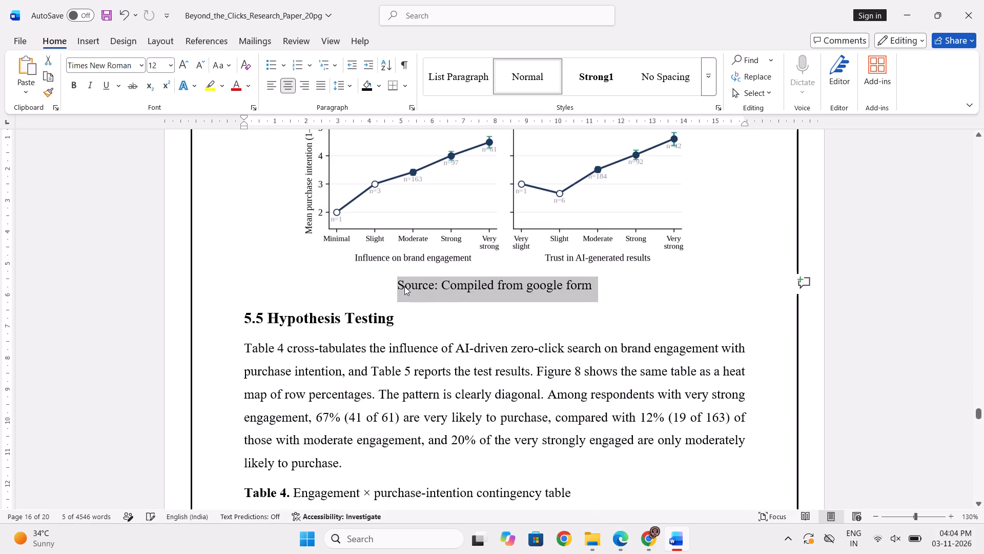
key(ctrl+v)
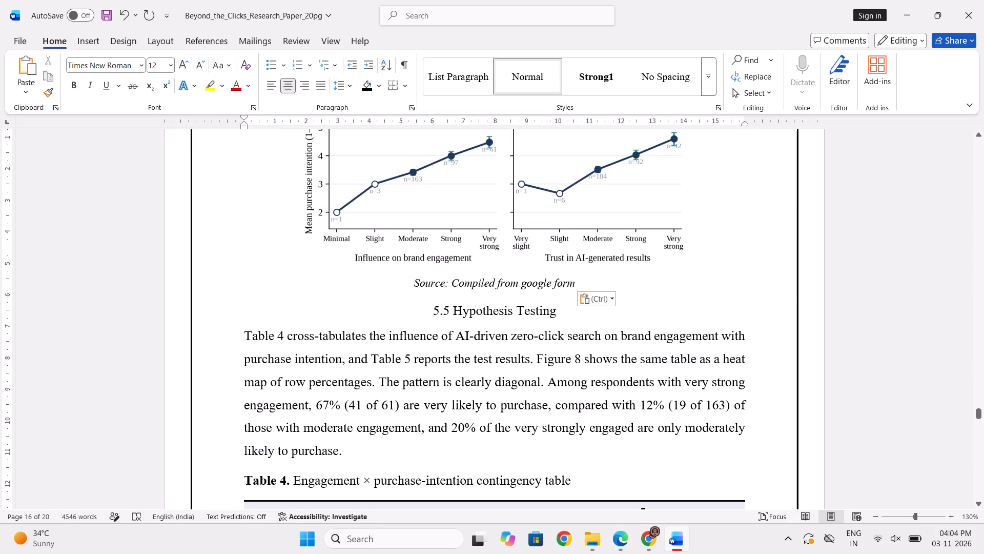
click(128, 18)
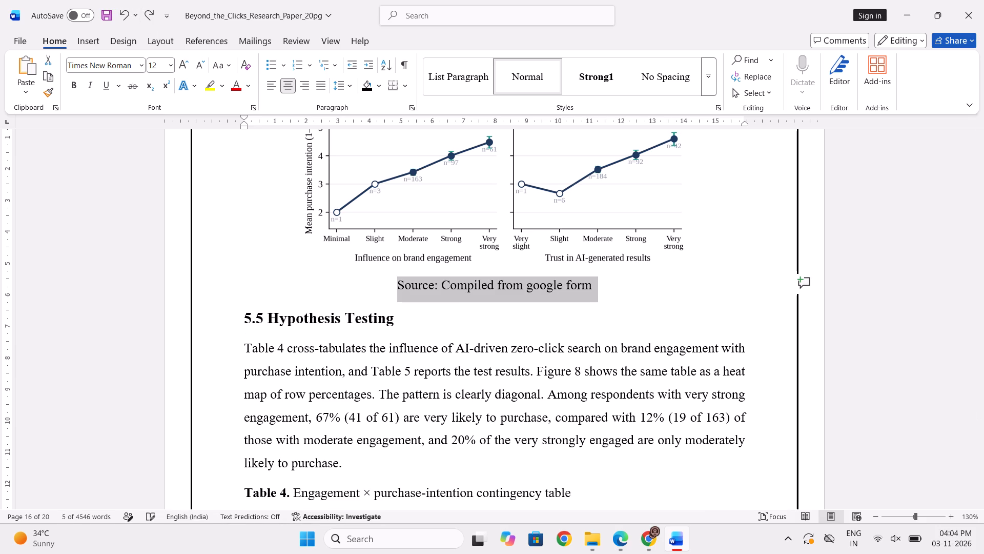
Erase the plain source text under Figure 7, paste the 10 pt italic version, and remove the extra blank line above heading 5.5.
click(628, 282)
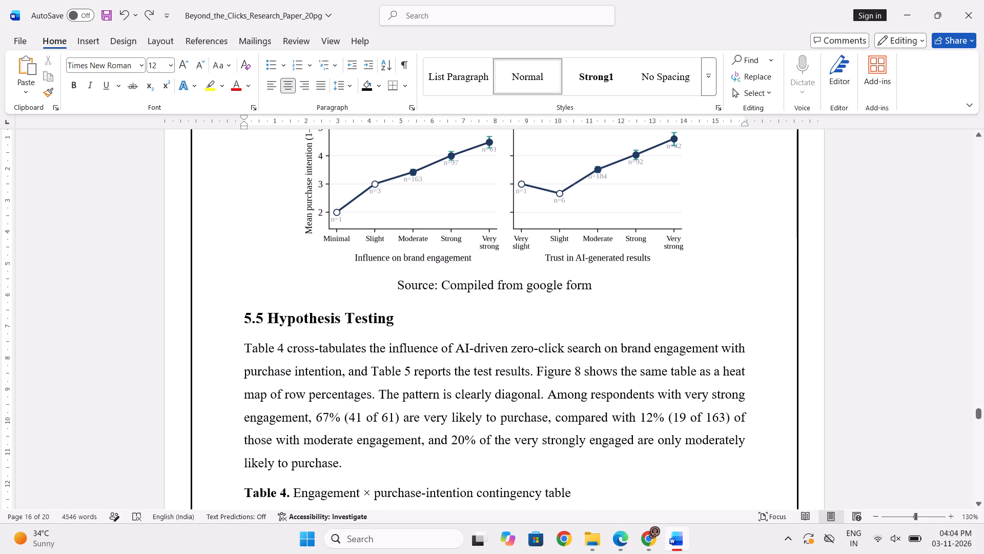
key(BackSpace)
key(BackSpace)
key(BackSpace)
key(BackSpace)
key(BackSpace)
key(BackSpace)
key(BackSpace)
key(BackSpace)
key(BackSpace)
key(BackSpace)
key(BackSpace)
key(BackSpace)
key(BackSpace)
key(BackSpace)
key(BackSpace)
key(BackSpace)
key(BackSpace)
key(BackSpace)
key(BackSpace)
key(BackSpace)
key(BackSpace)
key(BackSpace)
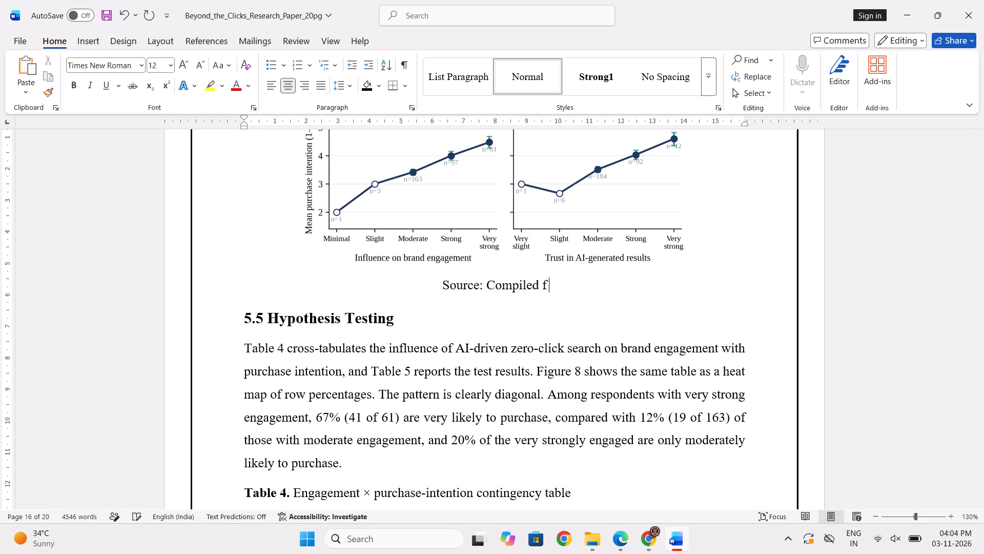
key(BackSpace)
key(BackSpace)
key(BackSpace)
key(BackSpace)
key(BackSpace)
key(BackSpace)
key(BackSpace)
key(BackSpace)
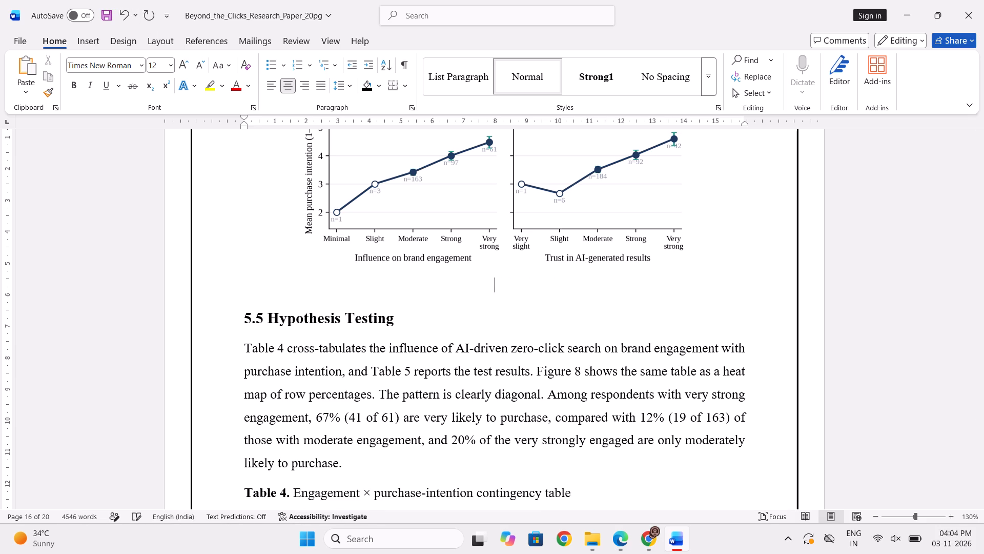
key(shift+v)
key(BackSpace)
key(ctrl+v)
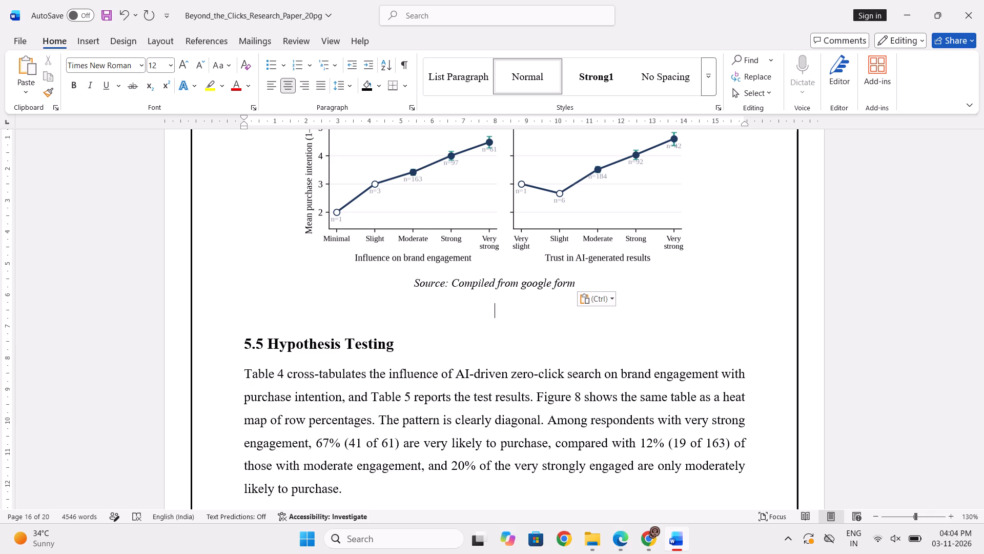
key(BackSpace)
key(BackSpace)
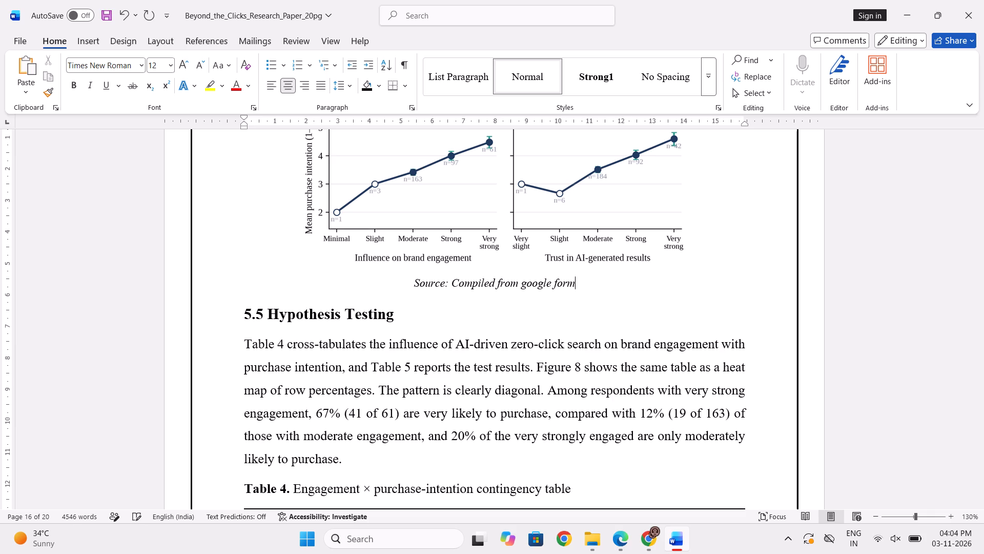
Replace the plain "Source: Compiled from google form" line under the Figure 8 heat map with the copied 10 pt italic version.
scroll(615, 282, down, 4)
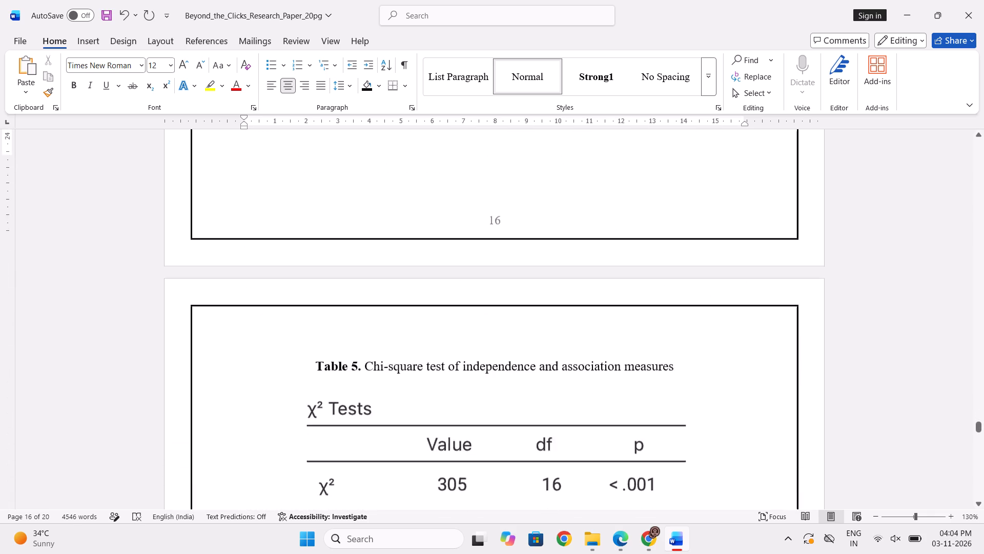
scroll(615, 282, down, 2)
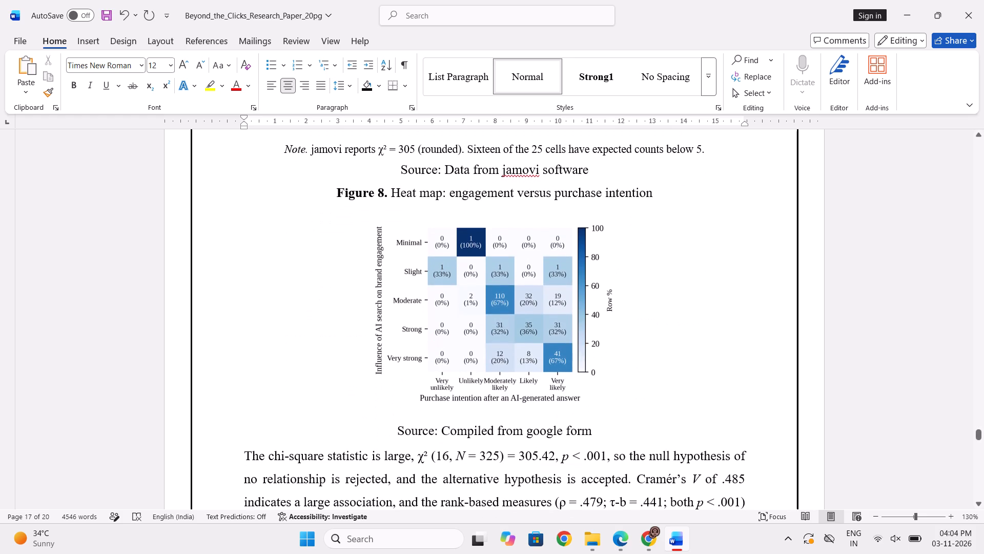
scroll(615, 282, down, 2)
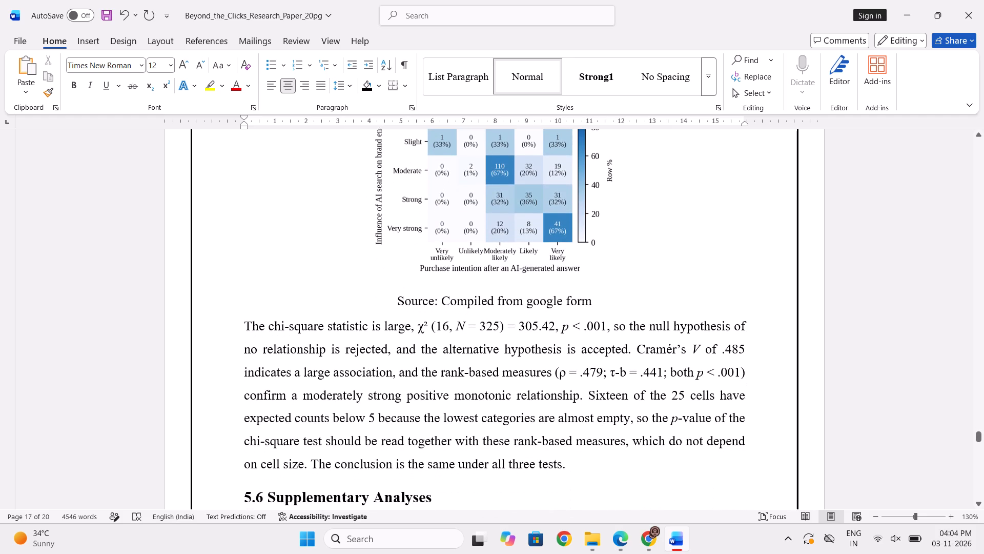
drag(598, 300, 363, 294)
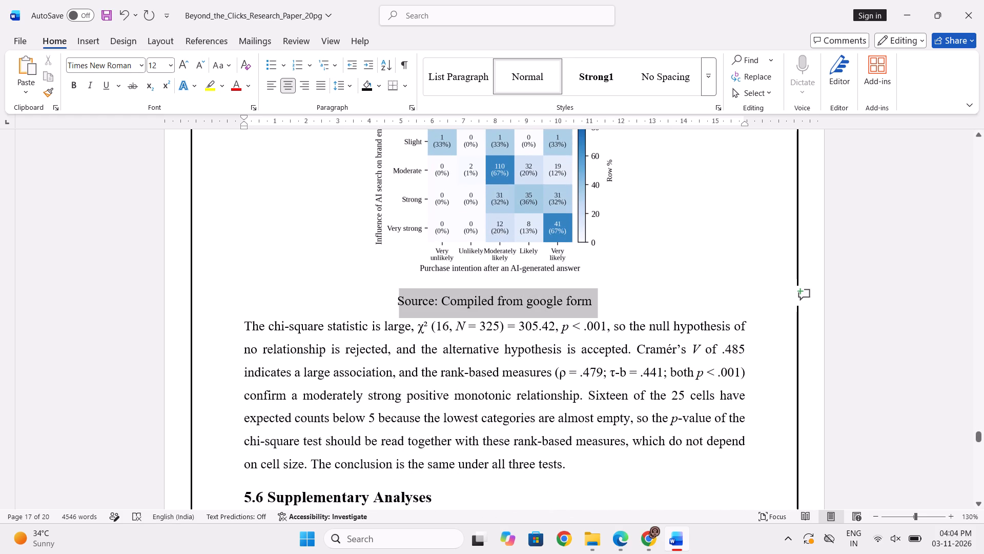
drag(363, 294, 365, 294)
key(ctrl+v)
scroll(365, 294, down, 1)
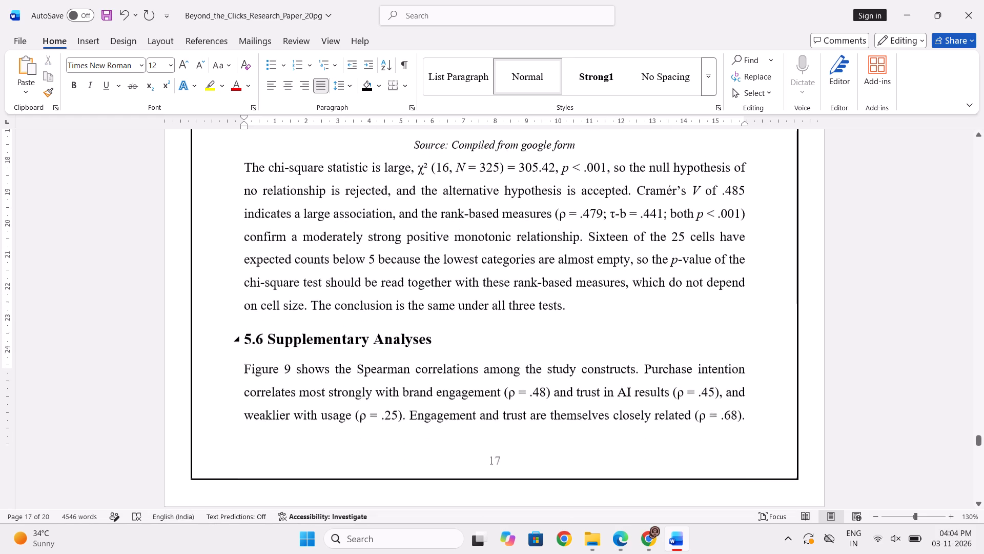
Replace the plain "Source: Compiled from google form" line under the Figure 9 correlation chart with the copied 10 pt italic version.
scroll(365, 294, down, 3)
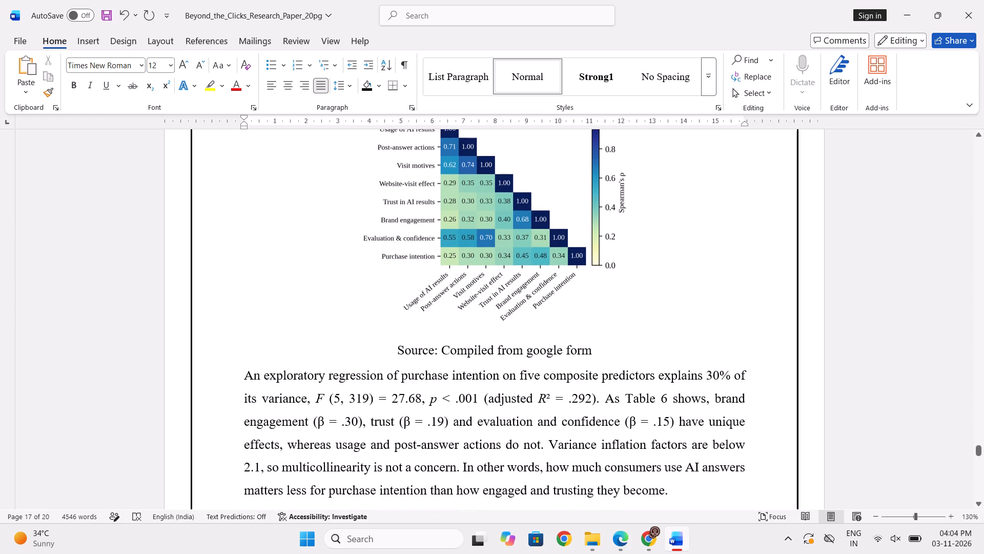
drag(597, 351, 395, 347)
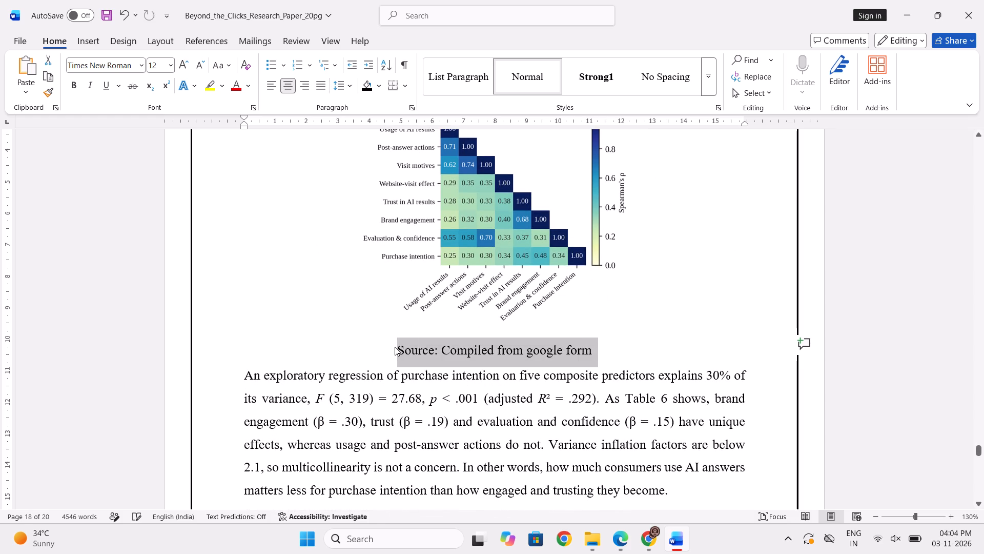
key(ctrl+v)
Replace the plain source line under Figure 10 with the copied 10 pt italic version and remove the extra blank line above "6. Conclusion".
scroll(395, 347, down, 2)
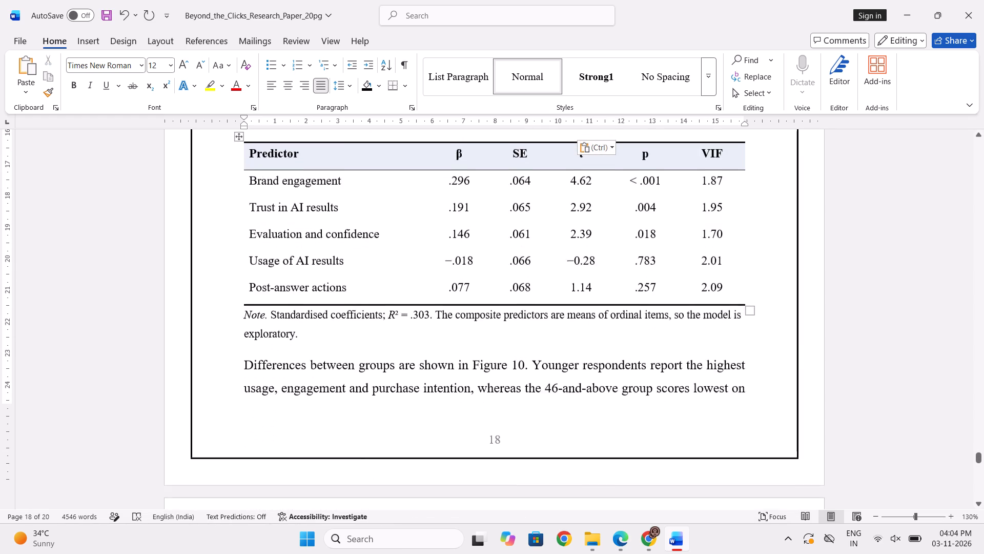
scroll(395, 347, down, 3)
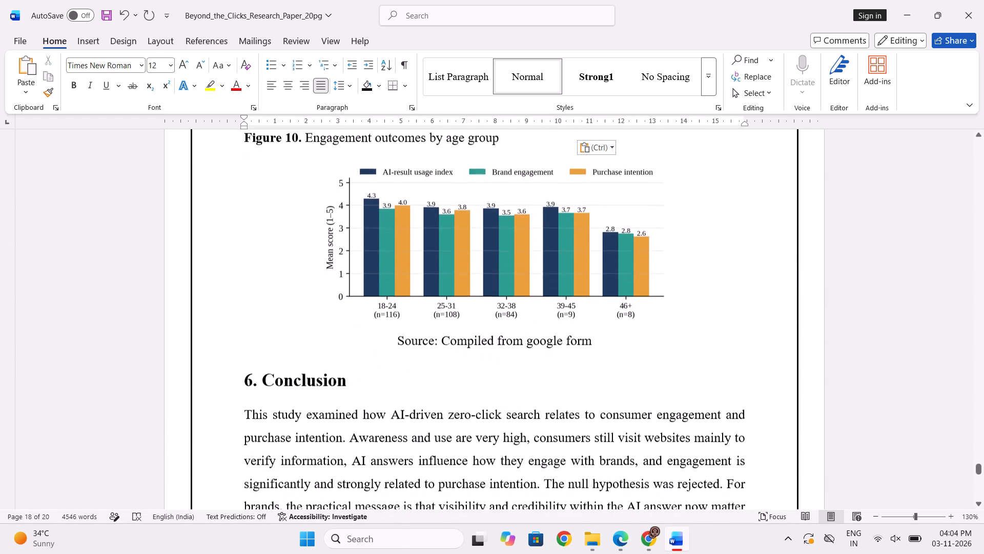
drag(594, 344, 406, 352)
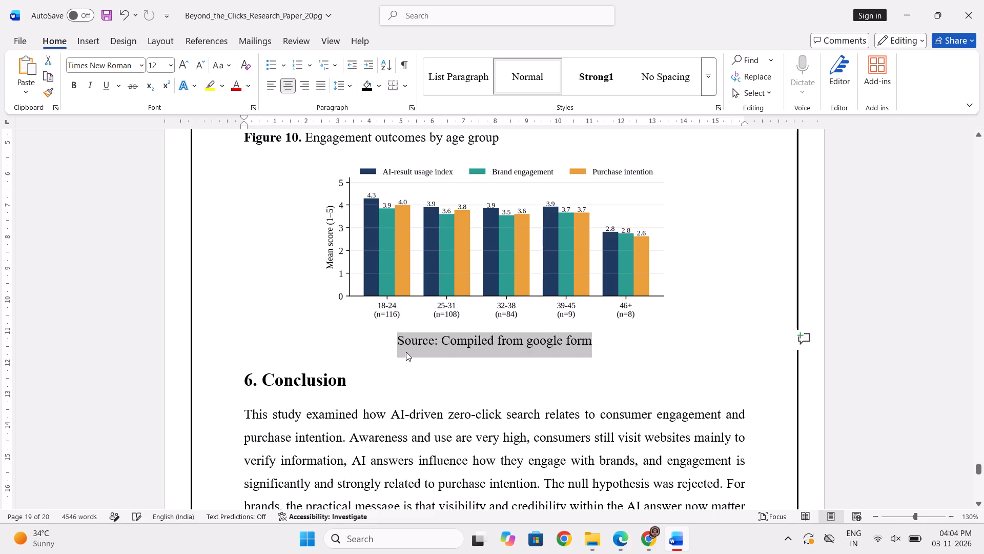
key(ctrl+v)
key(BackSpace)
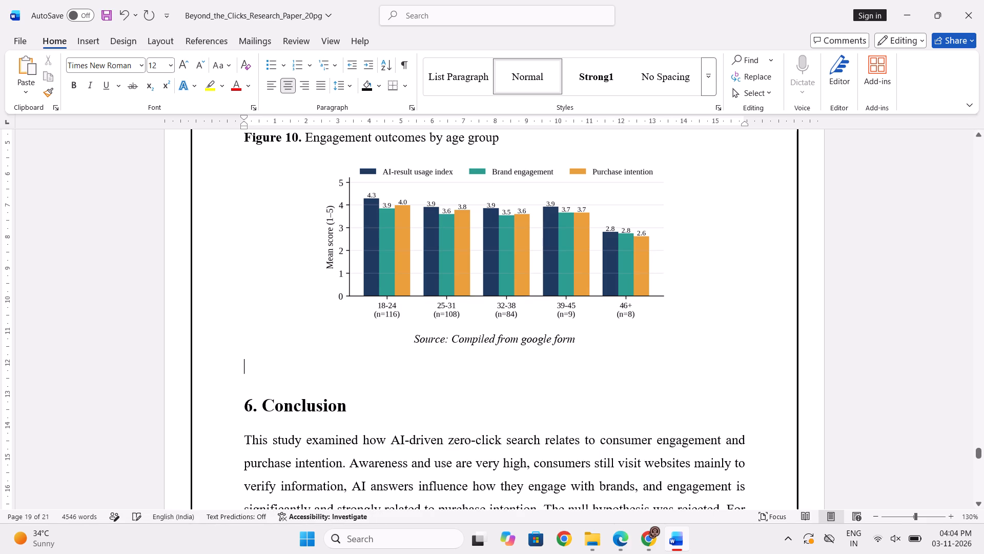
key(BackSpace)
Review the layout of the Conclusion, Limitations and Future Research, and References sections through to the end of the paper.
scroll(344, 368, down, 1)
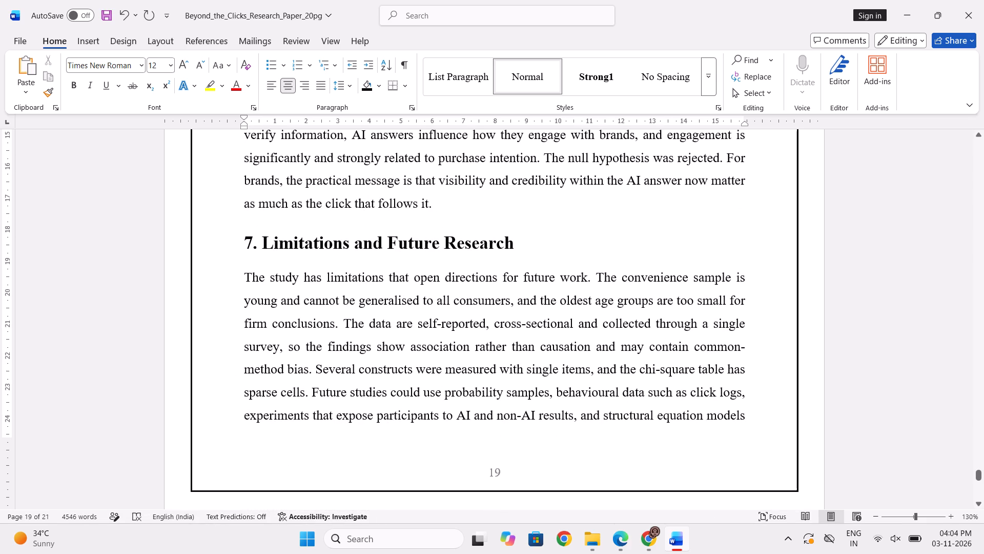
scroll(344, 368, down, 4)
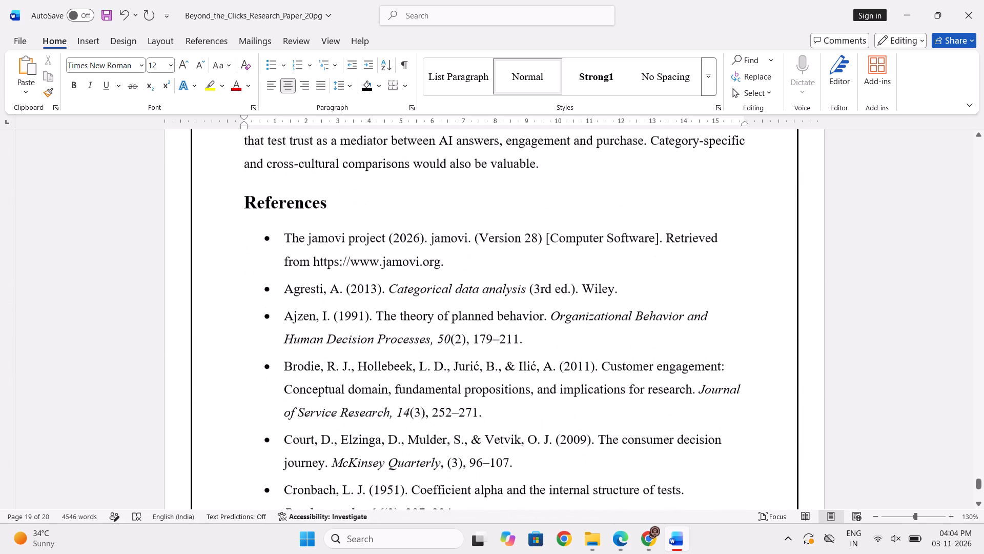
scroll(344, 368, down, 6)
scroll(344, 368, up, 1)
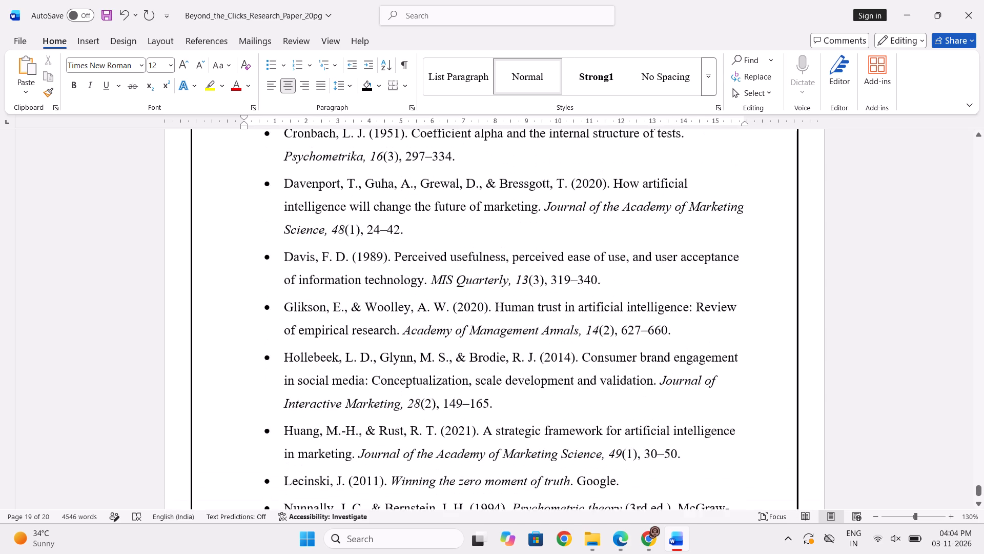
scroll(344, 368, down, 6)
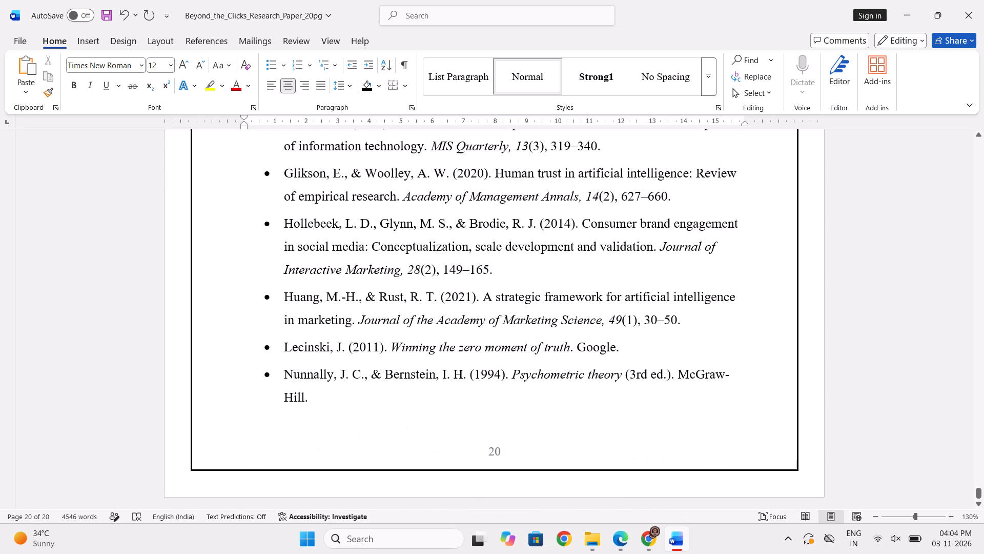
scroll(344, 368, up, 6)
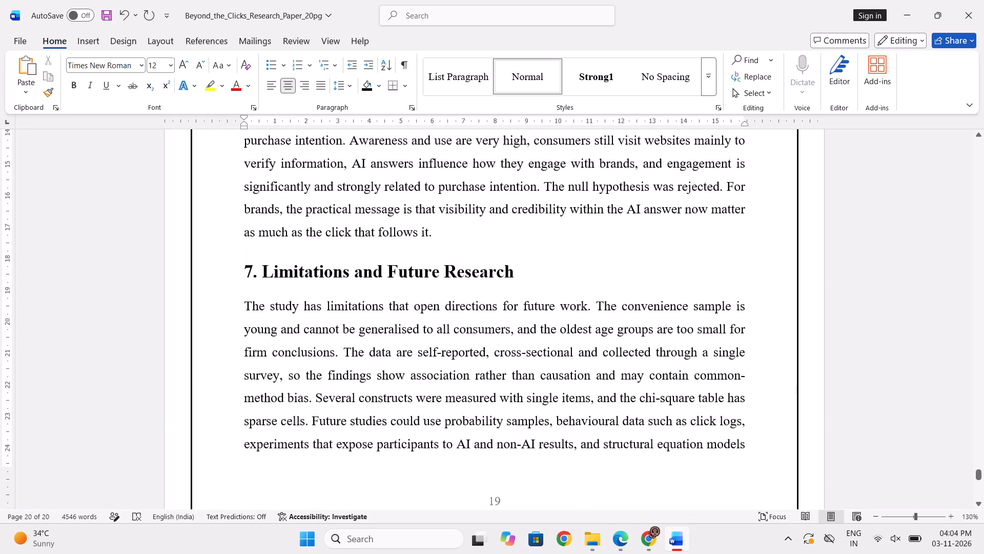
scroll(344, 368, up, 2)
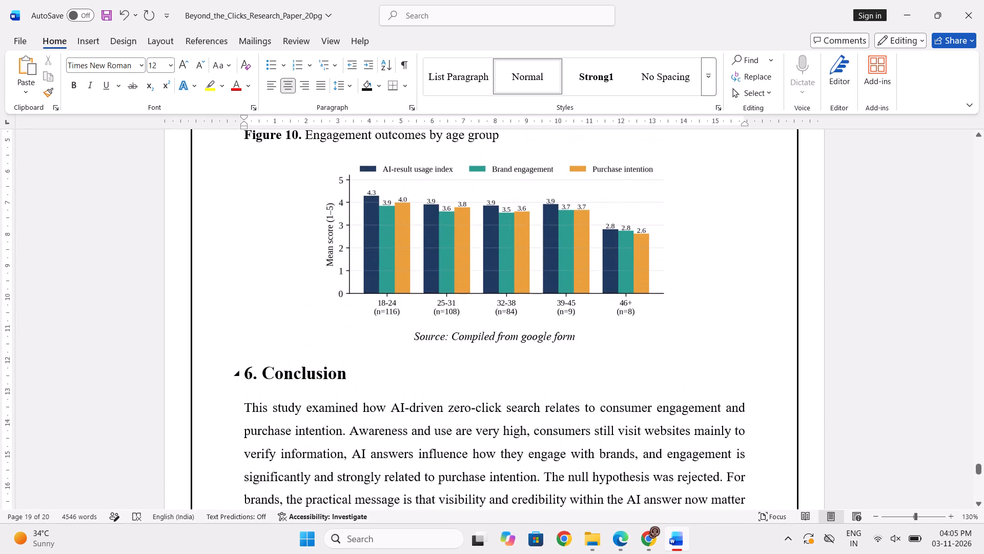
Centre the Table 6 caption "Exploratory regression of purchase intention".
scroll(344, 368, up, 3)
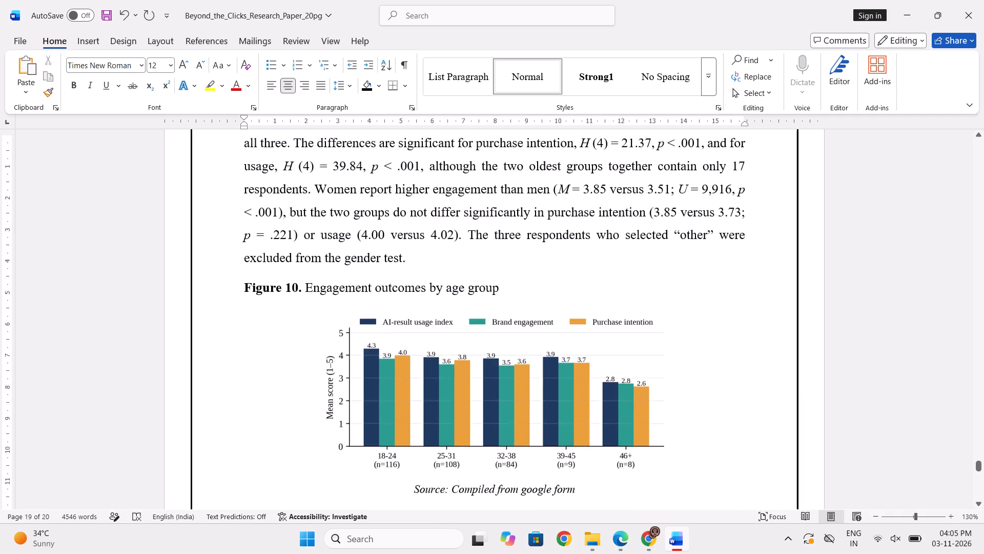
scroll(344, 368, up, 1)
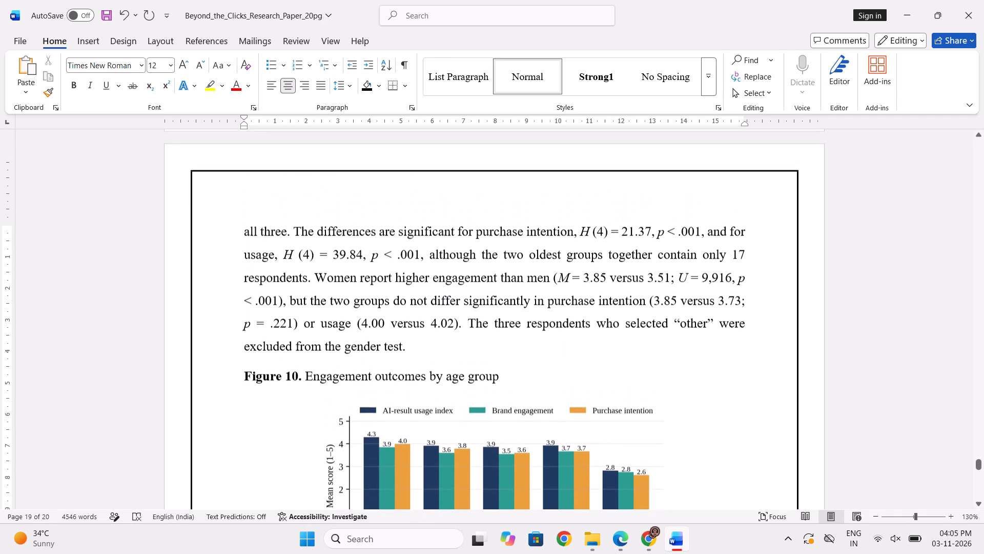
scroll(344, 368, up, 3)
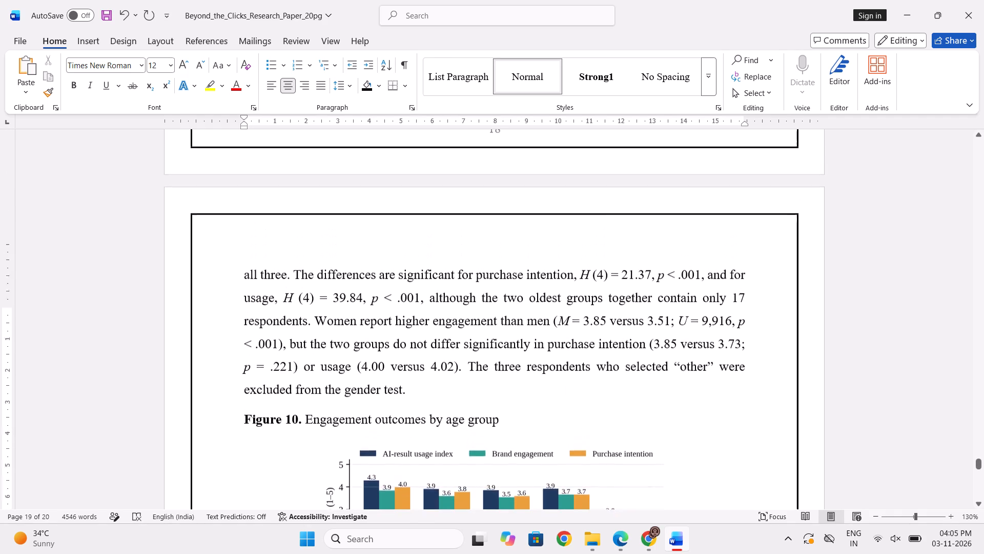
scroll(344, 368, up, 1)
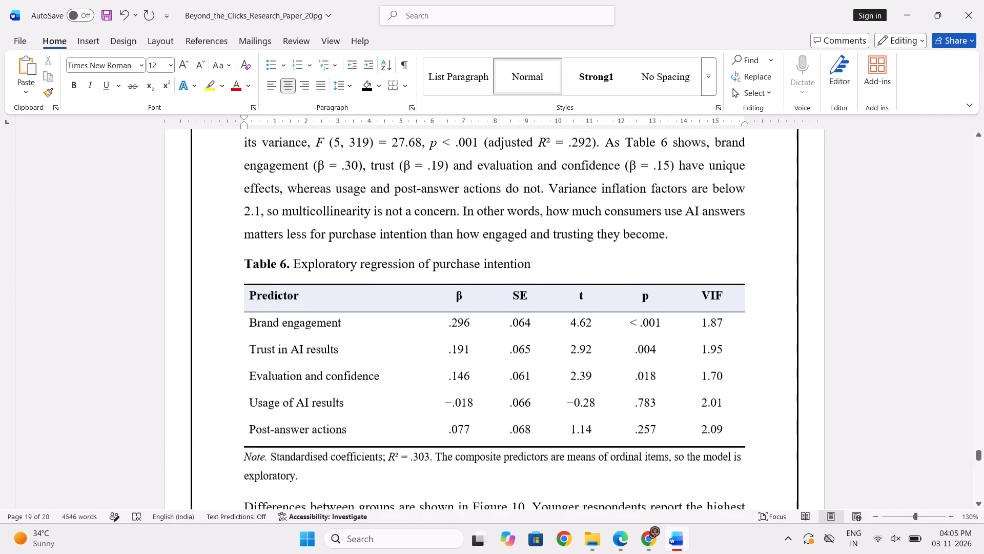
click(240, 265)
drag(240, 265, 555, 263)
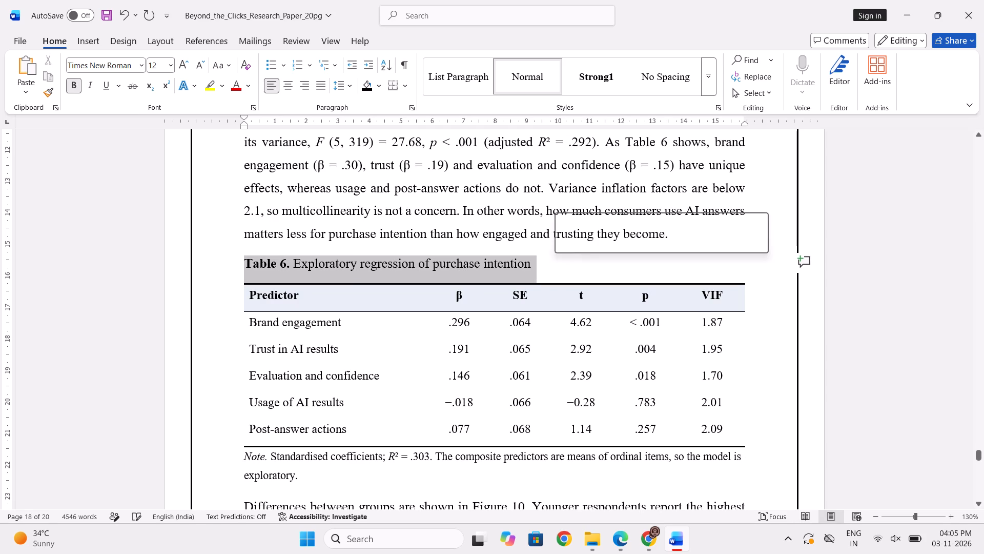
click(288, 92)
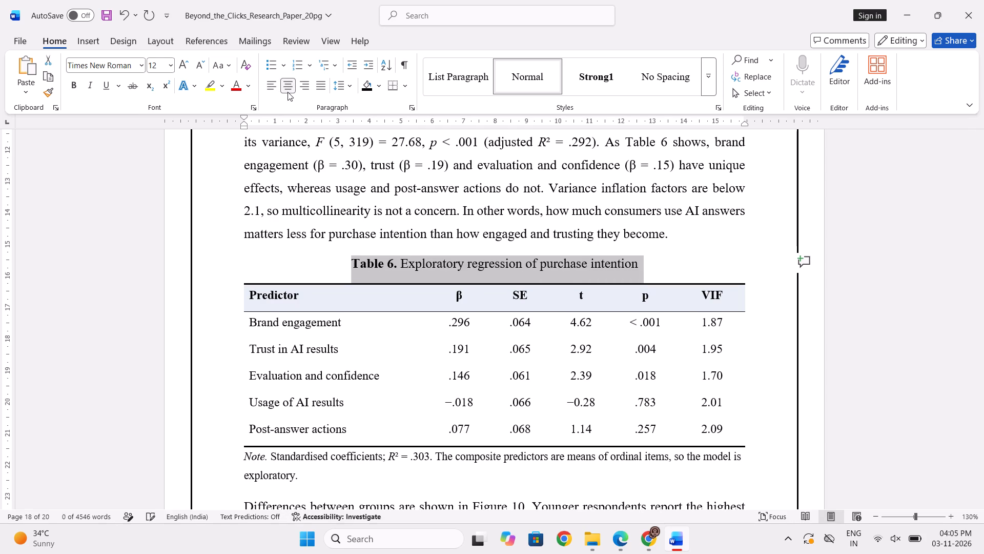
Centre the Figure 10 caption "Engagement outcomes by age group".
scroll(288, 92, down, 2)
scroll(325, 251, down, 3)
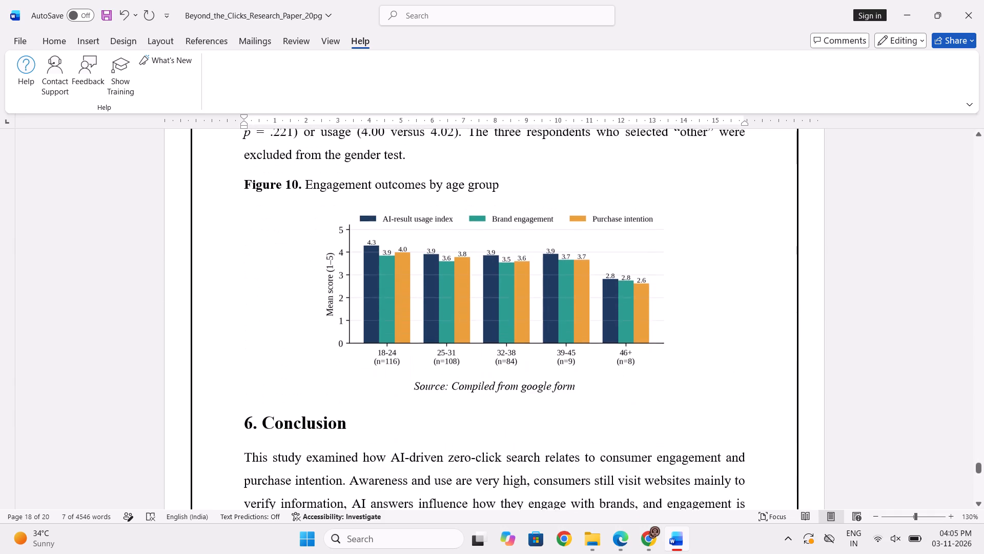
triple_click(511, 174)
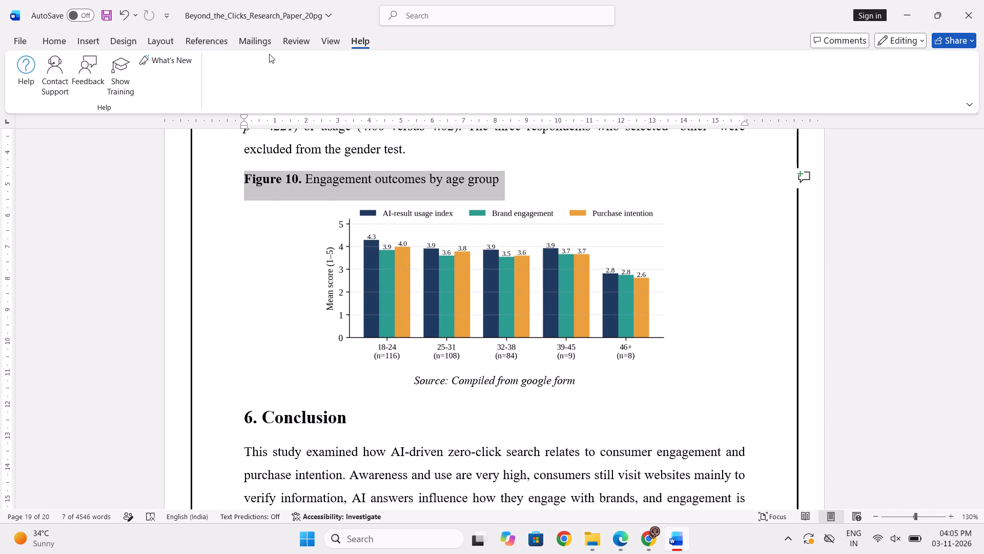
click(59, 41)
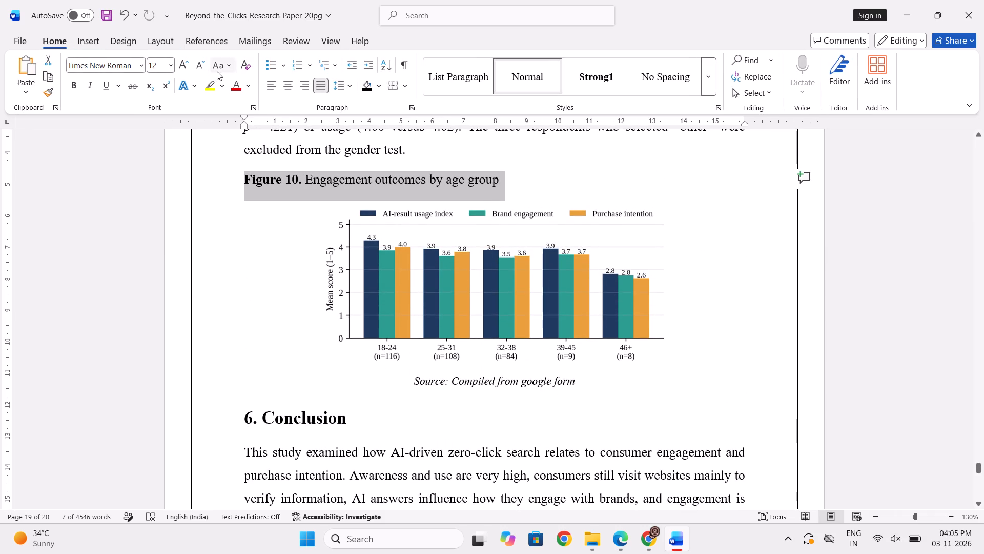
click(290, 91)
Centre the Table 4 caption "Engagement × purchase-intention contingency table" in section 5.5.
scroll(509, 264, up, 1)
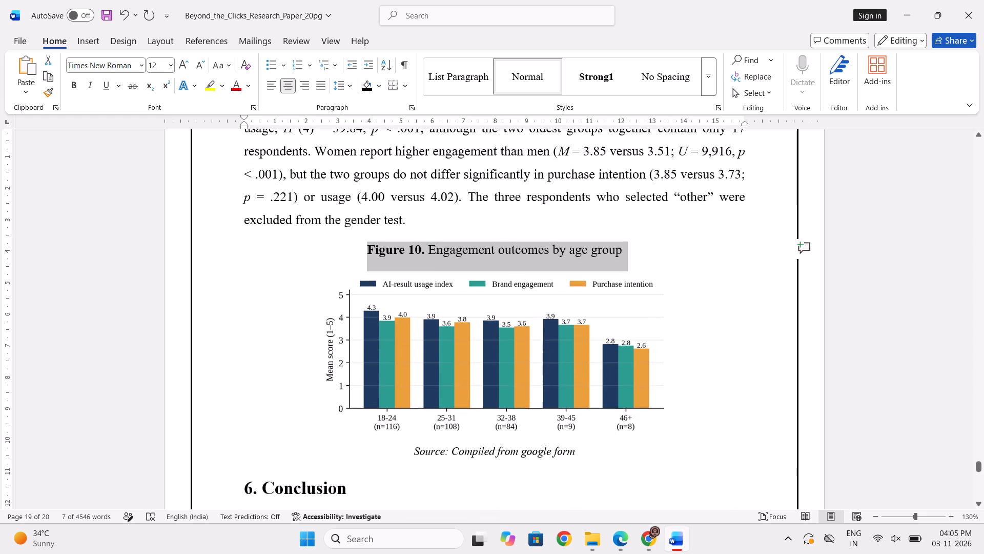
scroll(509, 264, up, 3)
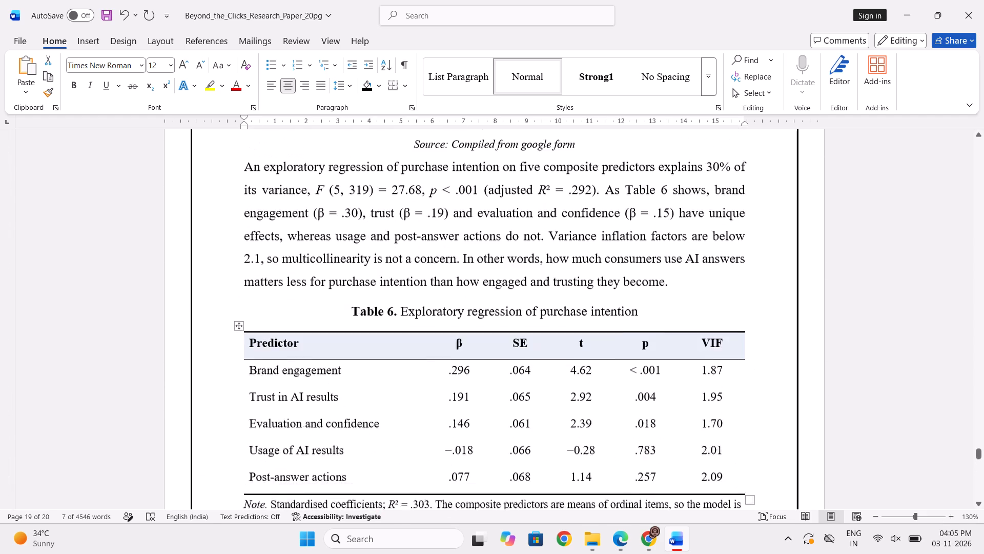
scroll(509, 264, up, 4)
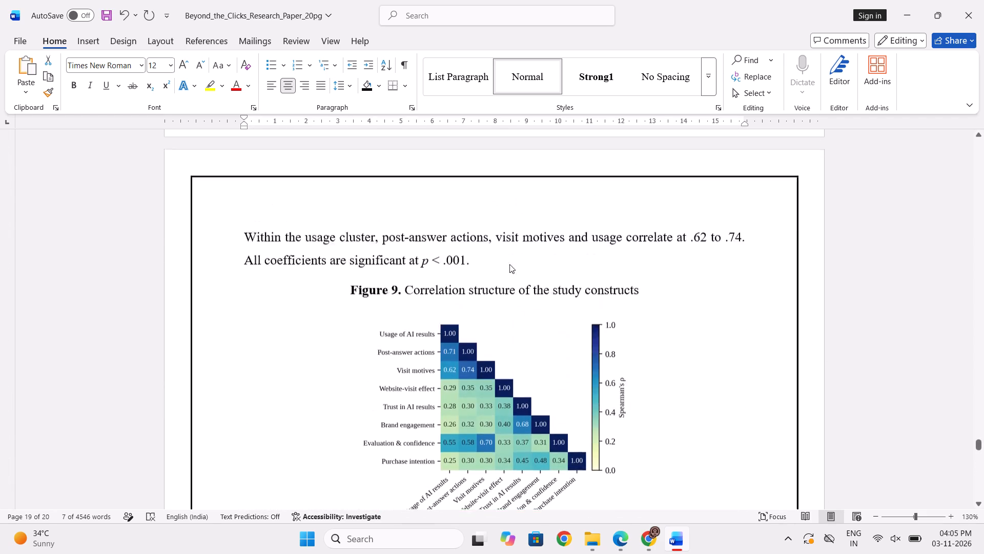
scroll(509, 264, up, 3)
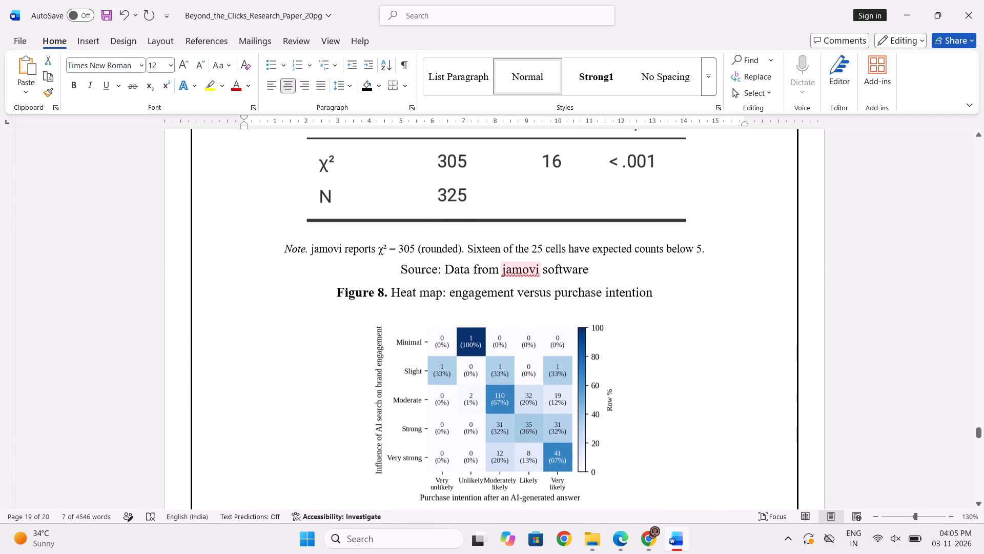
scroll(509, 264, up, 3)
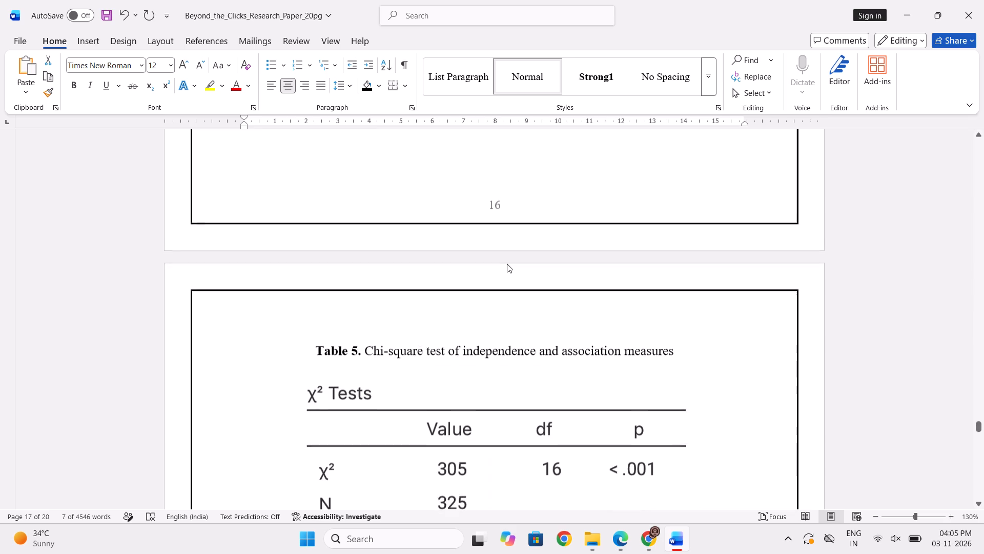
scroll(507, 264, up, 3)
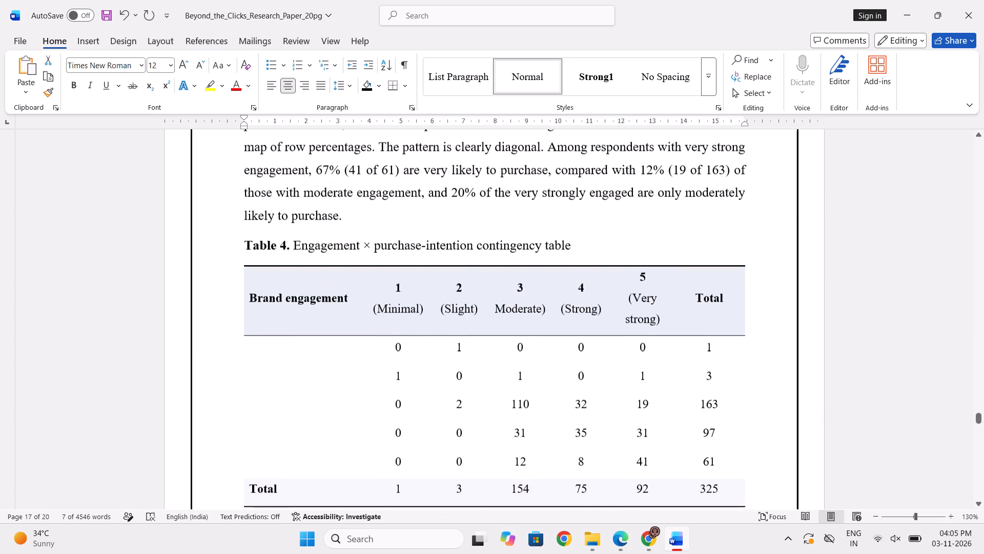
drag(507, 265, 508, 278)
triple_click(508, 278)
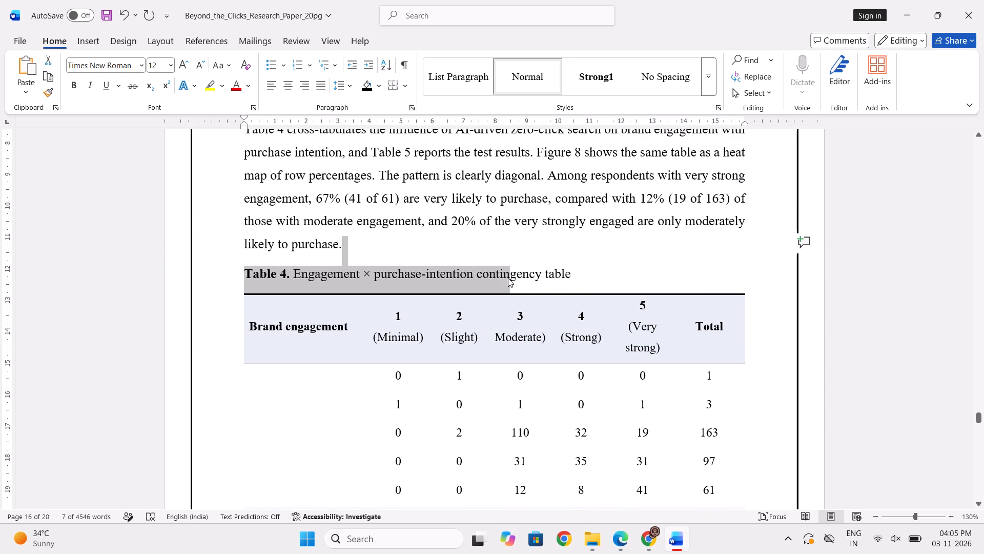
click(293, 88)
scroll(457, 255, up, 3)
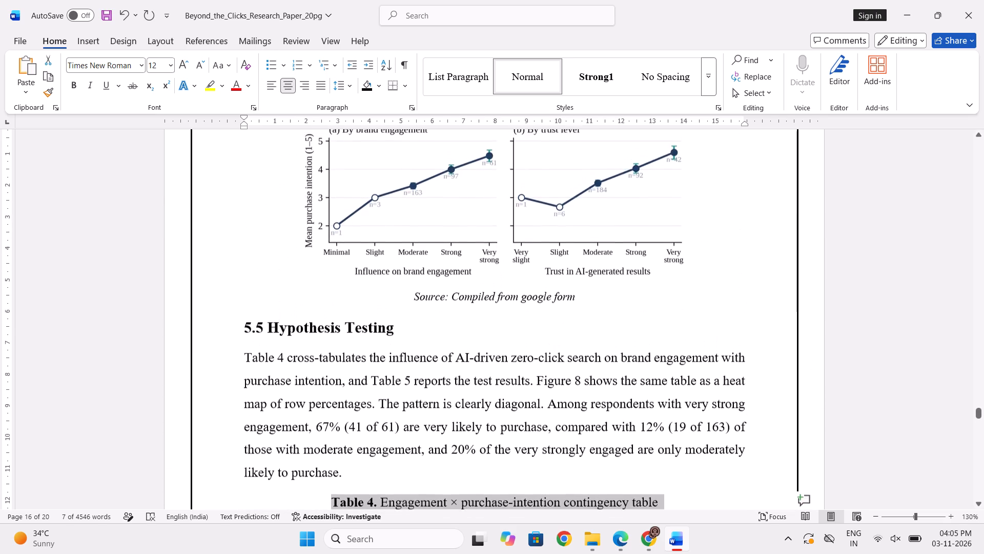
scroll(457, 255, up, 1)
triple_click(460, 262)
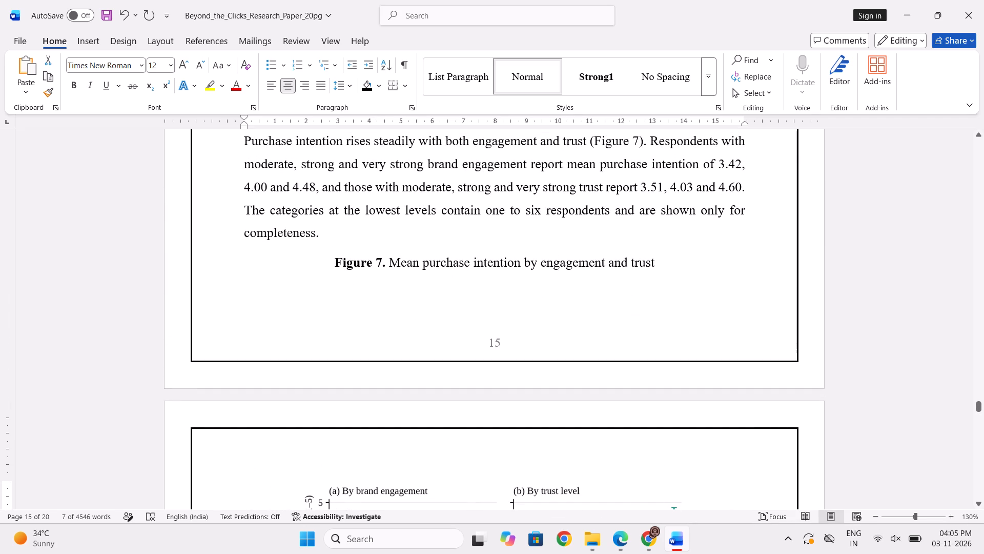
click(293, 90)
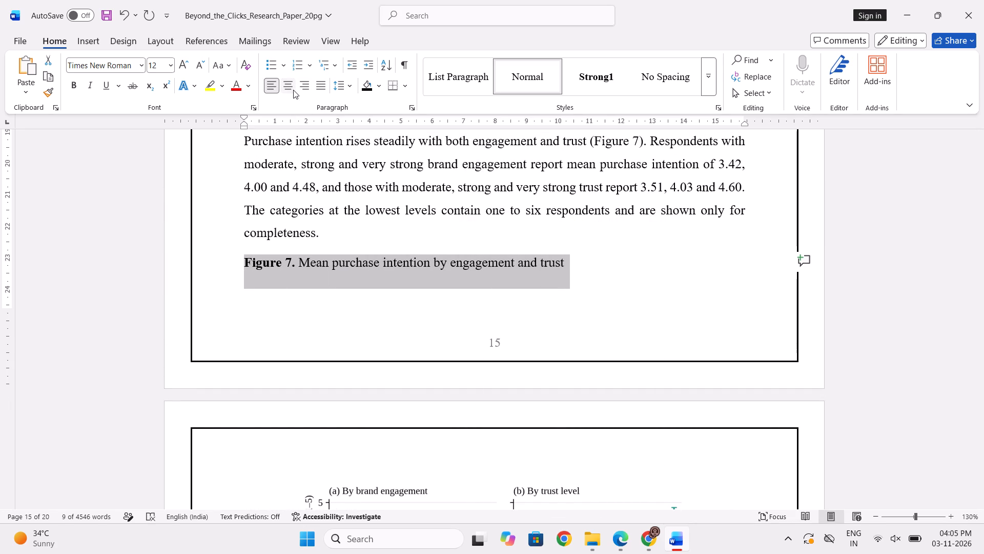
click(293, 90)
Insert two blank lines before the Figure 7 caption to move it onto page 16 with its chart.
click(329, 255)
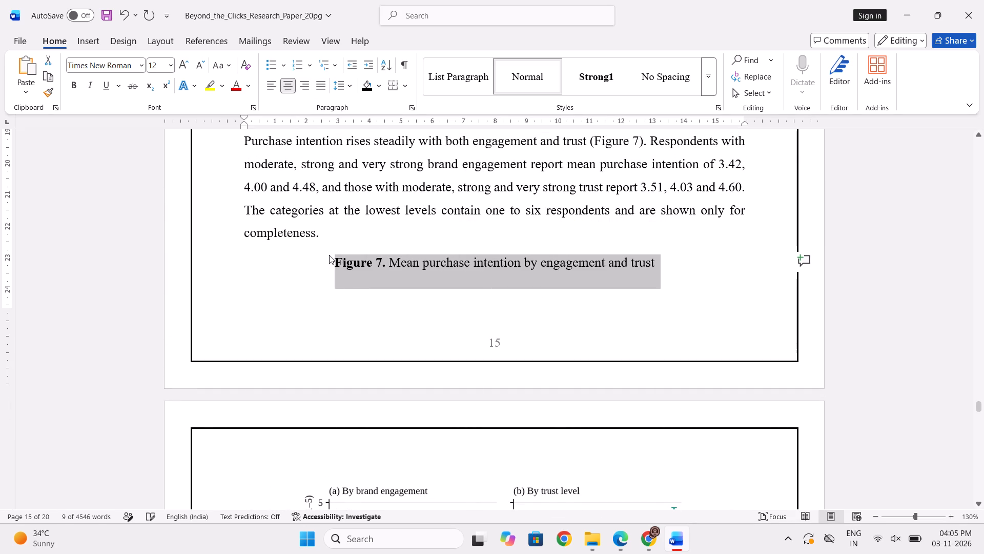
key(Return)
key(Return)
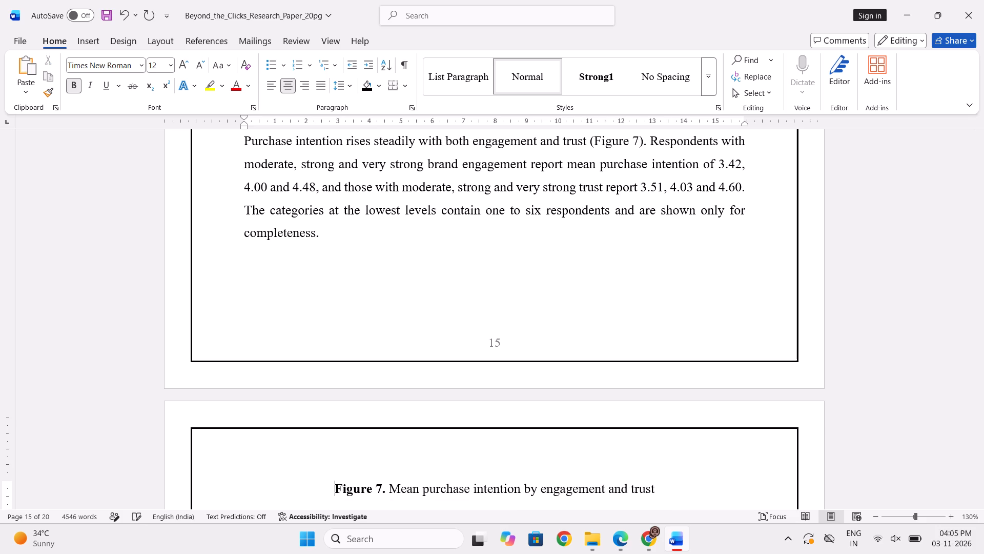
Check the page layout from the Figure 7 caption through the references and back to page 15.
scroll(329, 255, down, 10)
scroll(329, 255, down, 16)
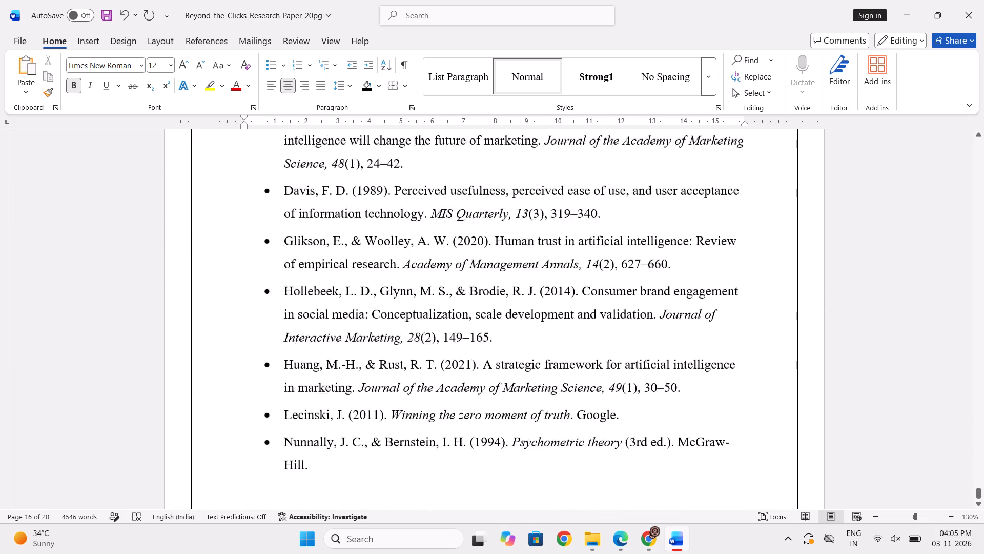
scroll(329, 255, down, 12)
scroll(329, 255, up, 12)
scroll(329, 255, down, 1)
scroll(329, 255, up, 1)
scroll(329, 255, down, 1)
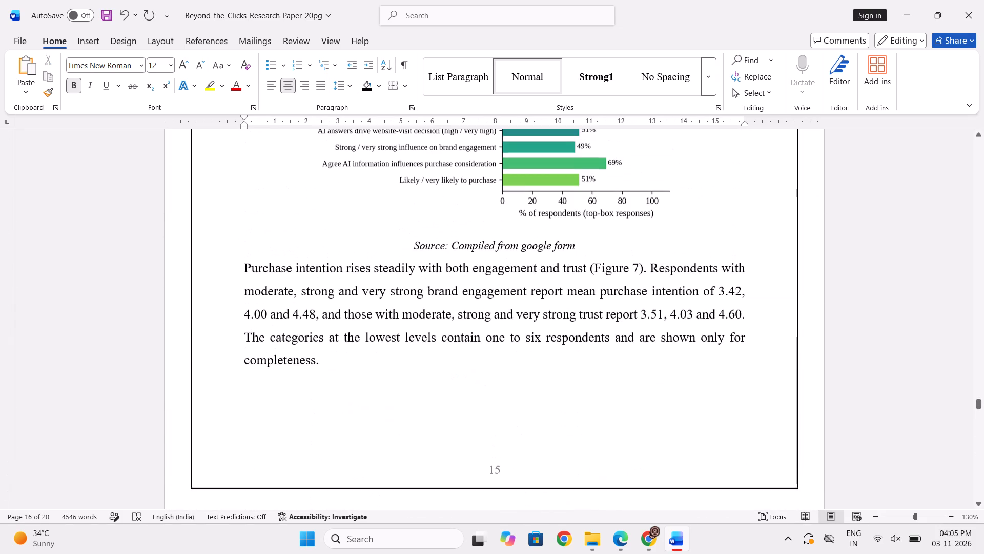
Check the caption alignment and page layout from page 15 down to the references, and back up to Table 3.
scroll(329, 255, down, 2)
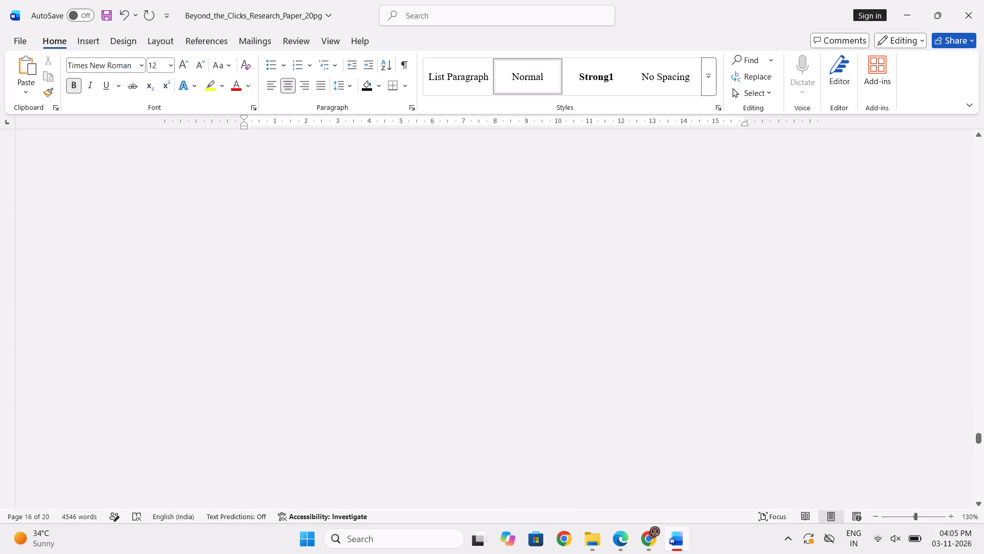
scroll(329, 255, down, 4)
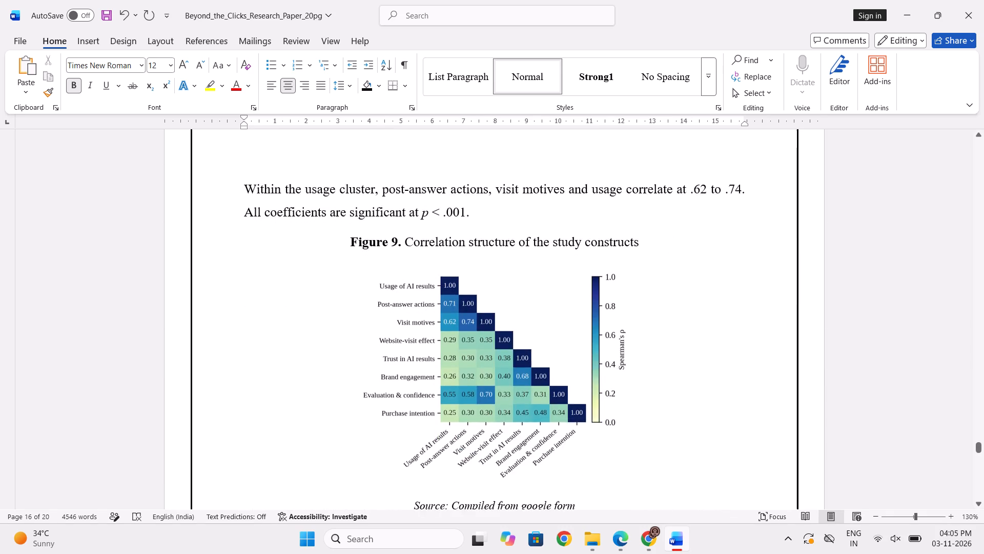
scroll(329, 255, down, 1)
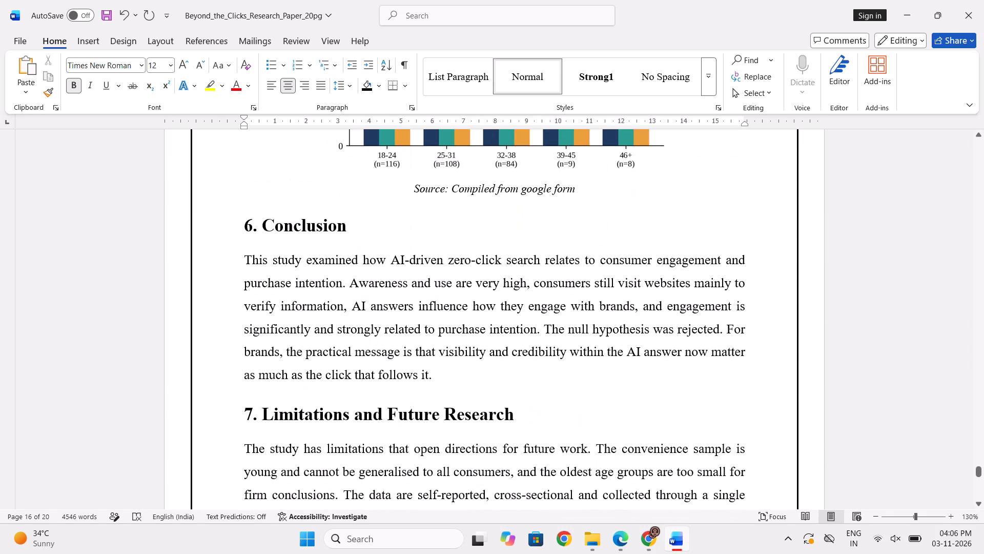
scroll(334, 311, right, 1)
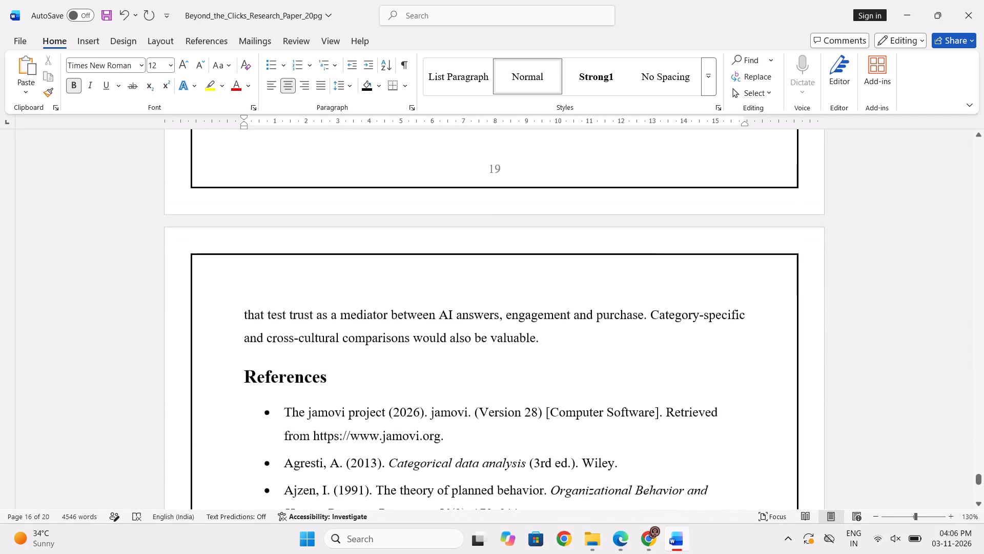
scroll(334, 311, right, 1)
scroll(334, 311, up, 5)
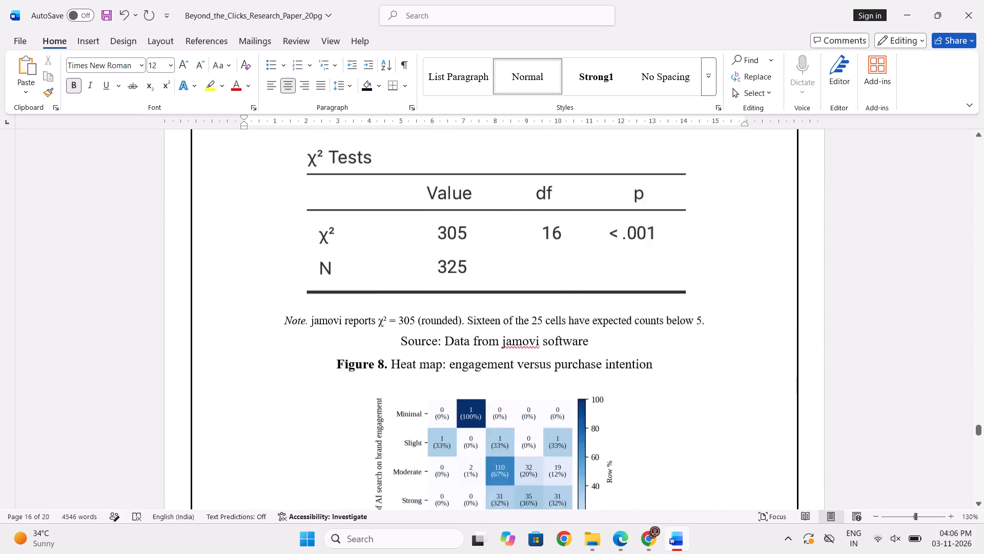
scroll(334, 311, up, 5)
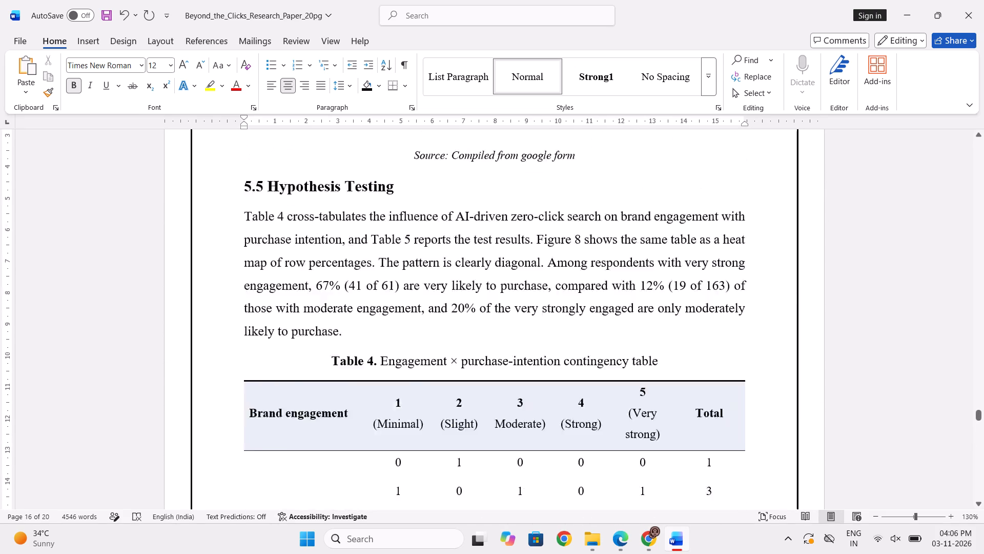
scroll(334, 311, up, 4)
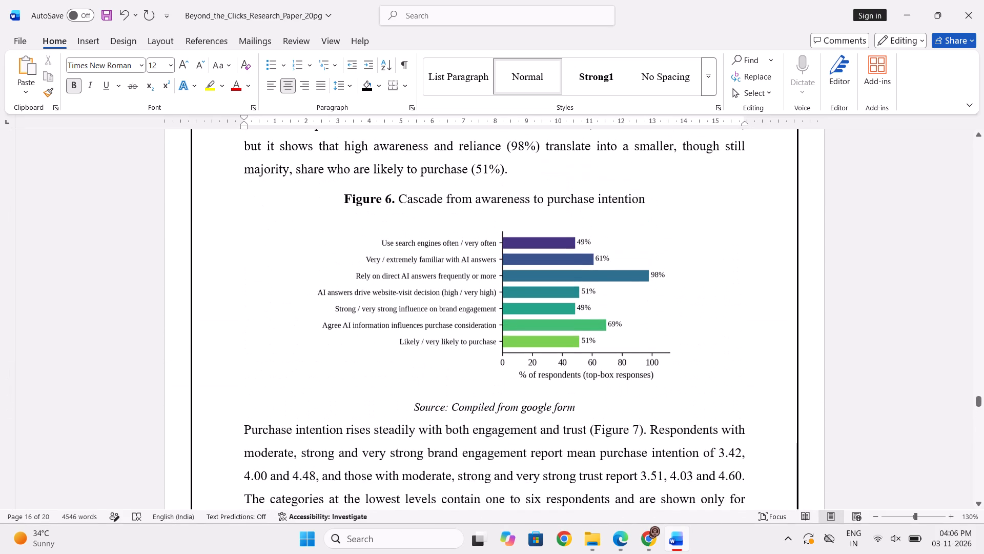
scroll(334, 311, up, 1)
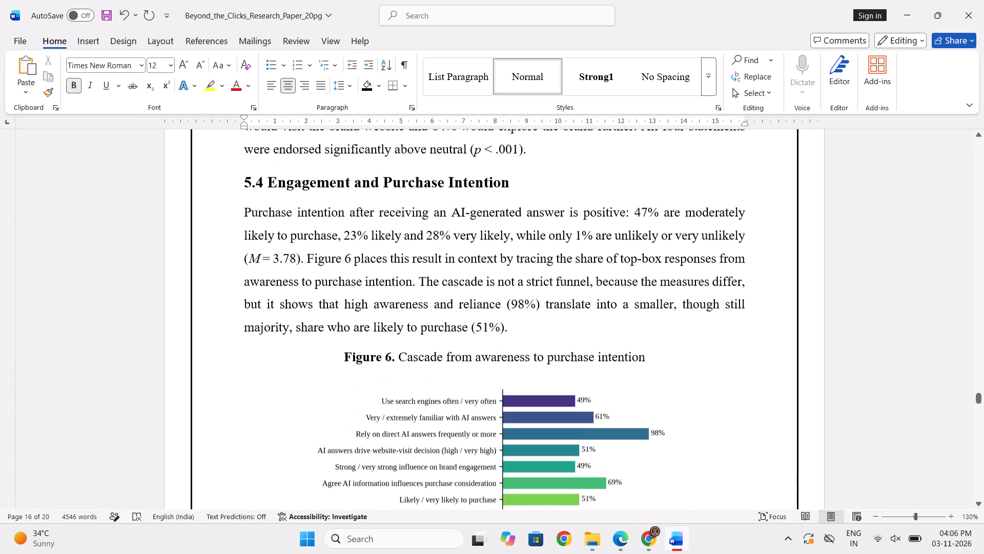
scroll(361, 343, up, 2)
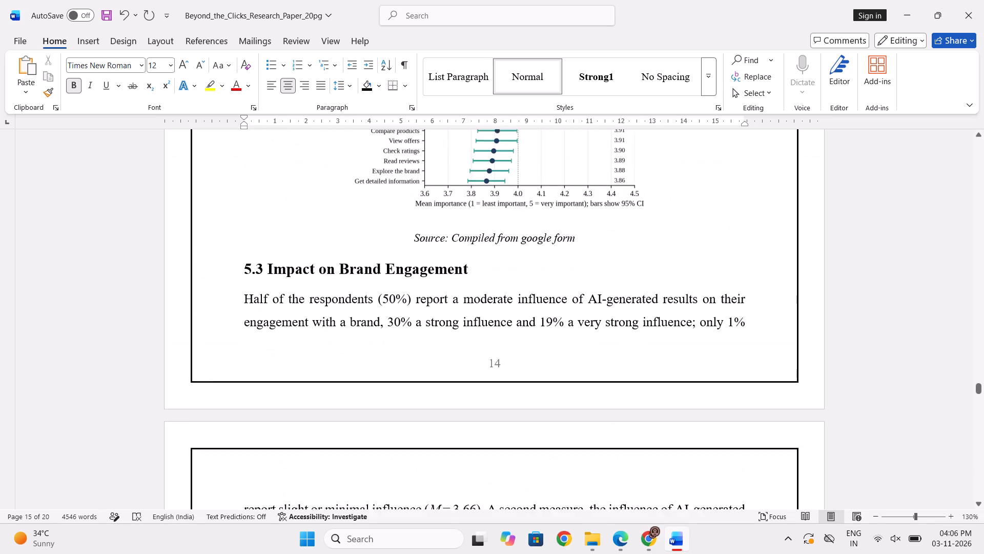
scroll(361, 343, up, 4)
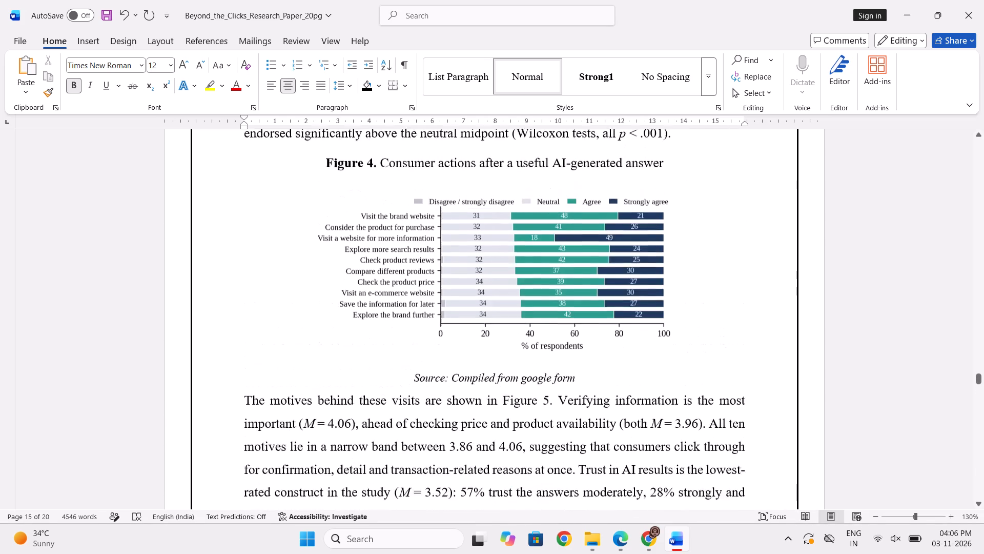
scroll(361, 343, up, 3)
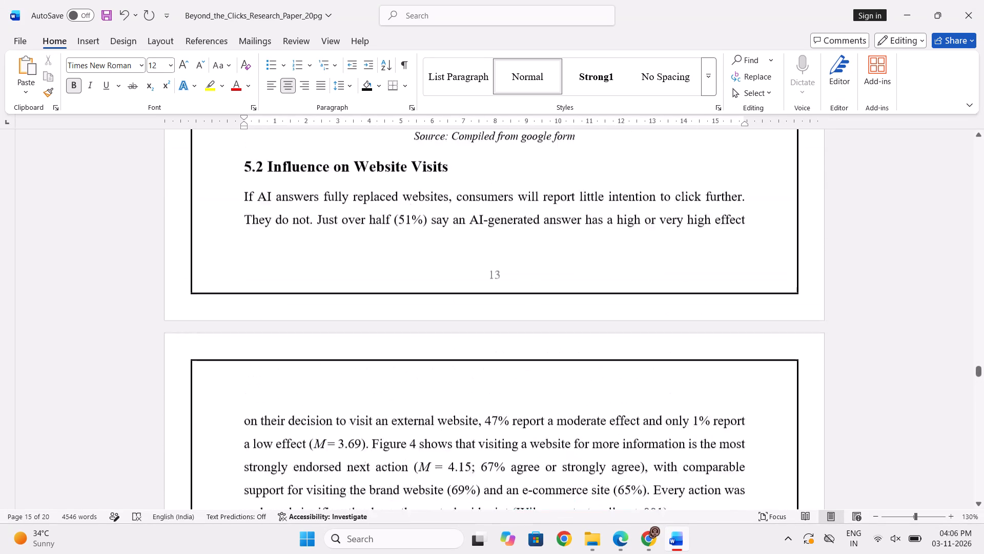
scroll(361, 343, up, 4)
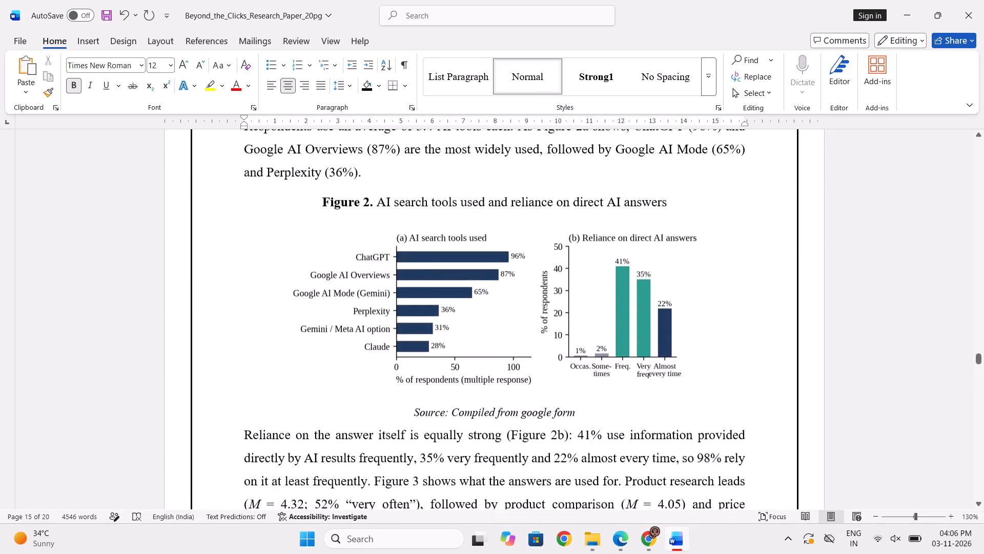
scroll(361, 343, up, 2)
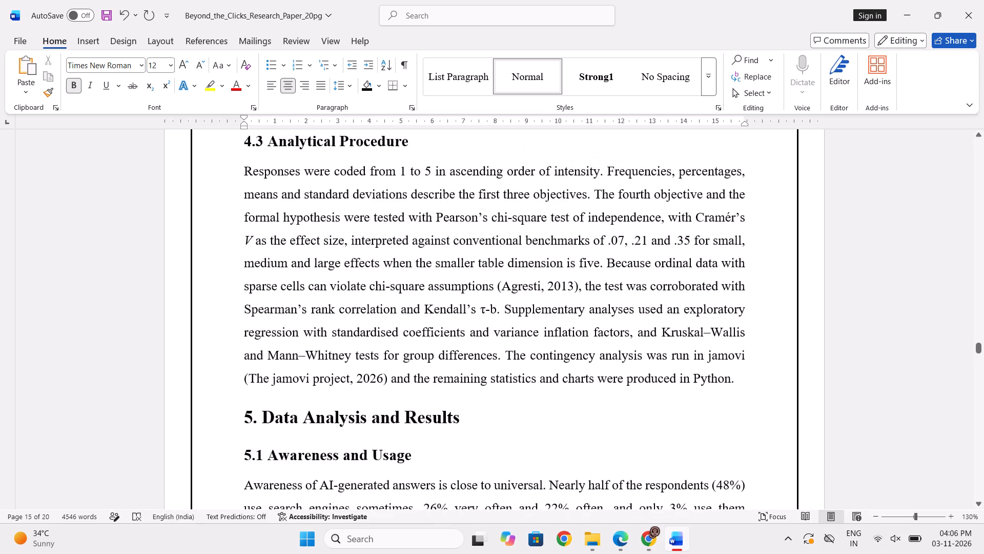
scroll(361, 343, up, 2)
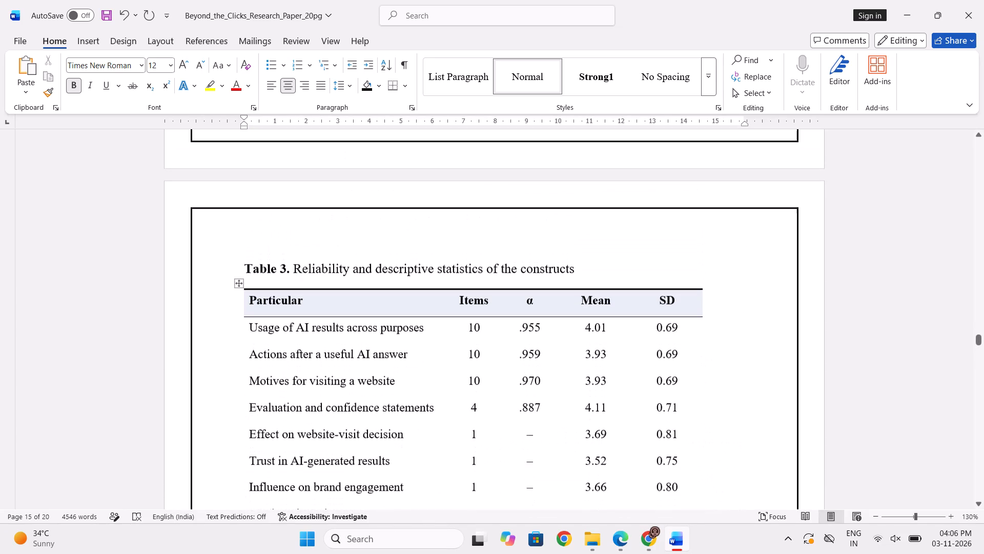
Centre the Table 3 caption "Reliability and descriptive statistics of the constructs".
triple_click(576, 268)
click(576, 268)
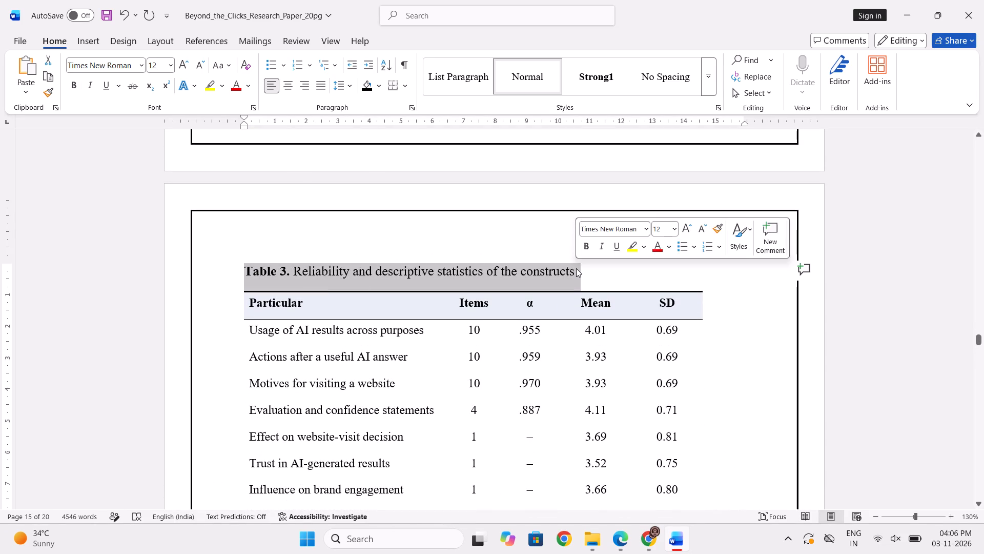
triple_click(506, 278)
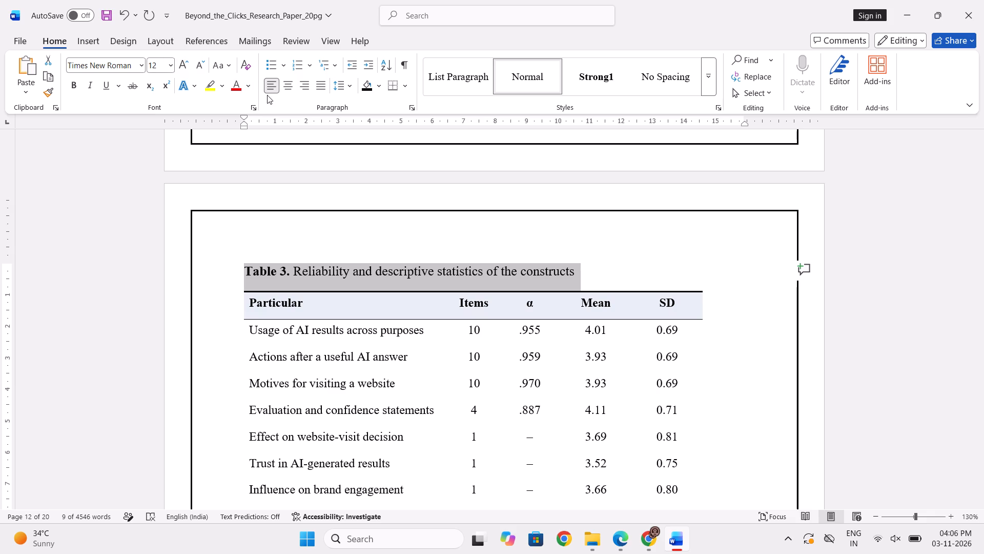
click(288, 87)
Centre the Table 2 caption "Respondent profile (N = 325)".
scroll(458, 312, up, 1)
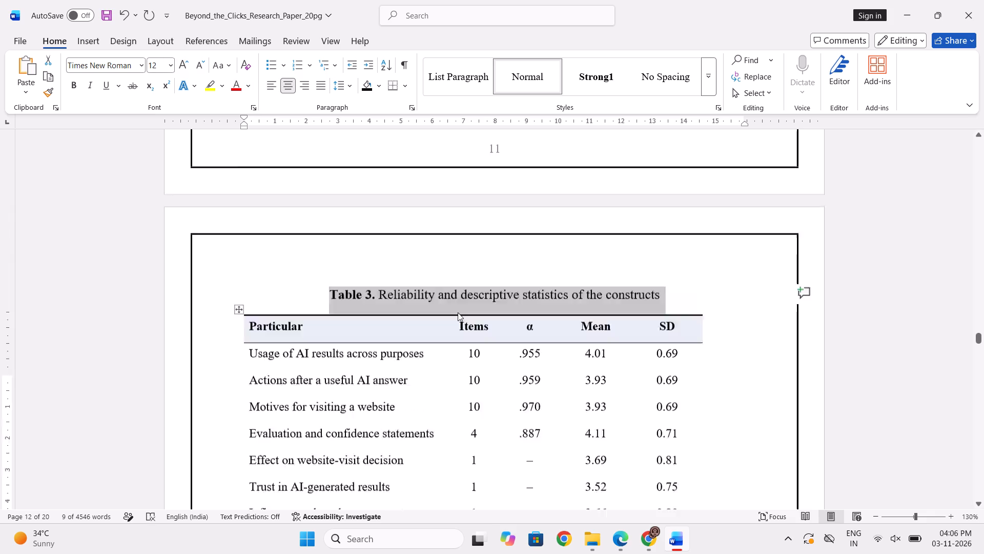
scroll(458, 312, up, 2)
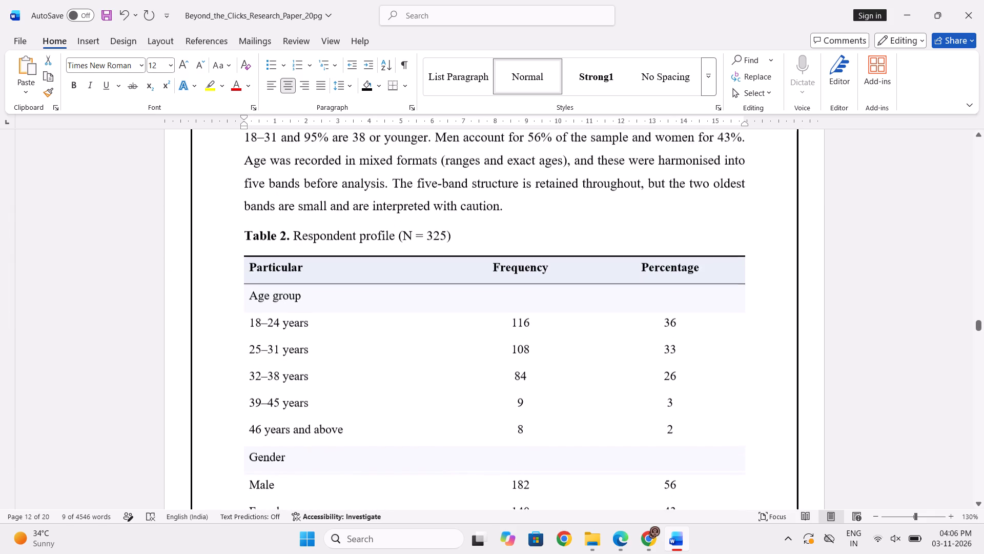
triple_click(457, 238)
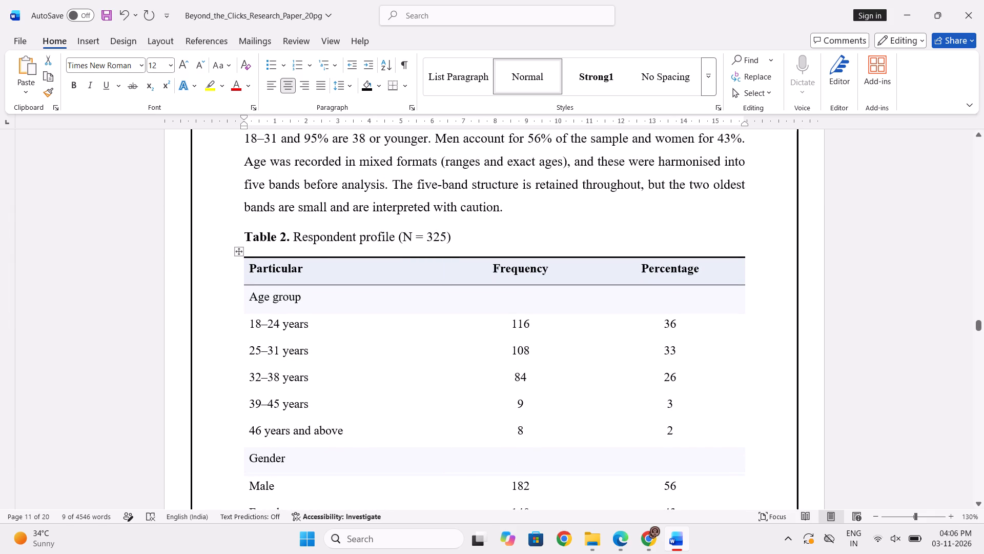
click(282, 89)
Centre the Table 1 caption "Objectives, constructs and response formats".
scroll(460, 277, up, 2)
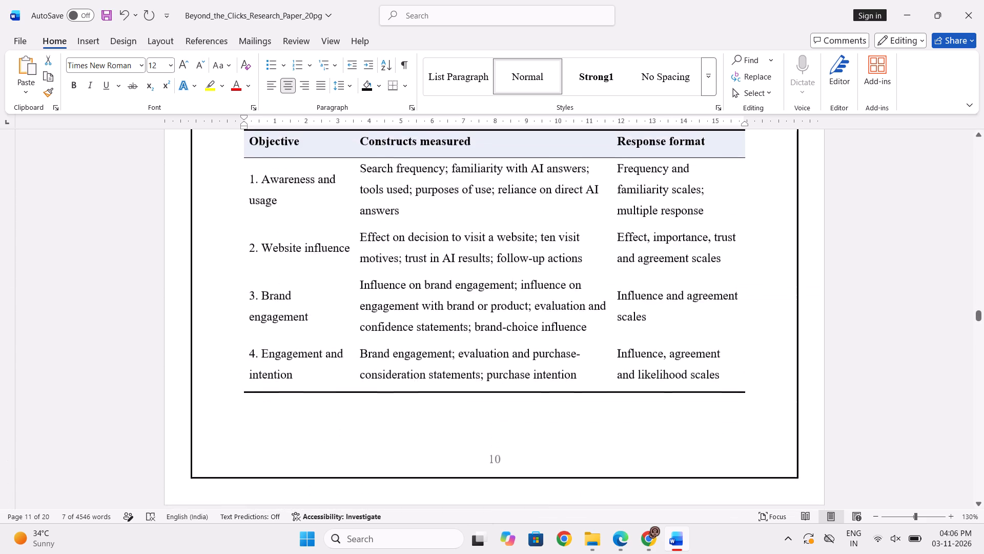
scroll(460, 277, up, 1)
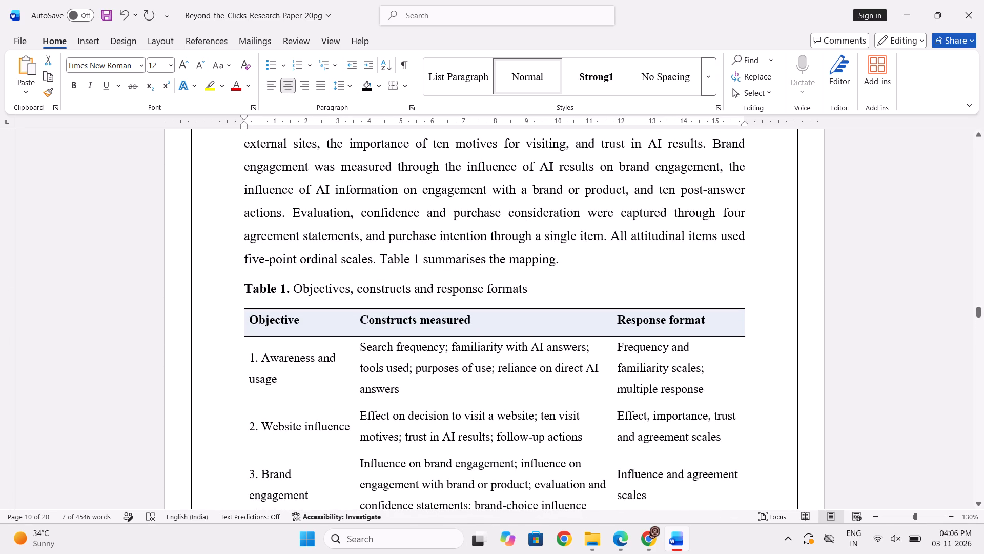
triple_click(529, 292)
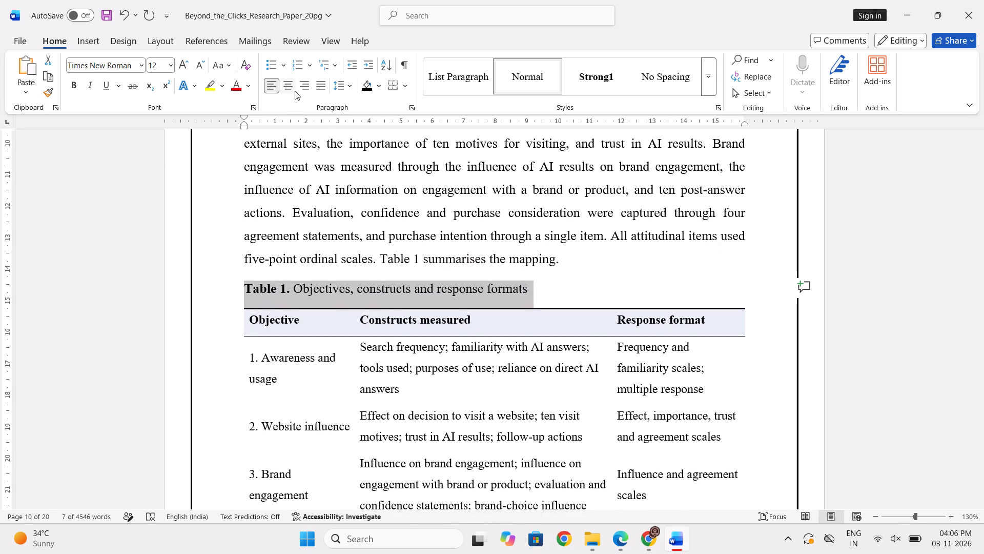
click(293, 92)
Review the pages from the Research Methodology section back through the abstract, table of contents and acknowledgement to the declaration.
scroll(500, 249, up, 2)
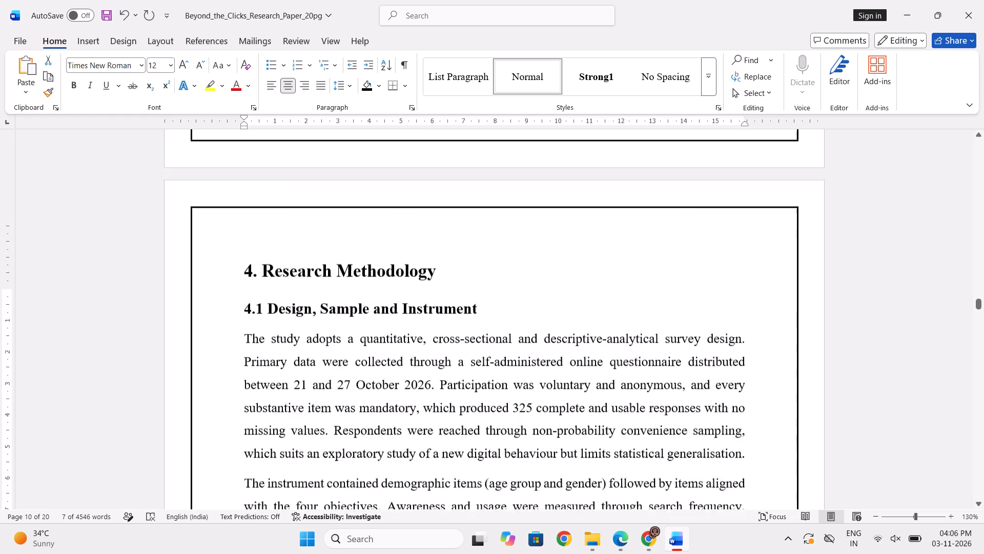
scroll(500, 249, up, 2)
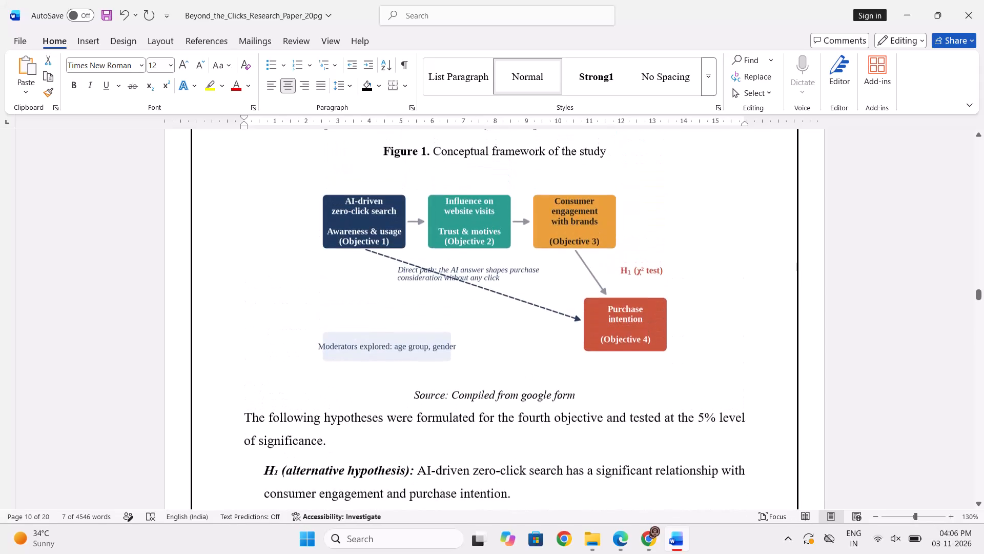
scroll(500, 249, up, 2)
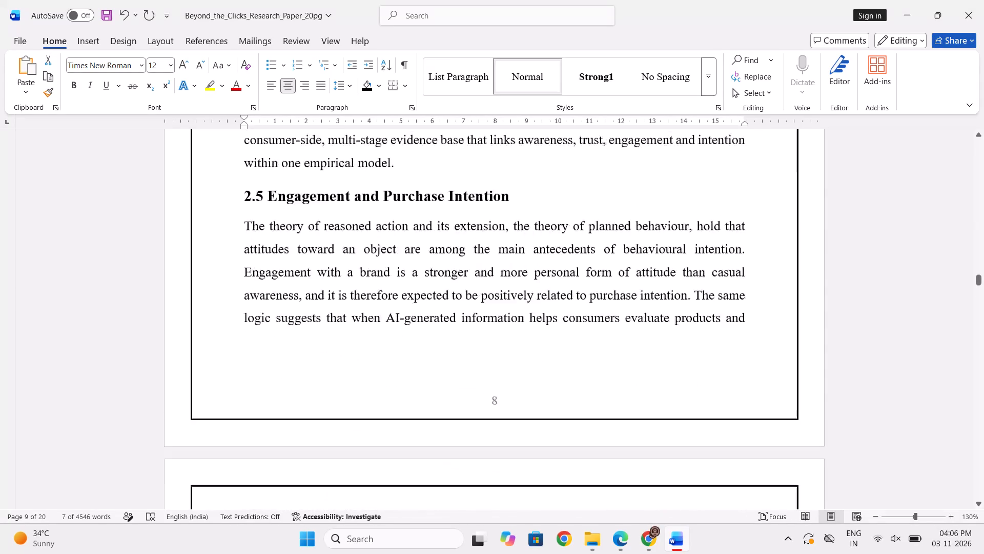
scroll(500, 249, up, 6)
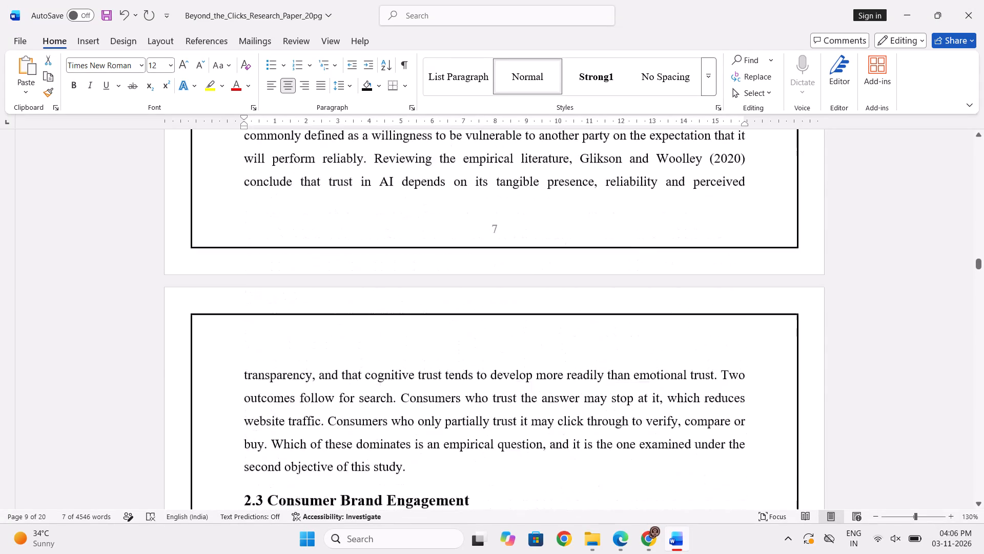
scroll(500, 249, up, 4)
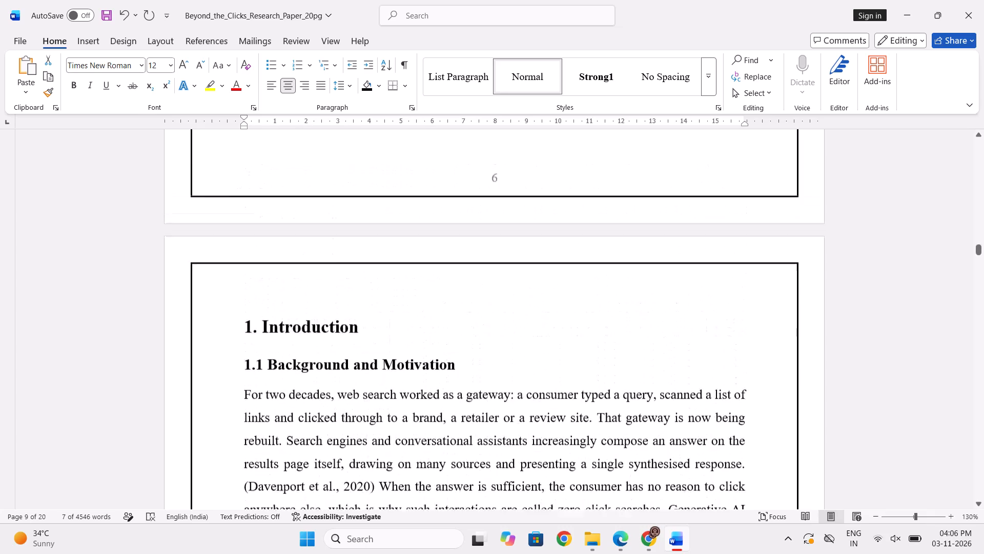
scroll(500, 249, up, 5)
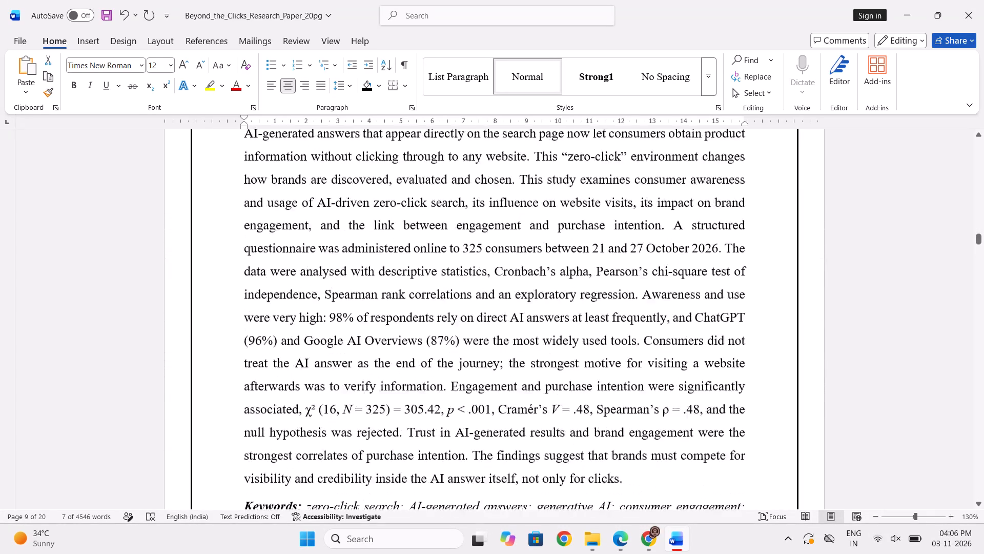
scroll(500, 249, up, 8)
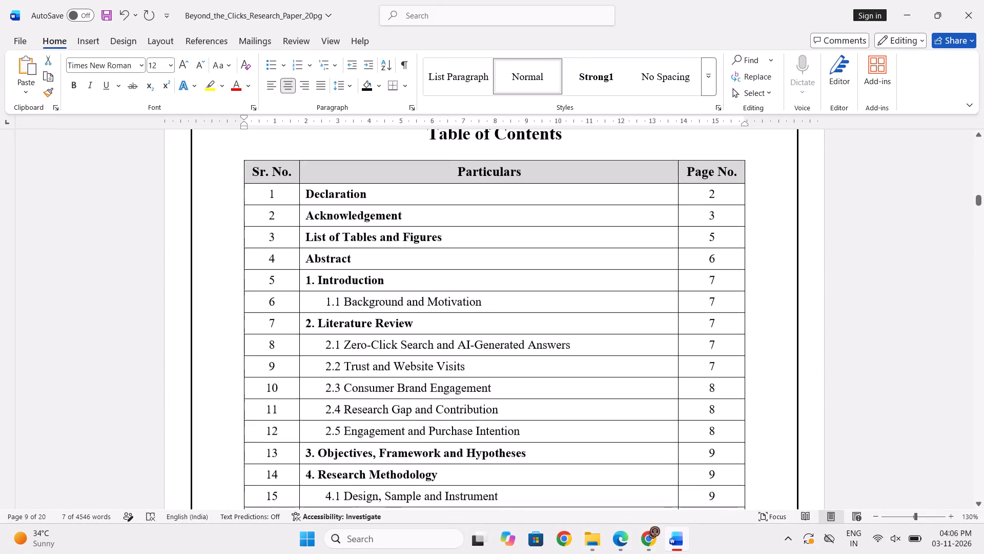
scroll(500, 249, up, 5)
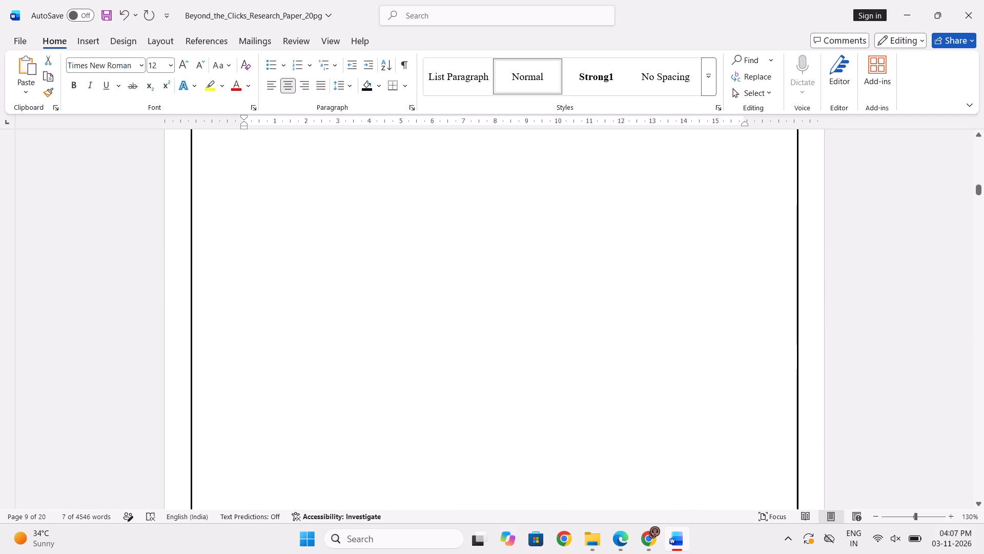
scroll(500, 249, up, 3)
scroll(500, 249, down, 1)
scroll(500, 249, right, 2)
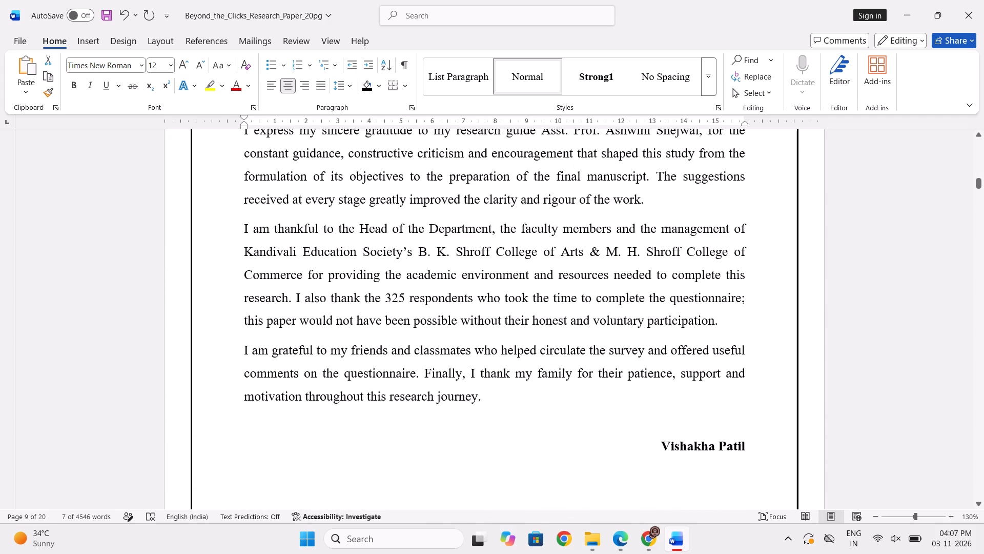
scroll(500, 249, right, 1)
scroll(500, 249, up, 1)
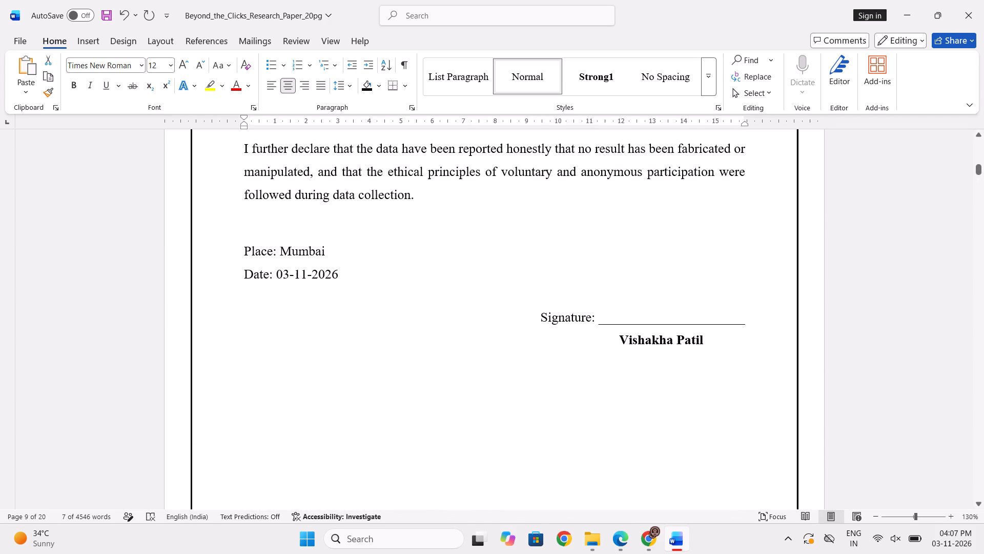
Delete the signature line and the author's name beneath it from the declaration on page 2.
click(536, 311)
drag(536, 311, 597, 326)
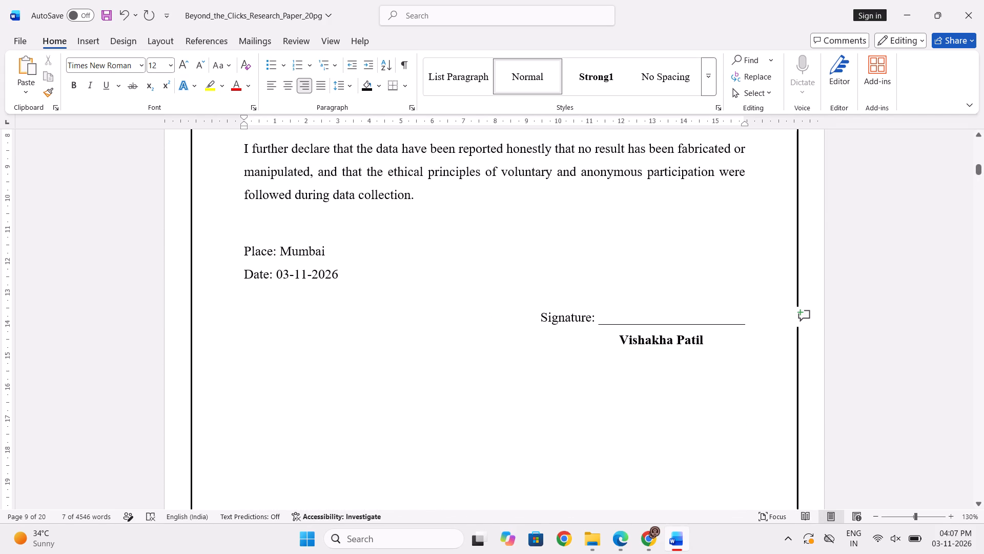
drag(597, 326, 717, 343)
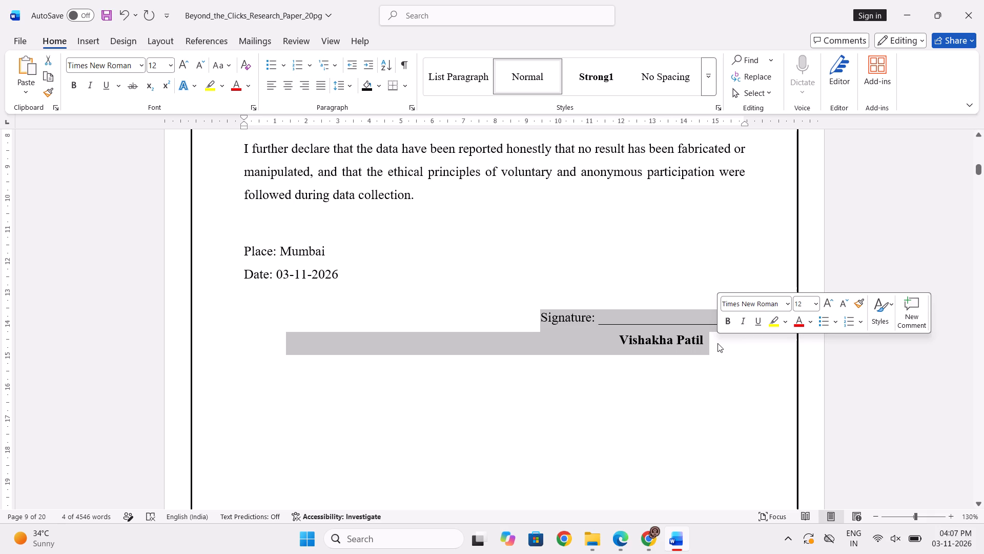
key(BackSpace)
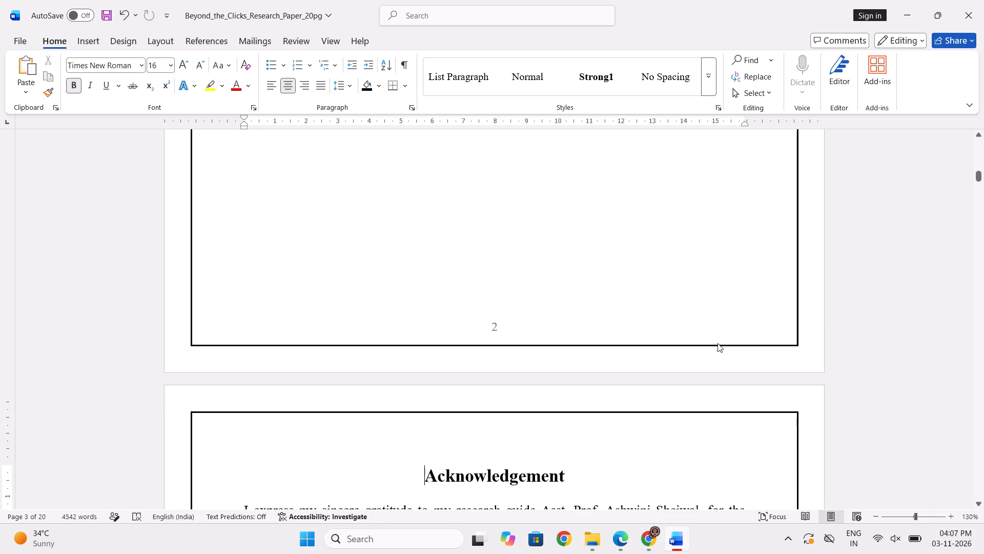
Review the declaration page and the cover page with the paper's title and submission details.
scroll(717, 343, up, 2)
scroll(717, 343, down, 3)
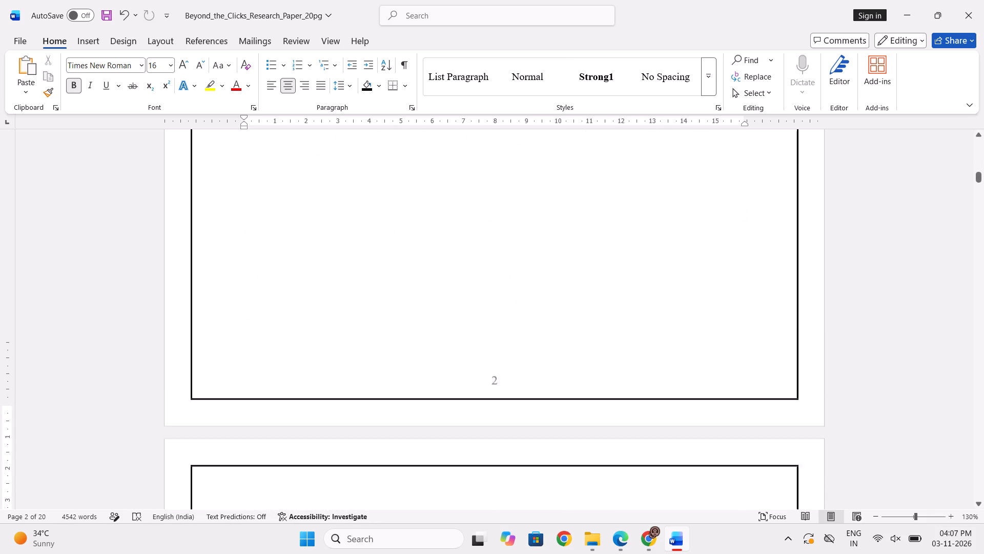
scroll(717, 343, up, 3)
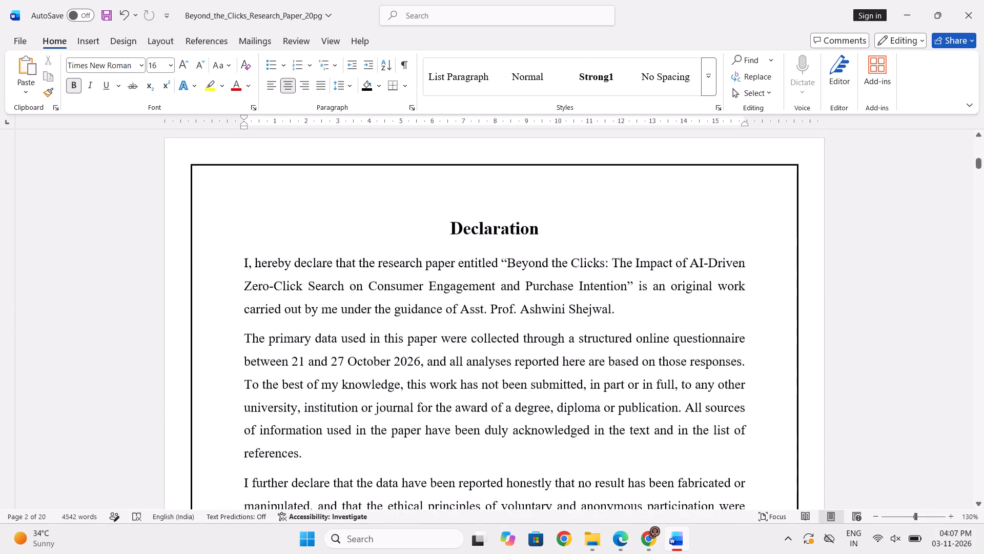
scroll(717, 343, up, 3)
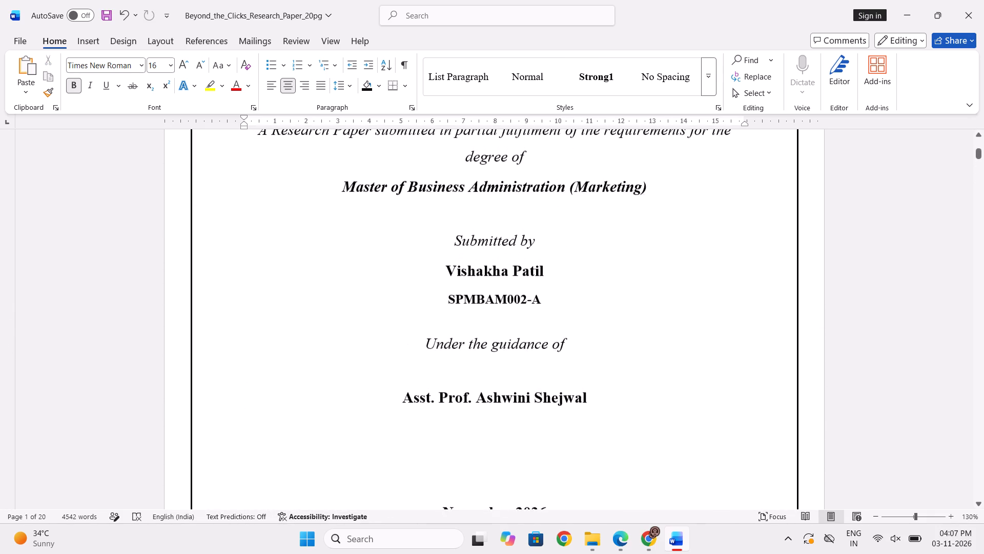
scroll(717, 343, up, 1)
scroll(717, 343, down, 1)
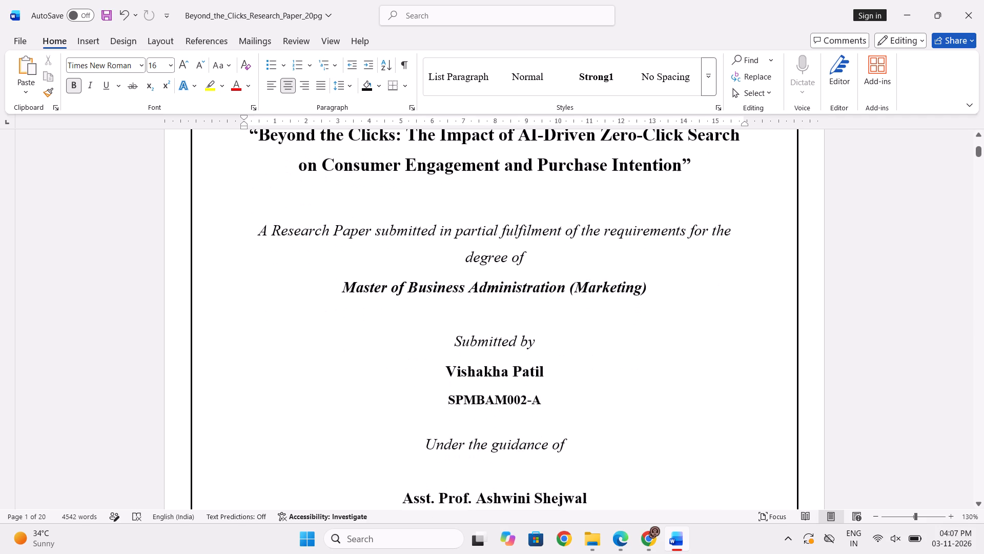
scroll(717, 343, down, 1)
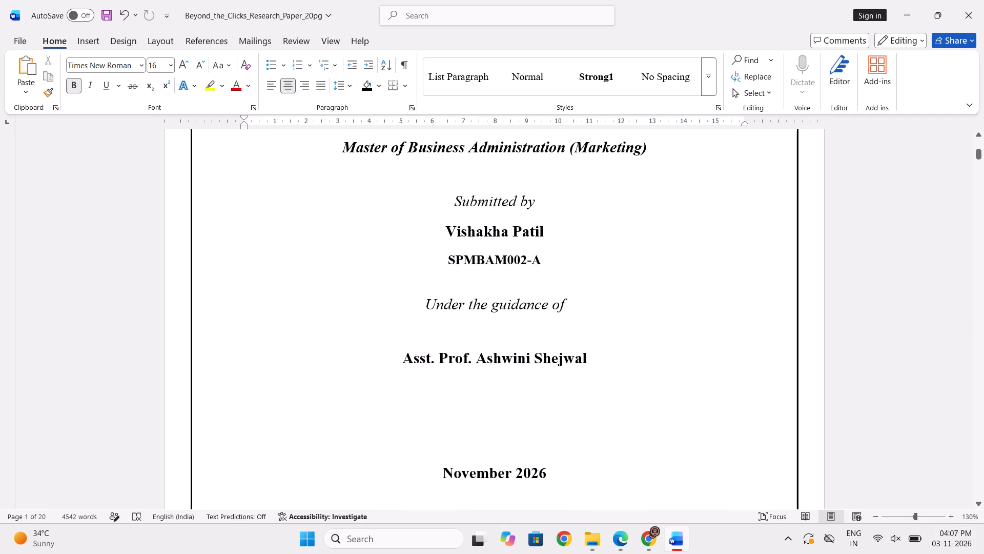
scroll(496, 431, up, 1)
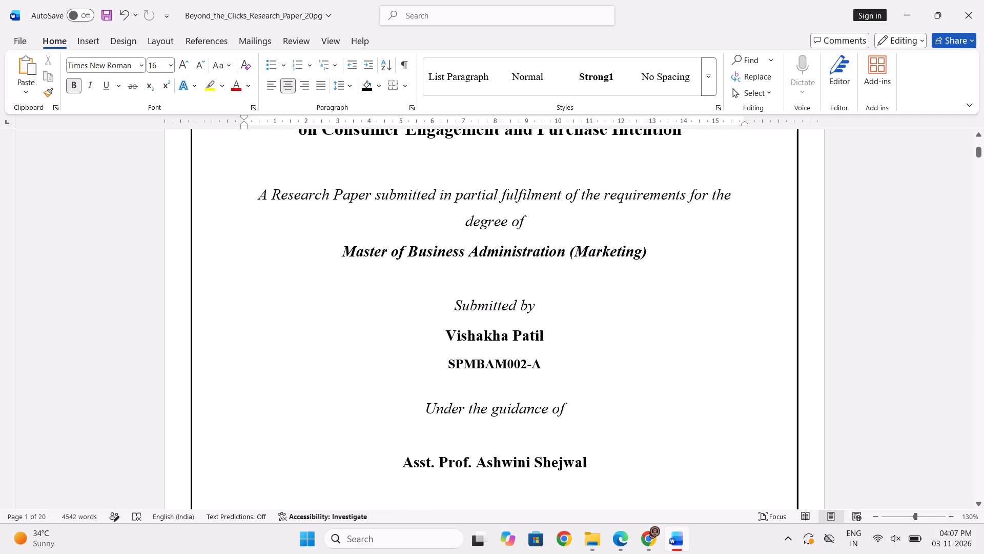
scroll(496, 431, up, 1)
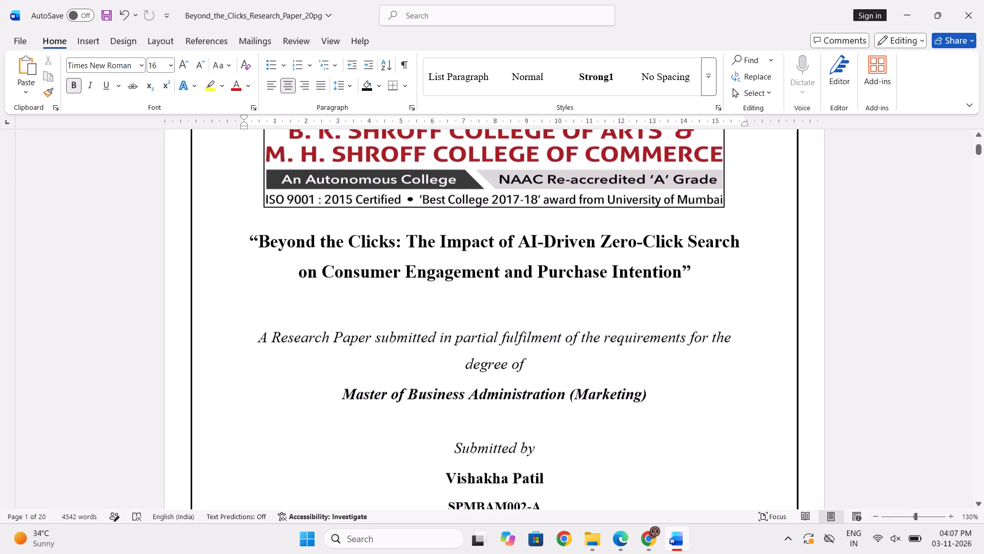
scroll(496, 431, up, 1)
Review the pages from the acknowledgement through the contents, lists, abstract and literature sections to Table 1 in Research Methodology.
scroll(496, 431, down, 6)
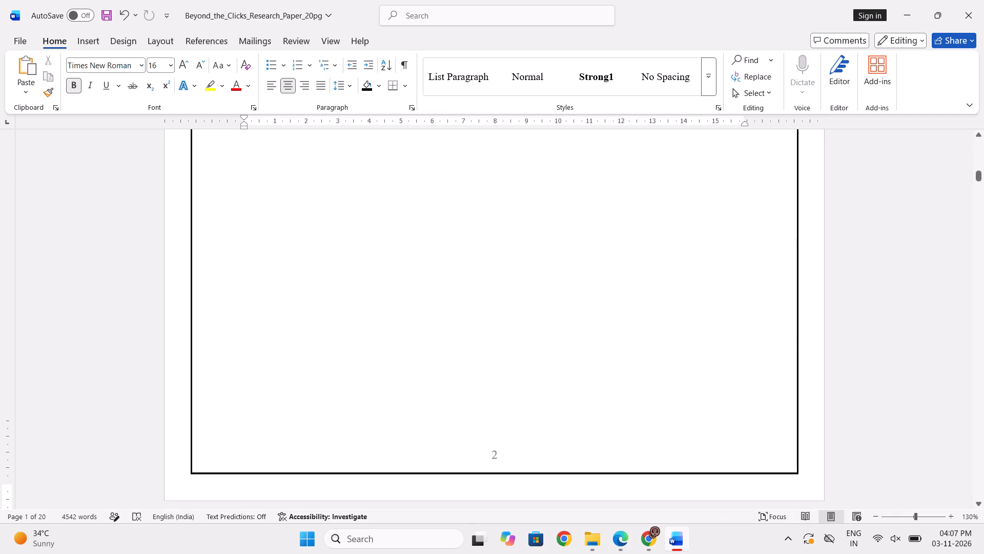
scroll(496, 431, down, 6)
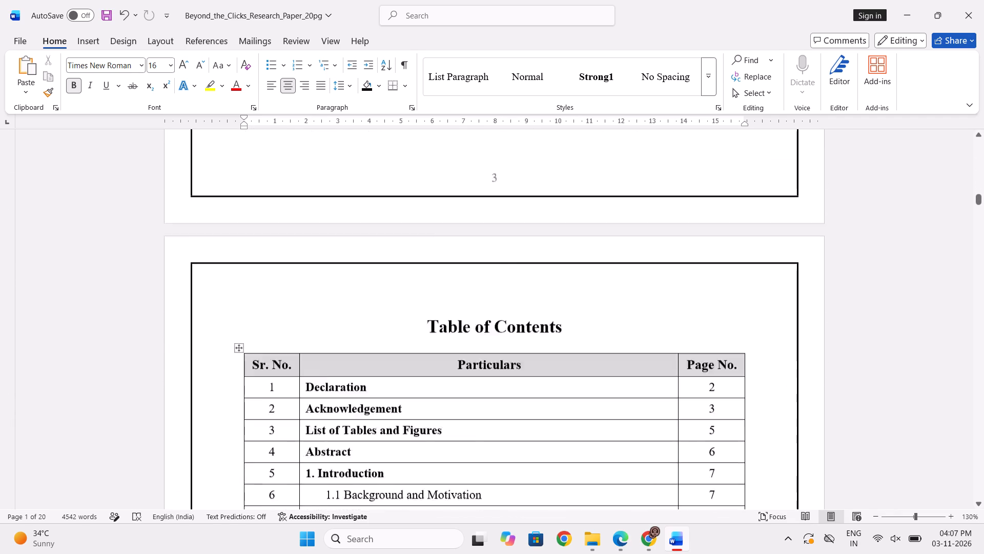
scroll(496, 431, down, 7)
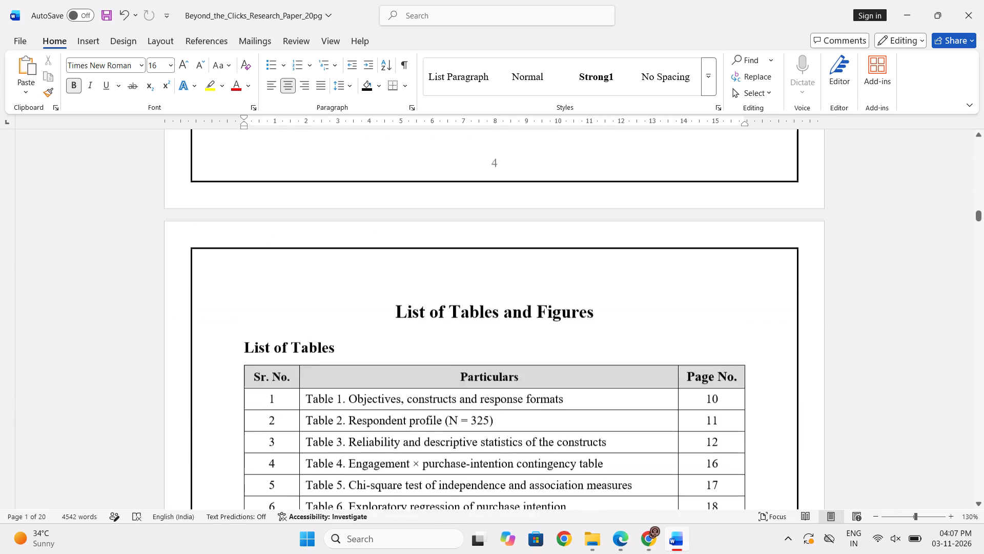
scroll(496, 431, down, 7)
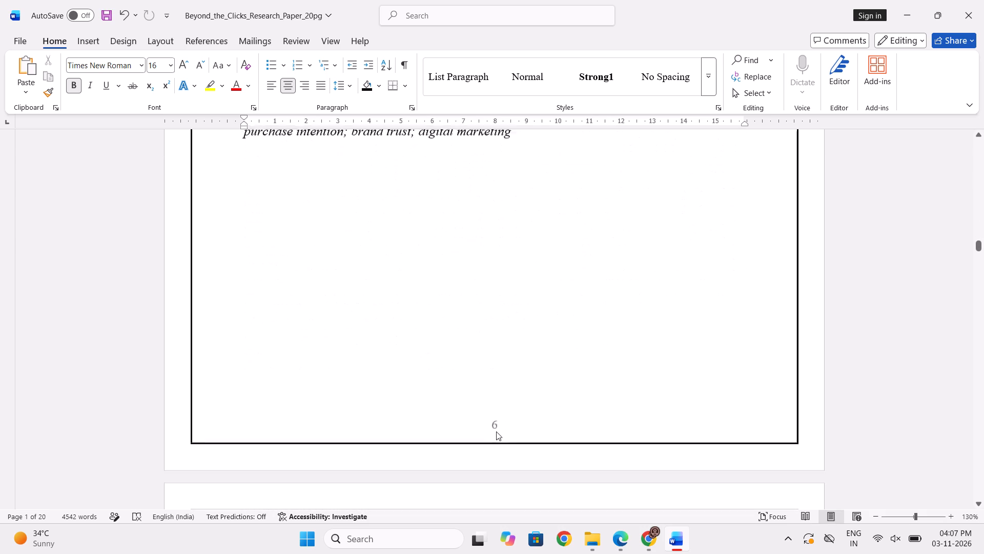
scroll(496, 431, down, 5)
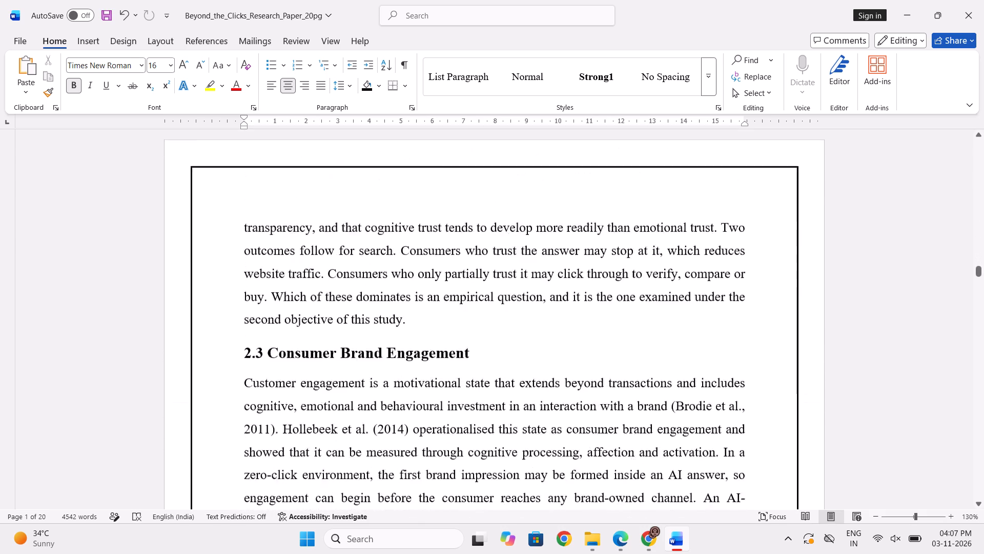
scroll(496, 431, down, 5)
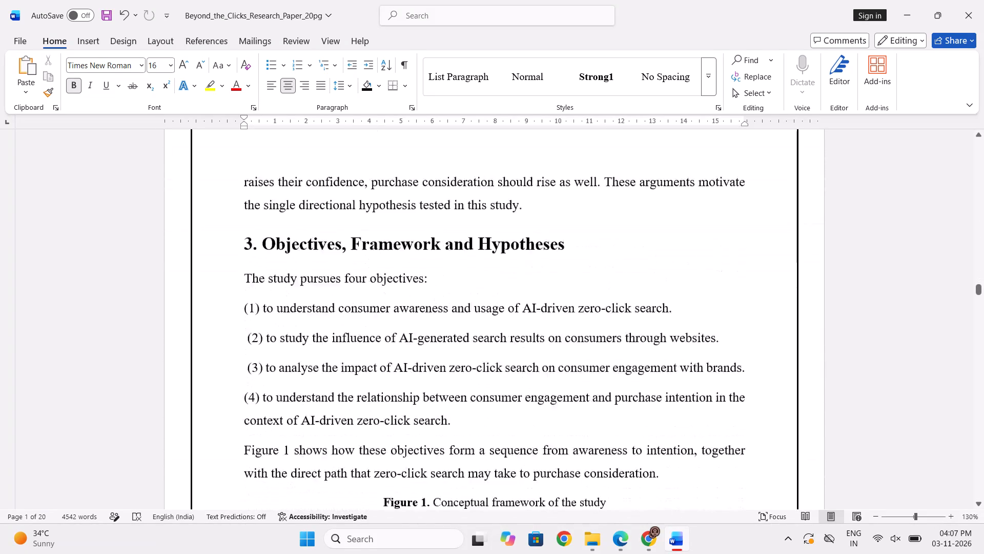
scroll(496, 431, down, 3)
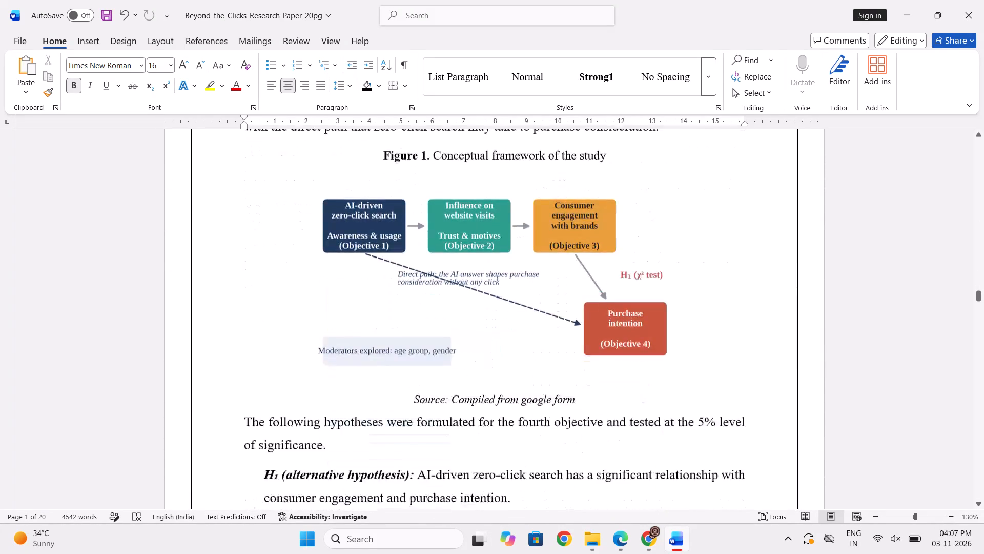
scroll(496, 431, down, 6)
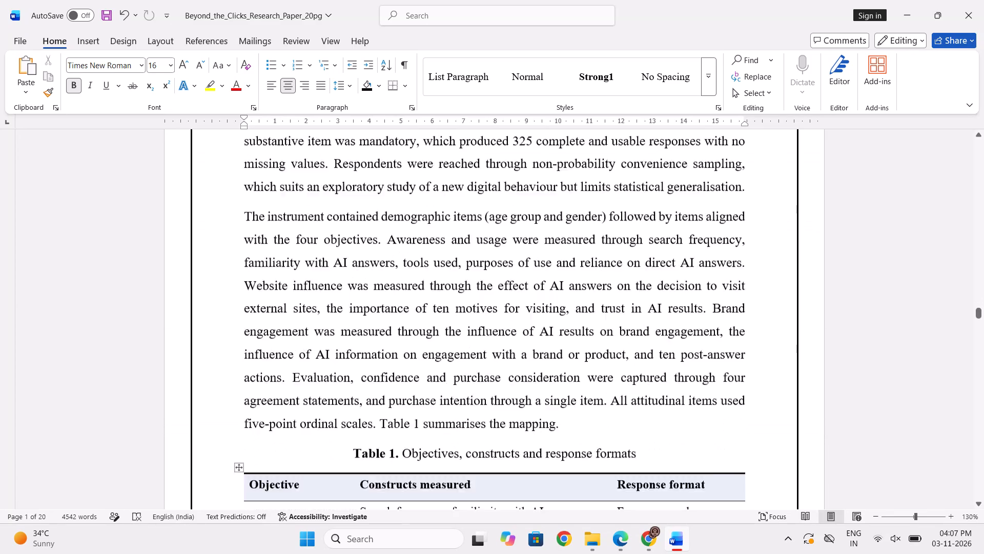
scroll(496, 431, down, 3)
In the source line under Figure 1, replace "google form" with "self analysis".
scroll(496, 431, up, 8)
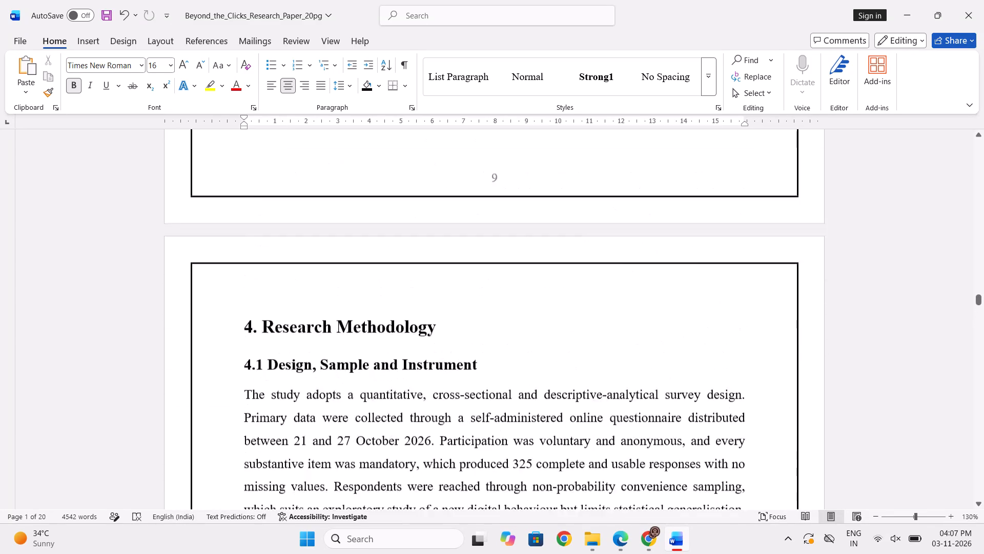
scroll(496, 431, up, 3)
scroll(496, 431, down, 2)
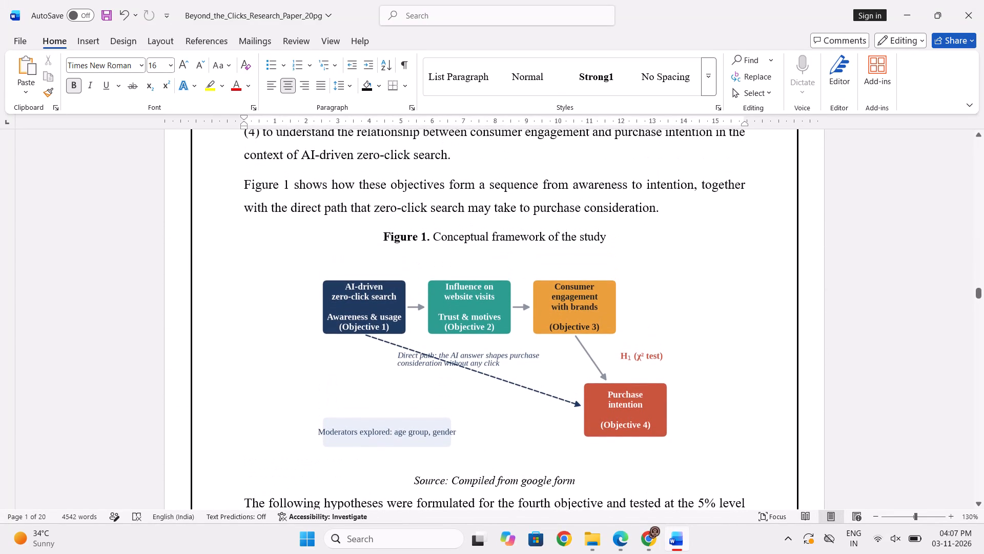
click(403, 434)
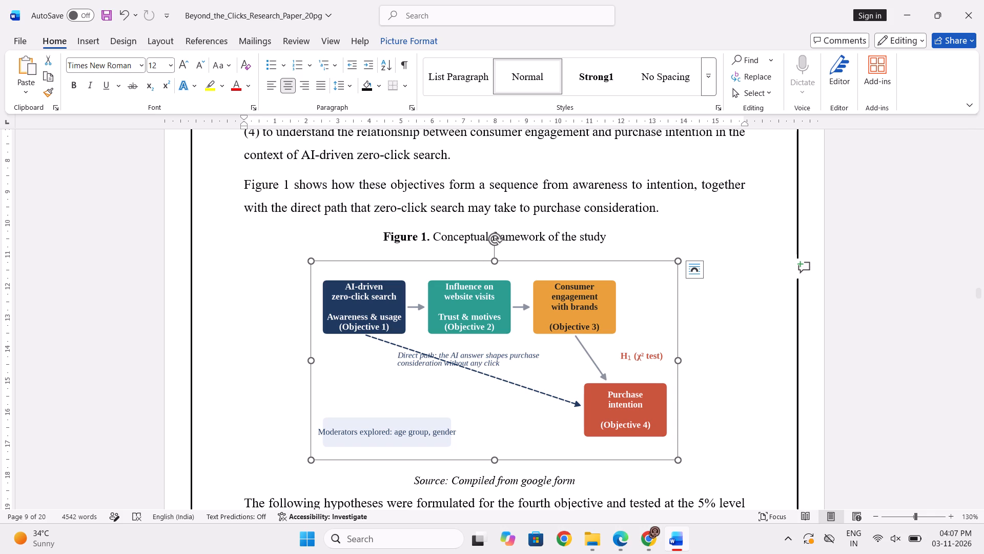
drag(582, 480, 530, 482)
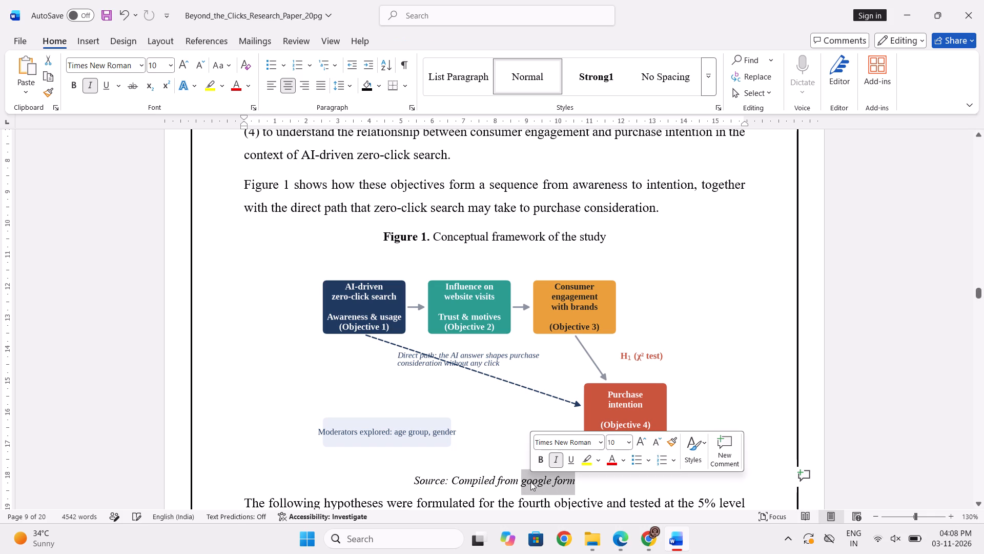
text(self analysis)
Review the pages from Figure 1 through Research Methodology and the findings to Figure 7, including the tables, captions and source lines.
scroll(530, 482, down, 1)
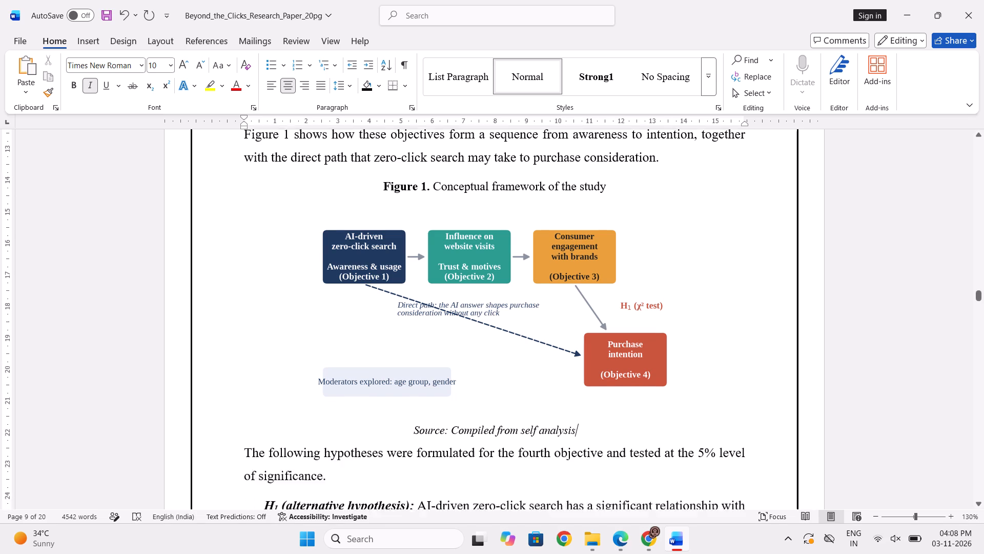
scroll(530, 482, down, 3)
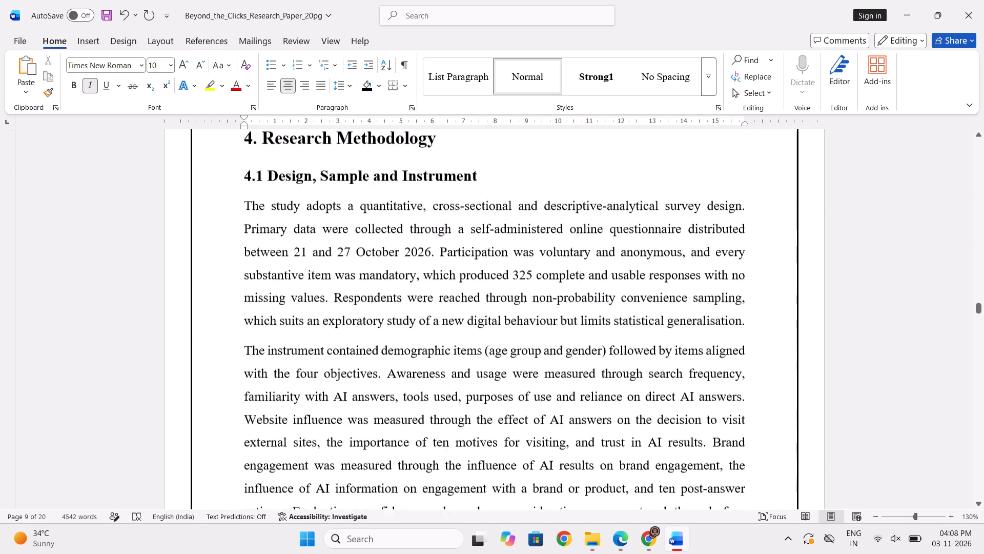
scroll(530, 482, down, 4)
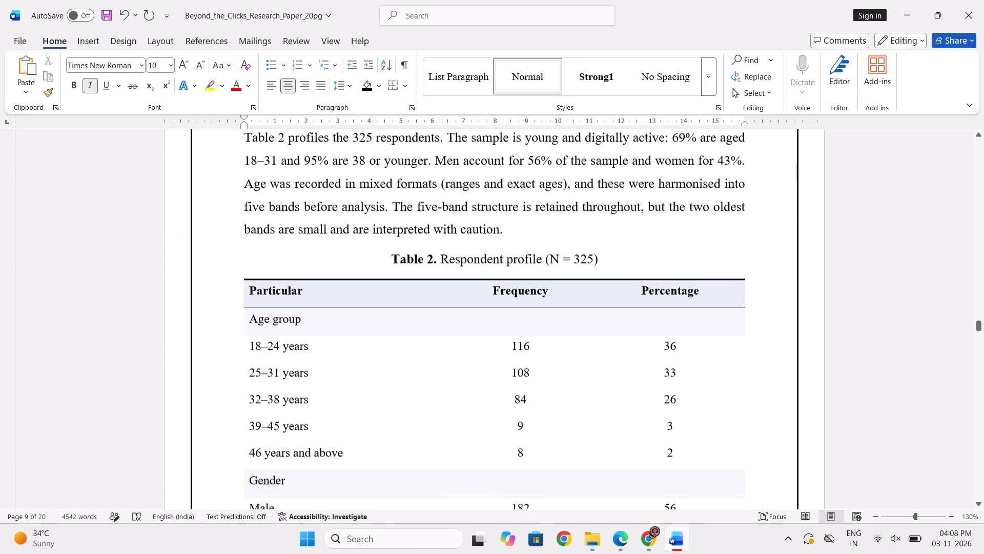
scroll(530, 482, down, 3)
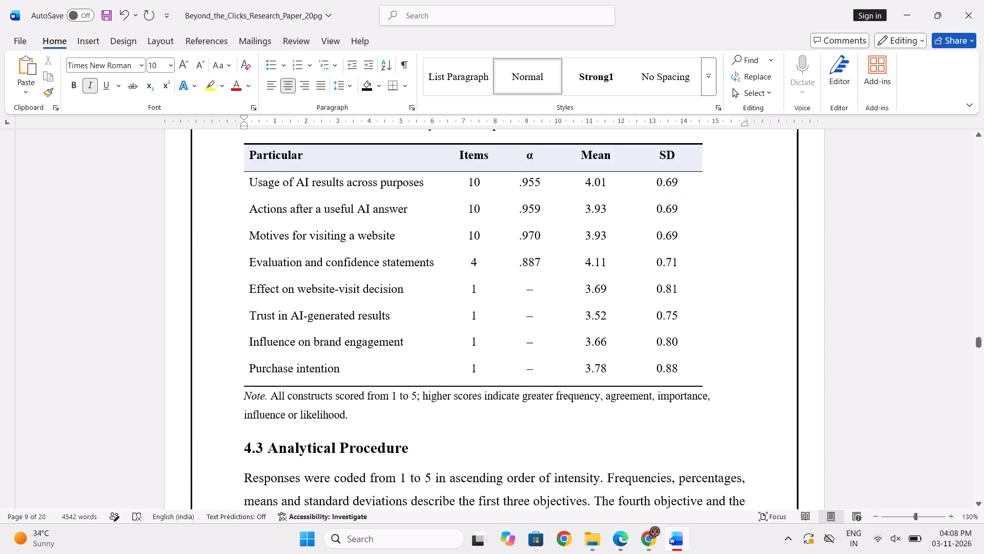
scroll(530, 482, down, 3)
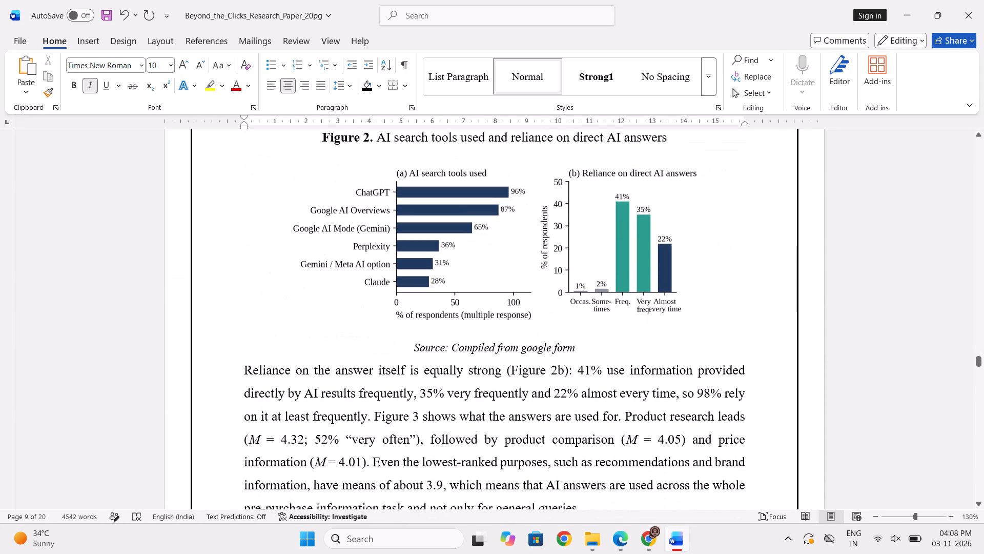
scroll(530, 482, down, 2)
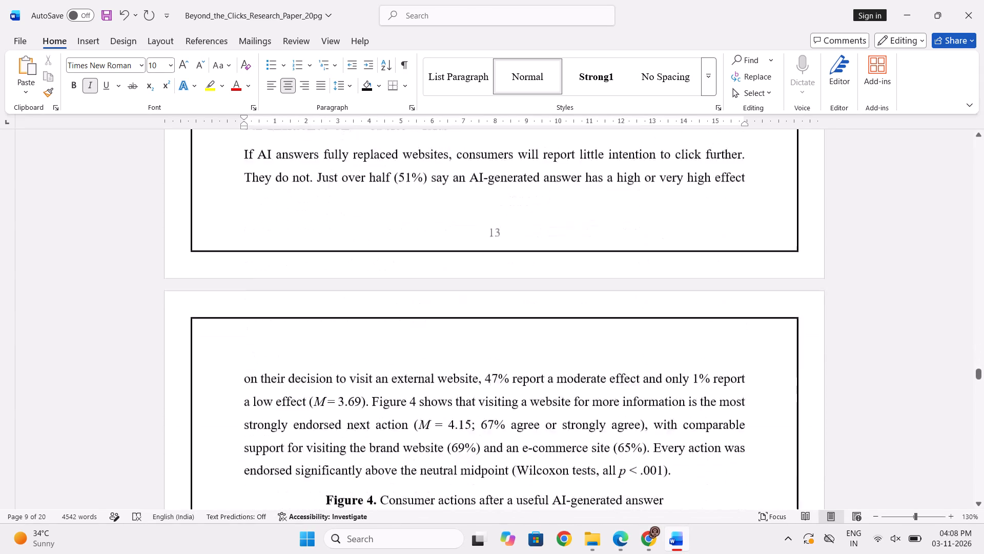
scroll(530, 482, down, 4)
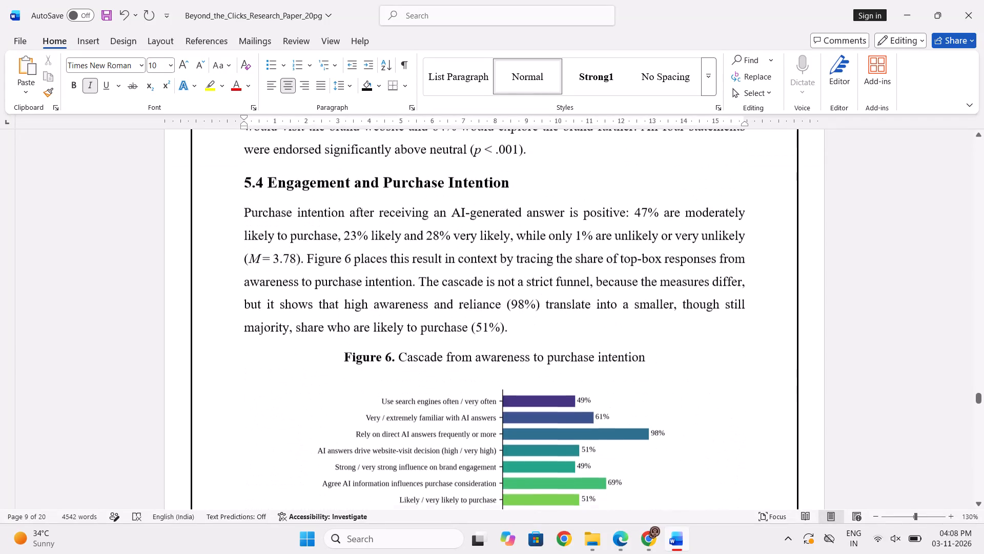
scroll(530, 482, down, 5)
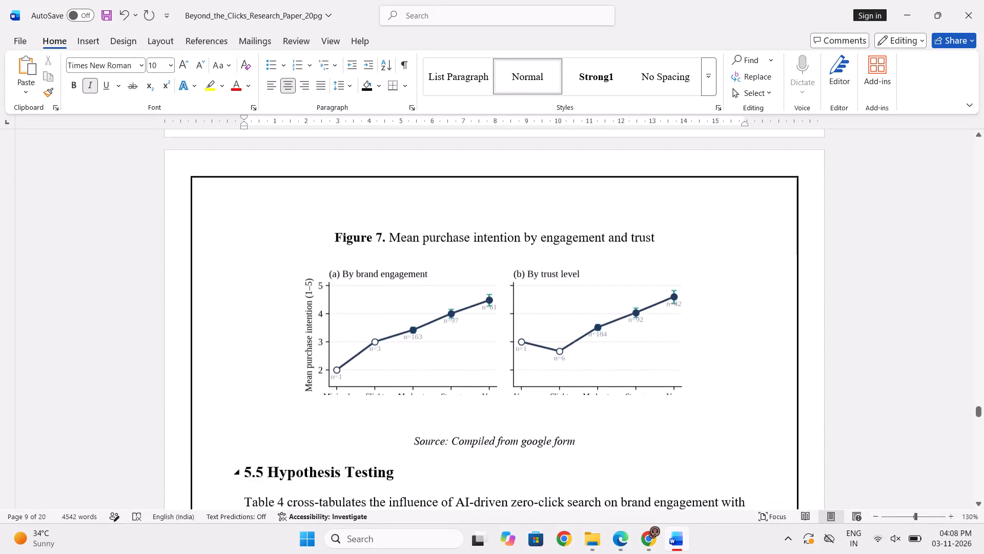
scroll(530, 482, down, 3)
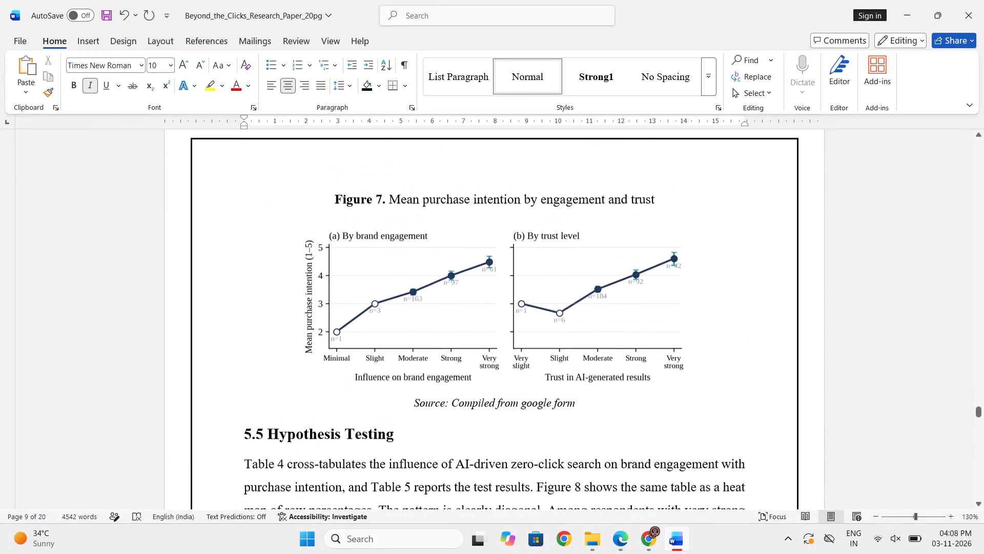
Review the pages from section 5.5 Hypothesis Testing through Tables 4 and 5, Figures 8 to 10, the conclusion and the references.
scroll(530, 482, down, 2)
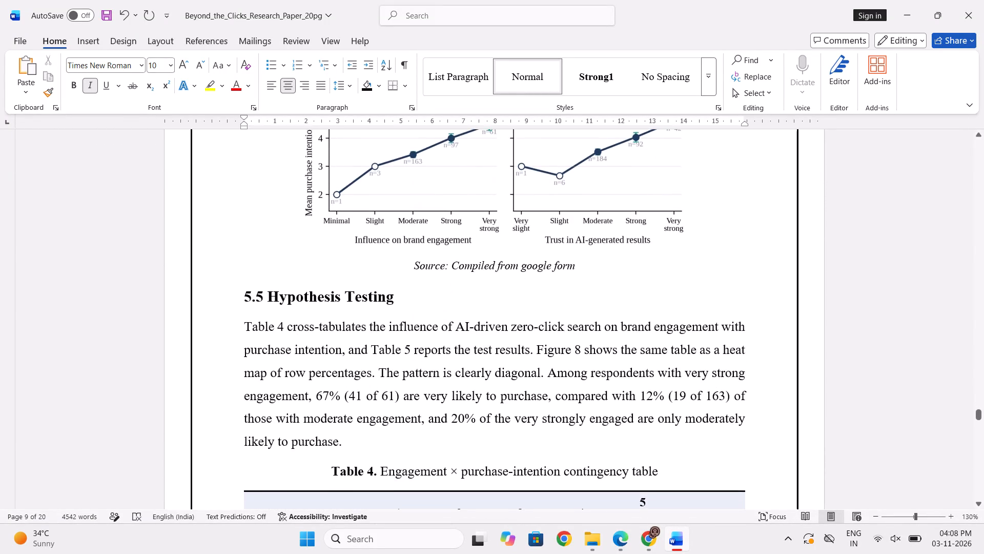
scroll(530, 482, down, 2)
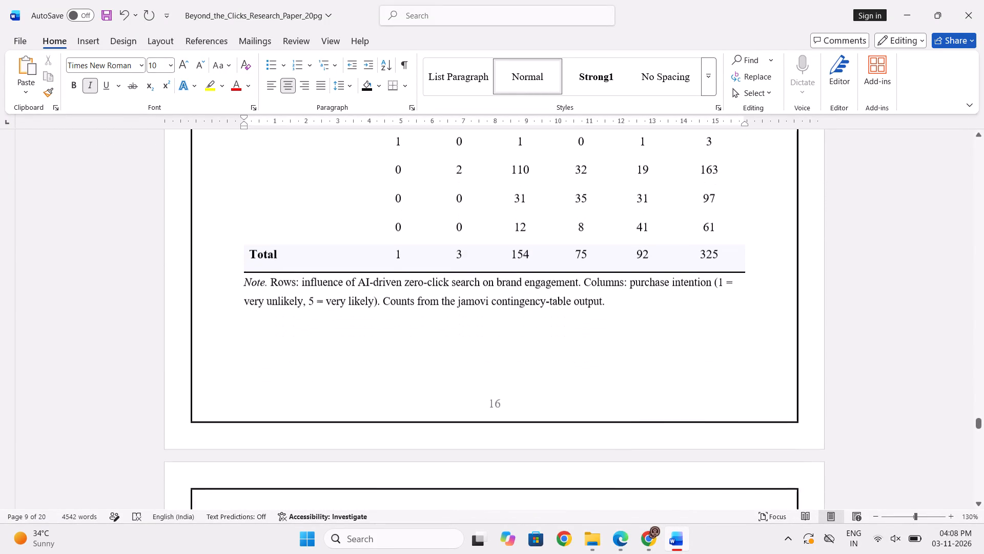
scroll(530, 482, down, 3)
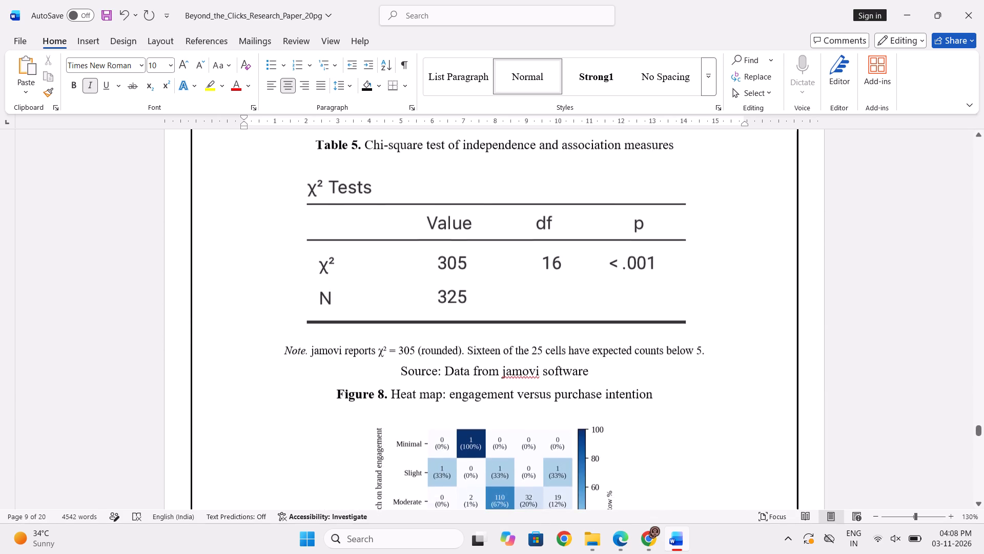
scroll(530, 482, down, 1)
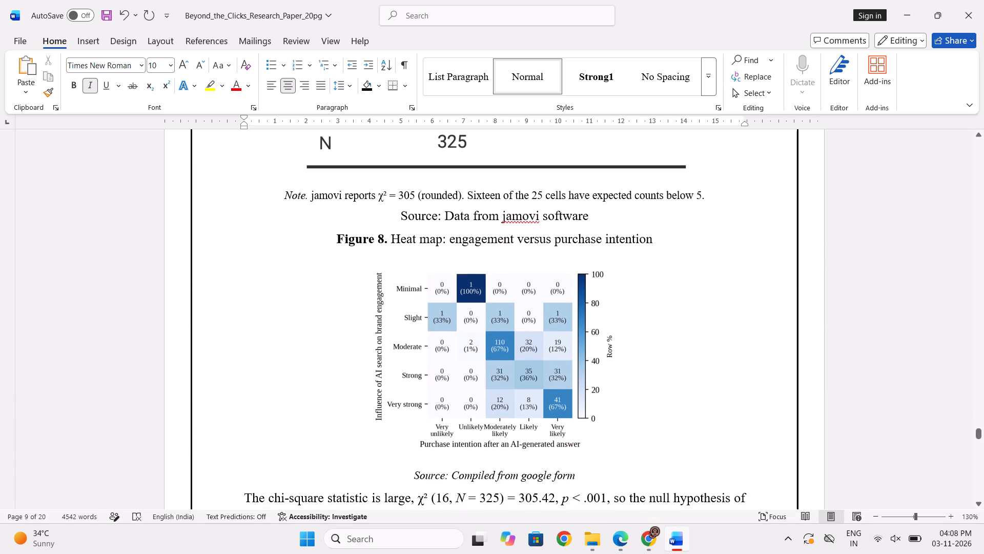
scroll(530, 482, down, 3)
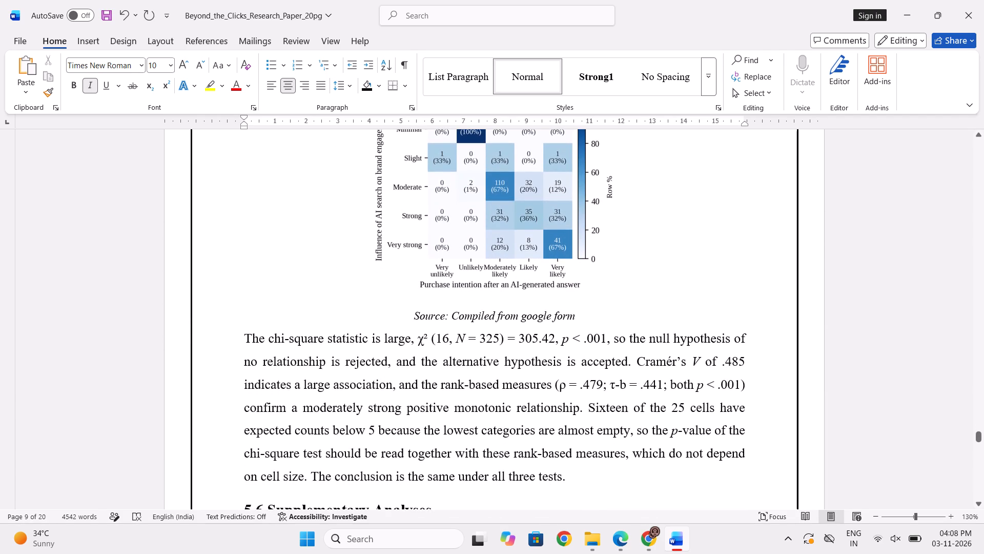
scroll(530, 482, down, 2)
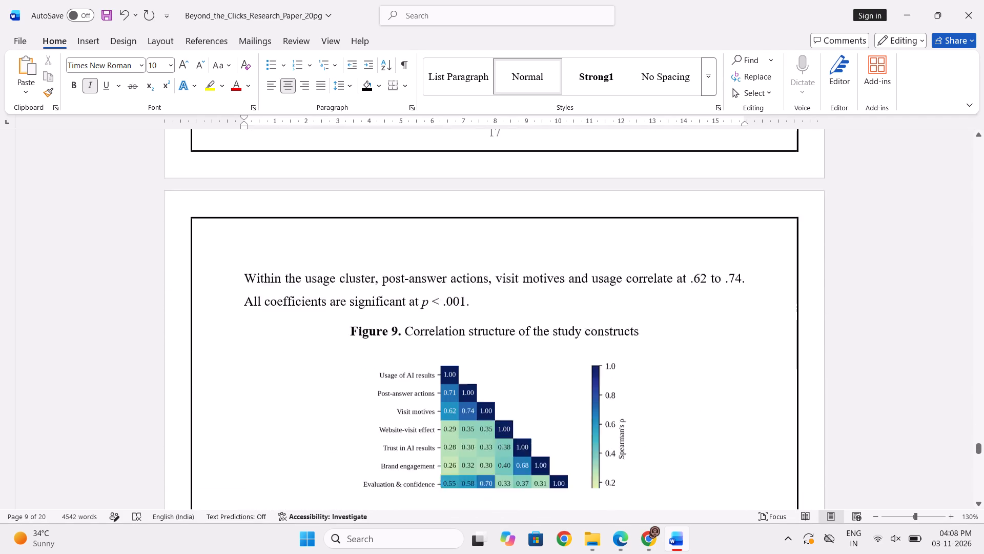
scroll(530, 482, down, 7)
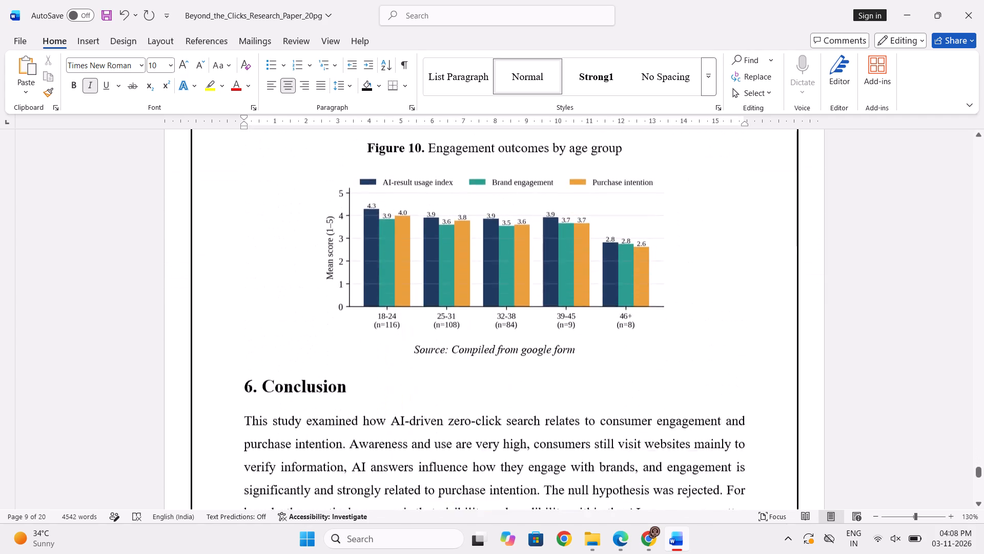
scroll(530, 482, down, 13)
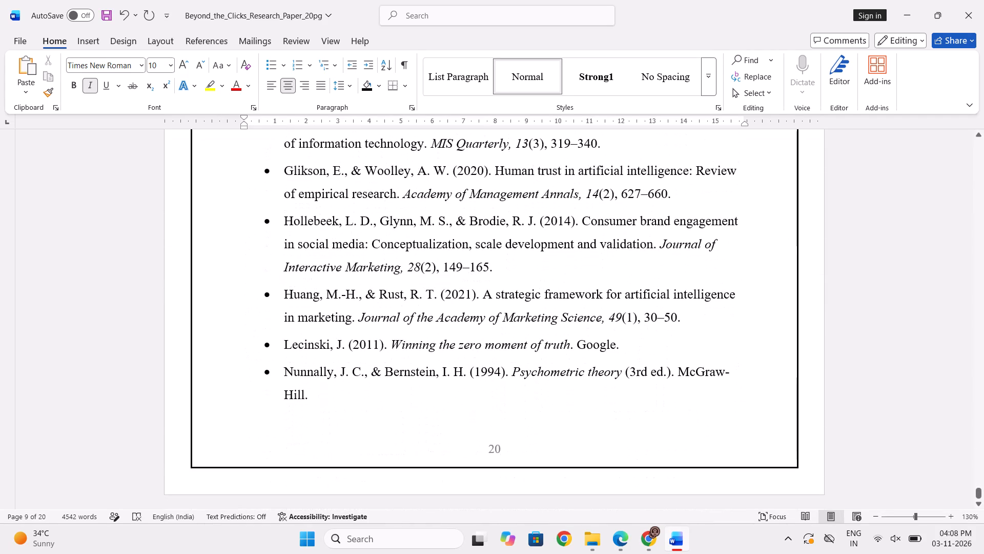
Go back to the front of the paper and check the declaration and the cover page.
scroll(530, 482, up, 20)
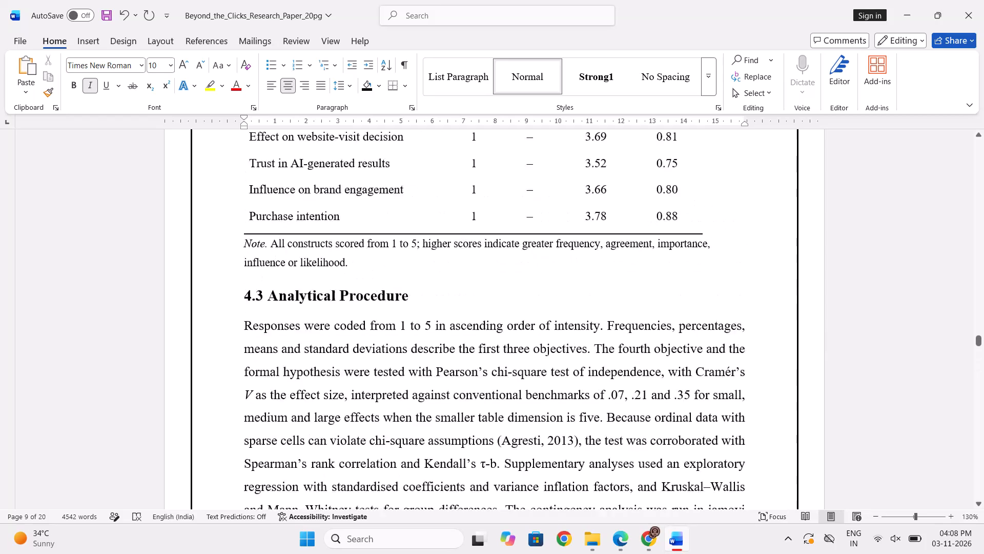
scroll(530, 482, up, 17)
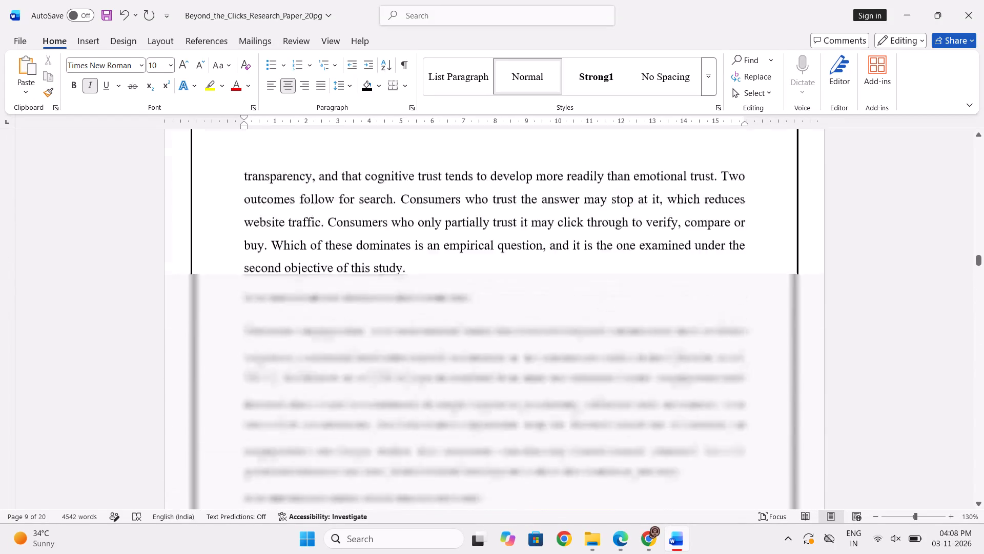
scroll(530, 482, up, 11)
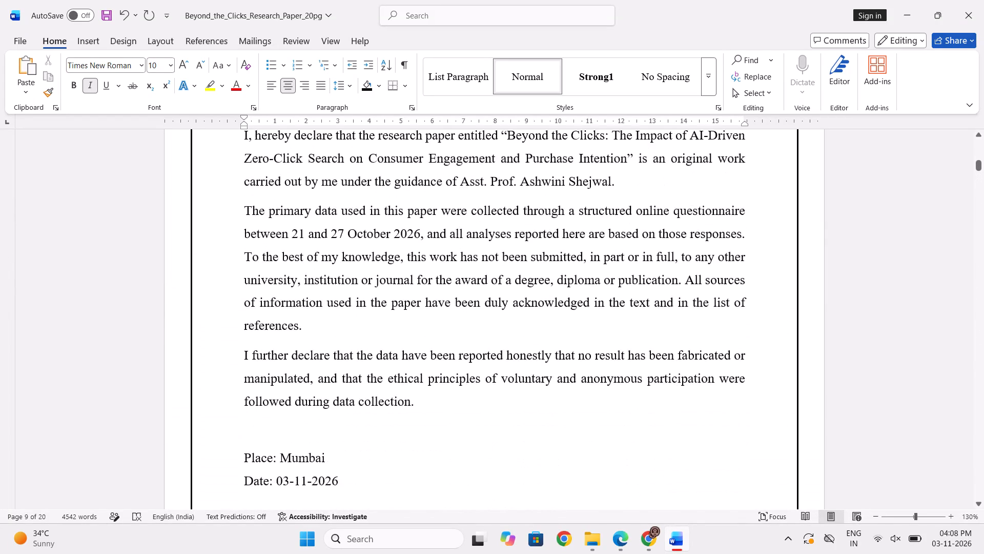
scroll(530, 482, up, 4)
scroll(530, 482, down, 1)
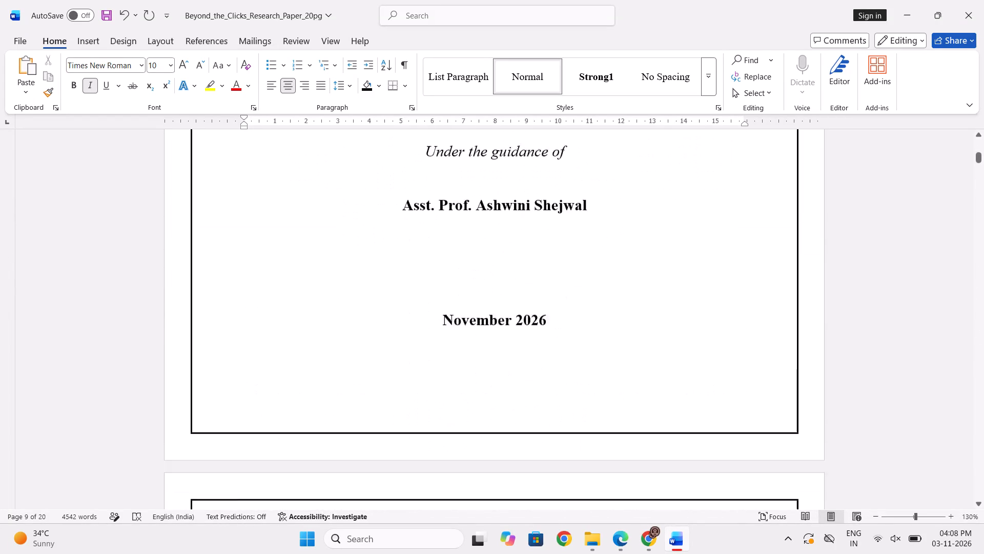
scroll(530, 482, down, 1)
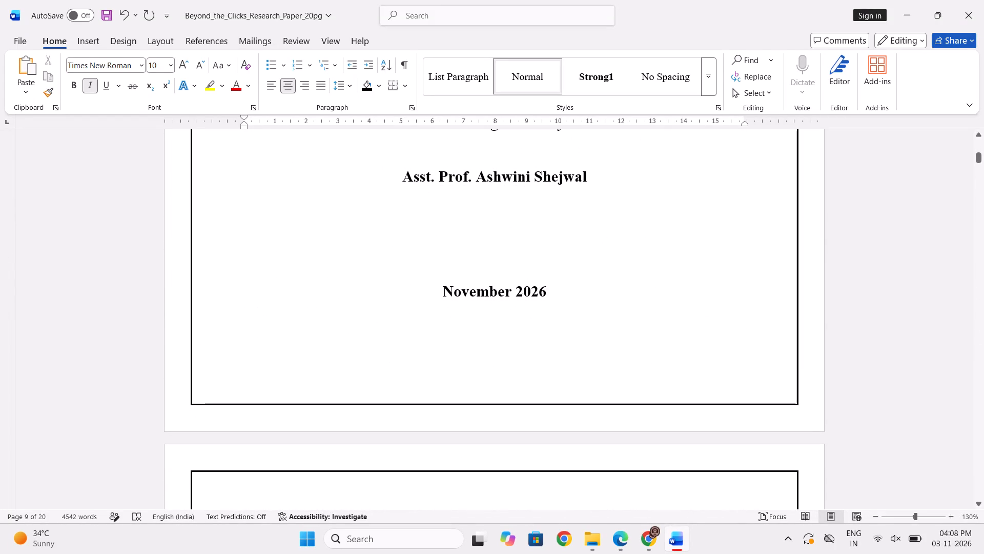
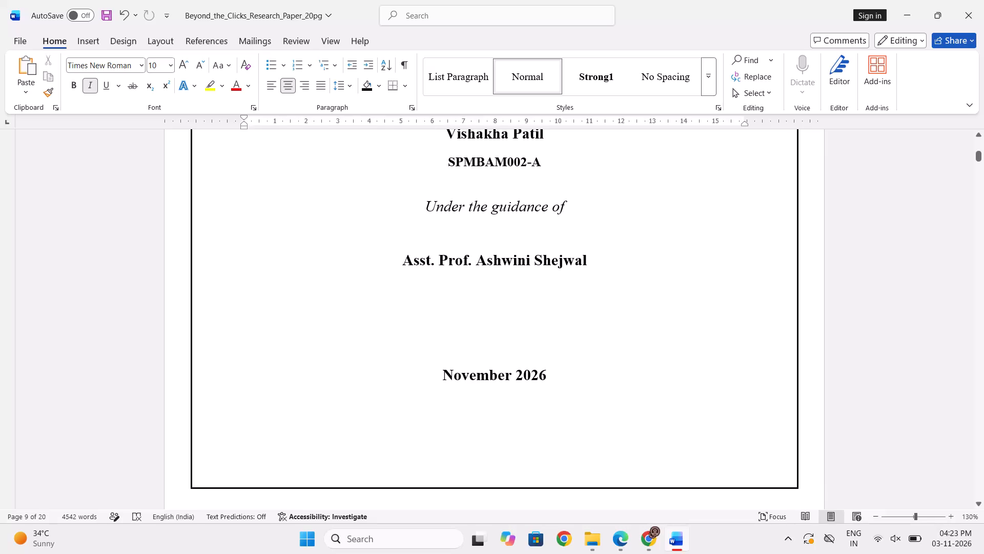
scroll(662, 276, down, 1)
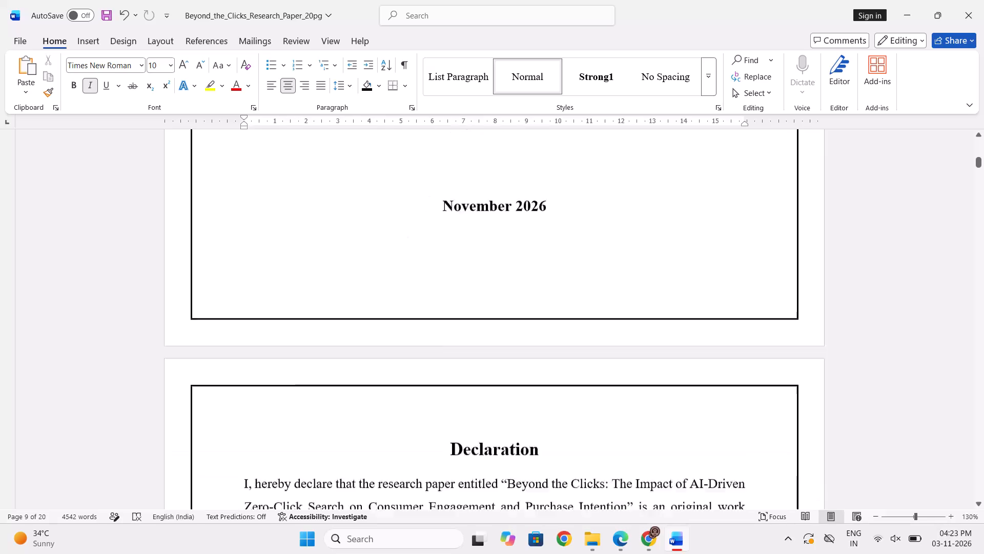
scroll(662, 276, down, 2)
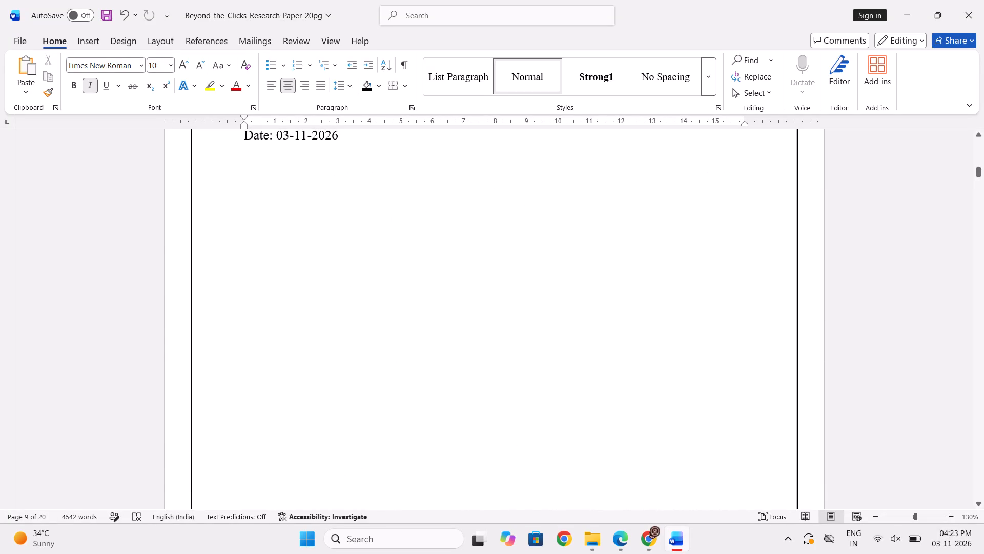
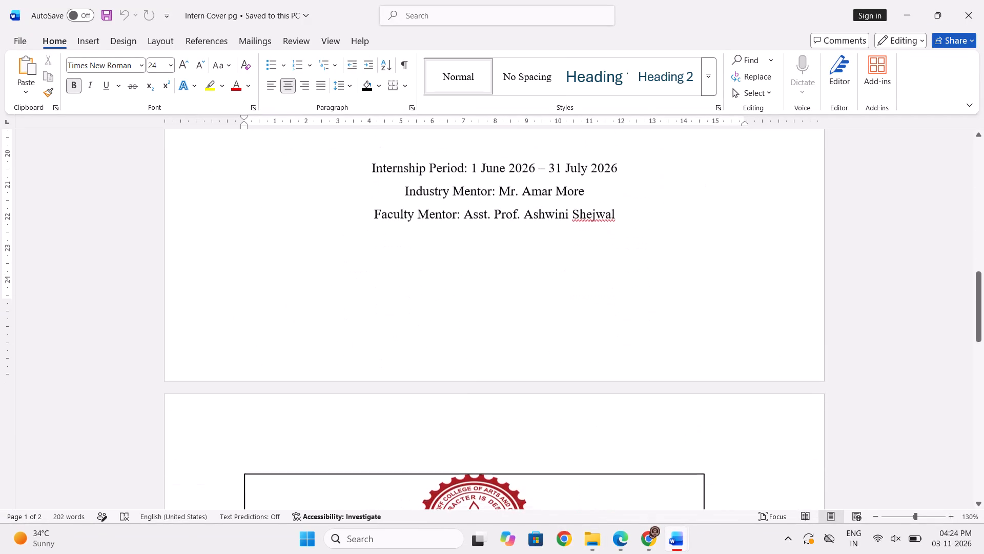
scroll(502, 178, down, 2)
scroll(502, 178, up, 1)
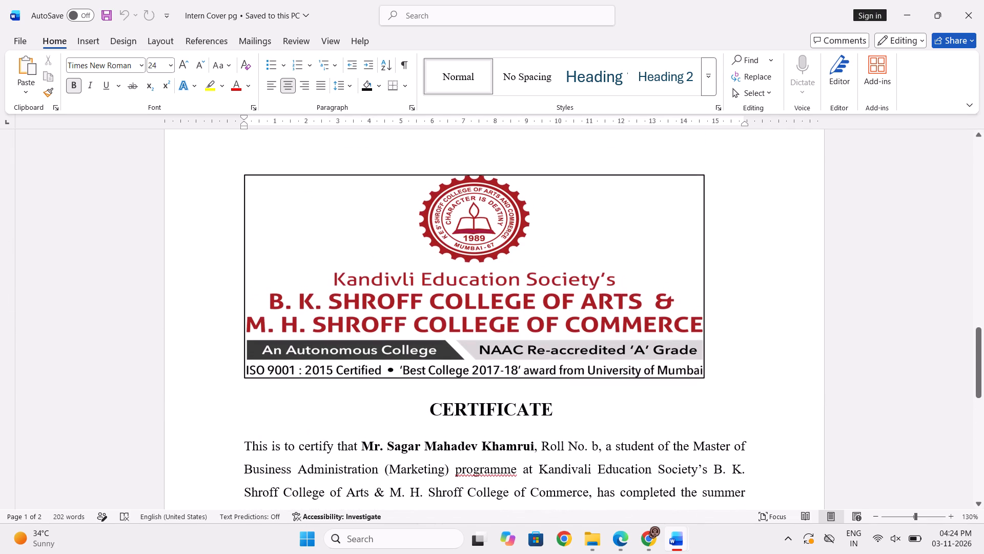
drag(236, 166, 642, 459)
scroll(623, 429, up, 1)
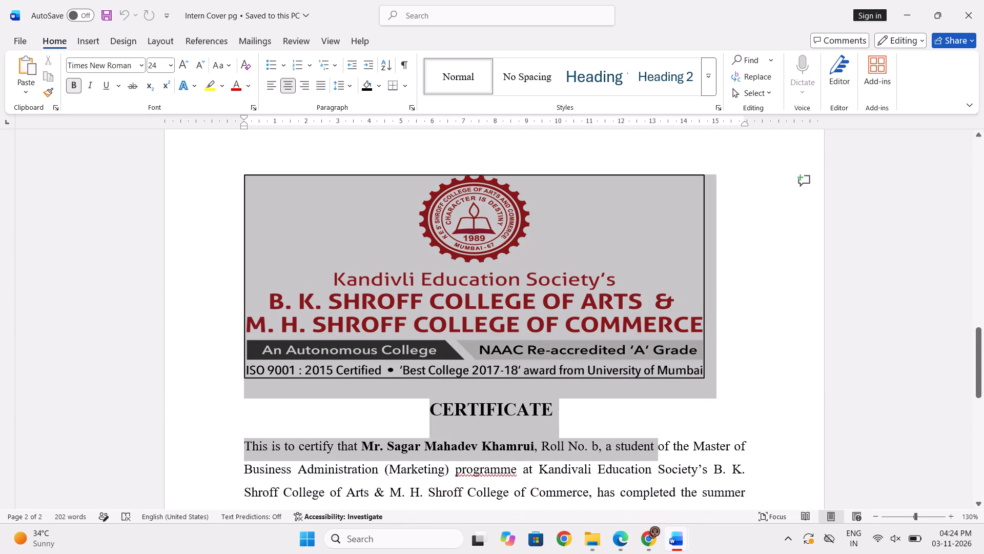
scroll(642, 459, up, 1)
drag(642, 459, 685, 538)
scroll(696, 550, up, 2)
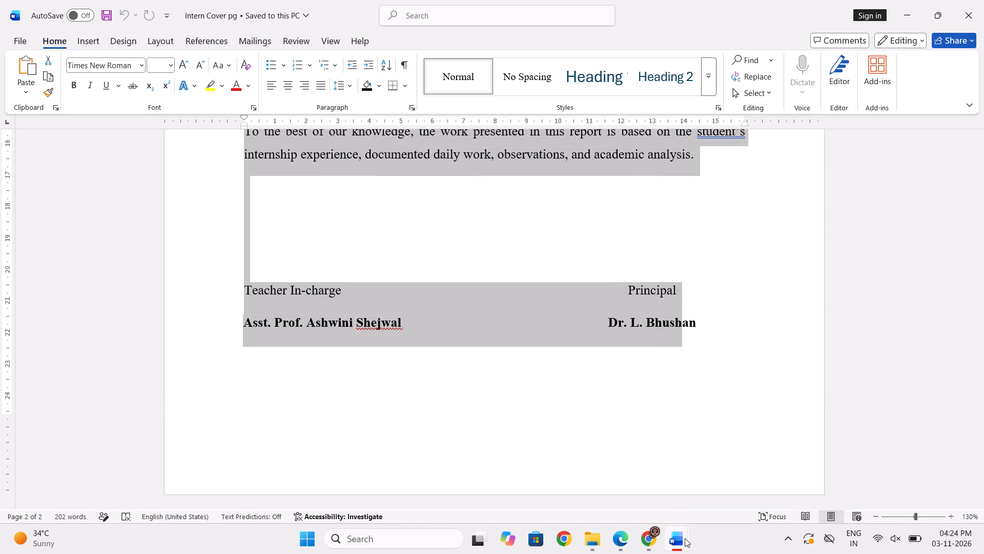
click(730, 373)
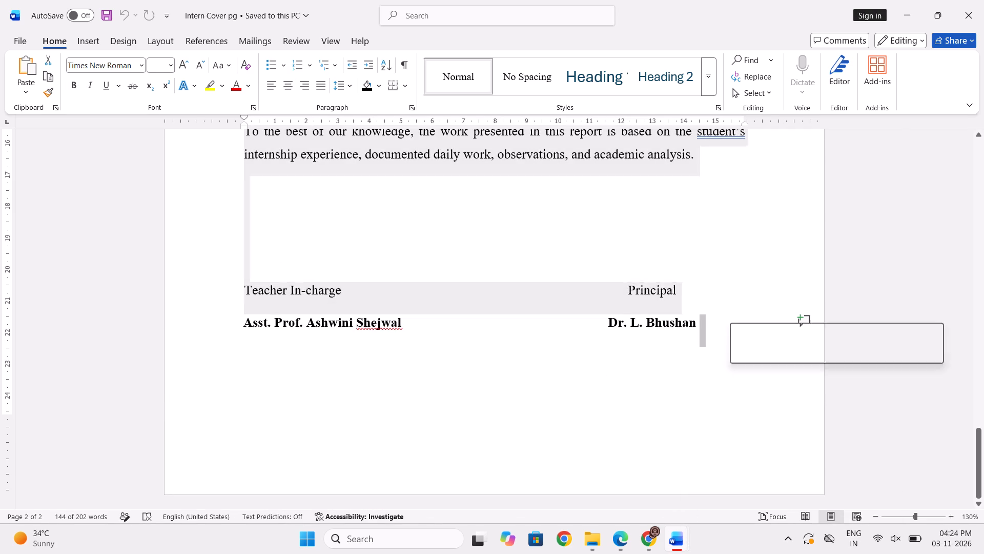
Select the certificate's body text from "This is to certify that" through the paragraph beginning "To the best of our knowledge".
scroll(628, 316, up, 2)
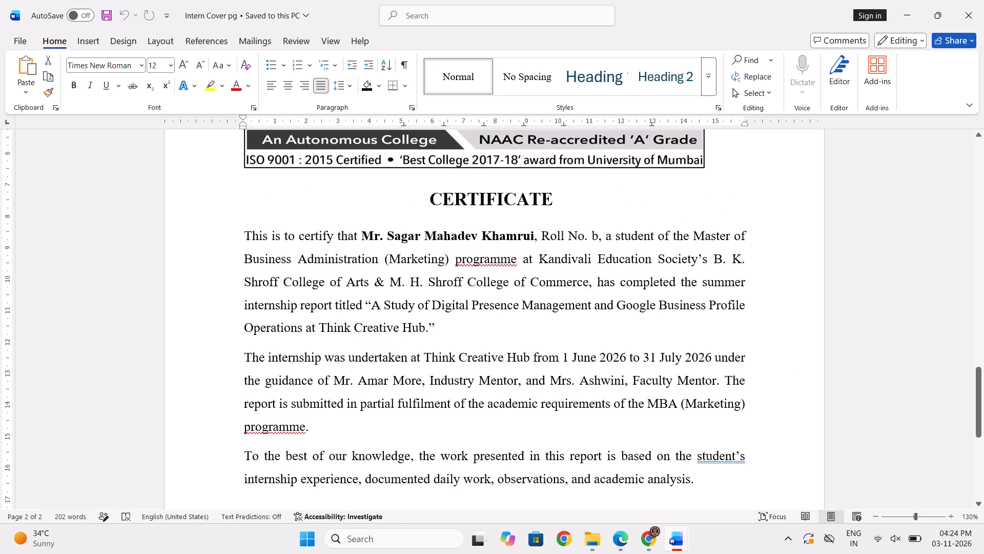
drag(240, 228, 673, 457)
scroll(524, 331, right, 1)
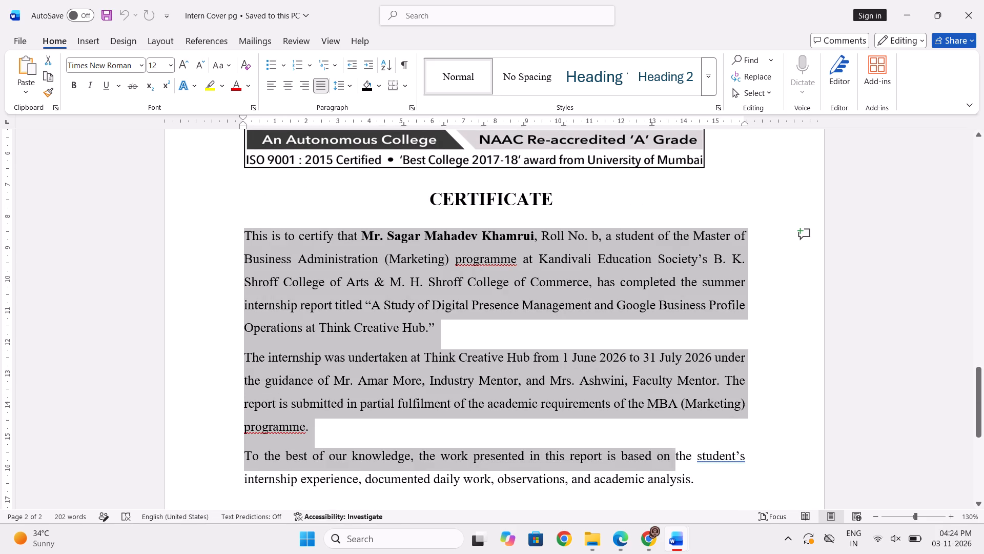
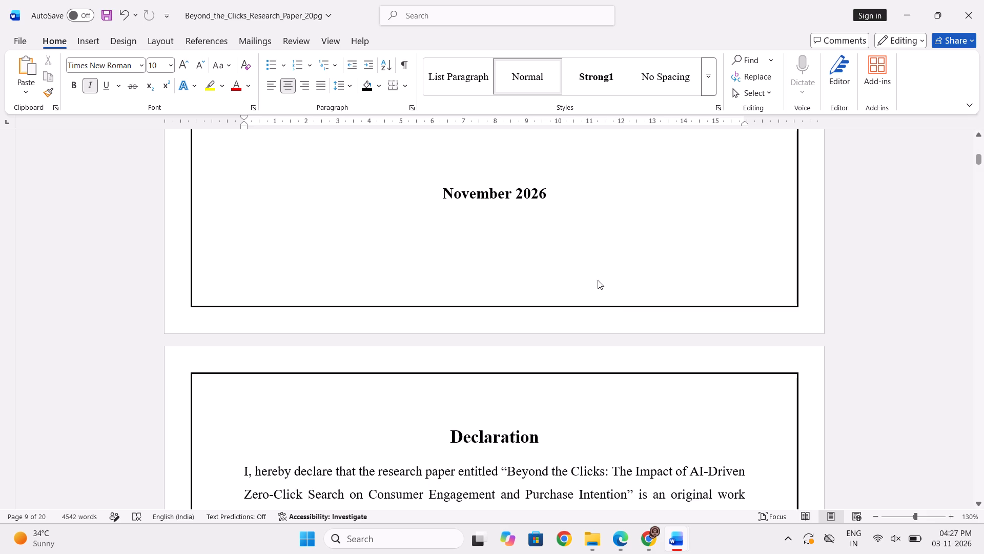
click(571, 199)
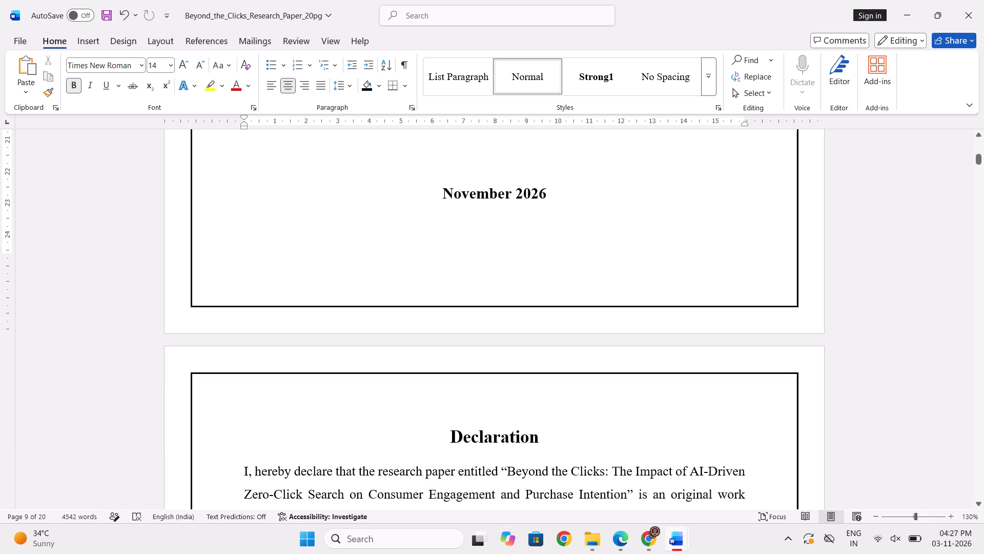
ctrl+click(571, 199)
key(ctrl+Return)
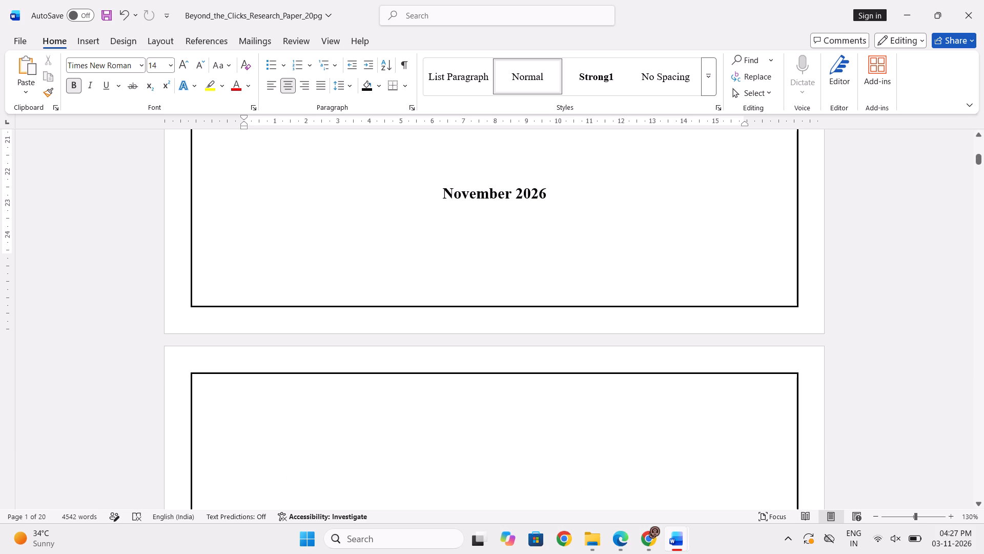
Paste the copied certificate text onto the new blank page between the cover and the Declaration.
scroll(571, 199, down, 5)
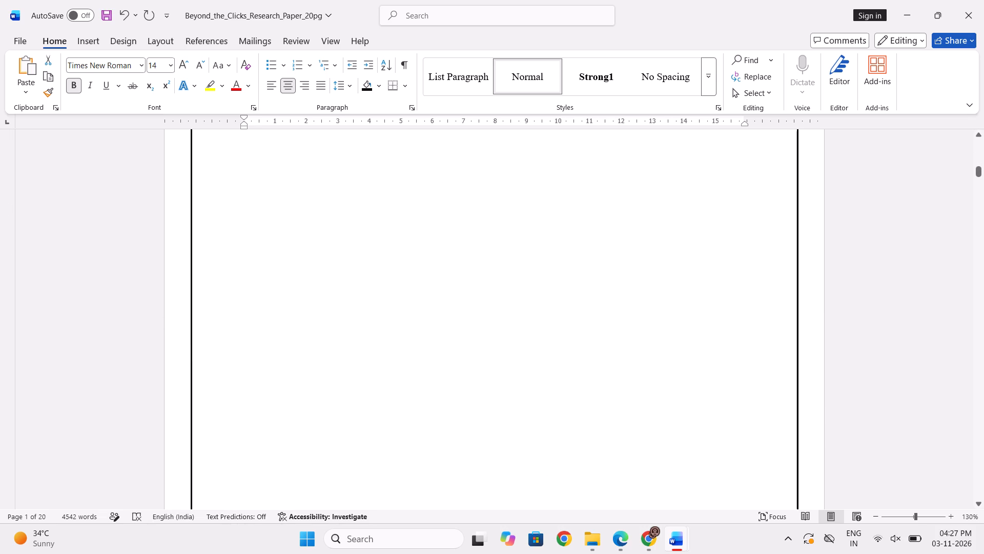
scroll(571, 199, down, 1)
scroll(571, 199, left, 8)
scroll(571, 199, up, 4)
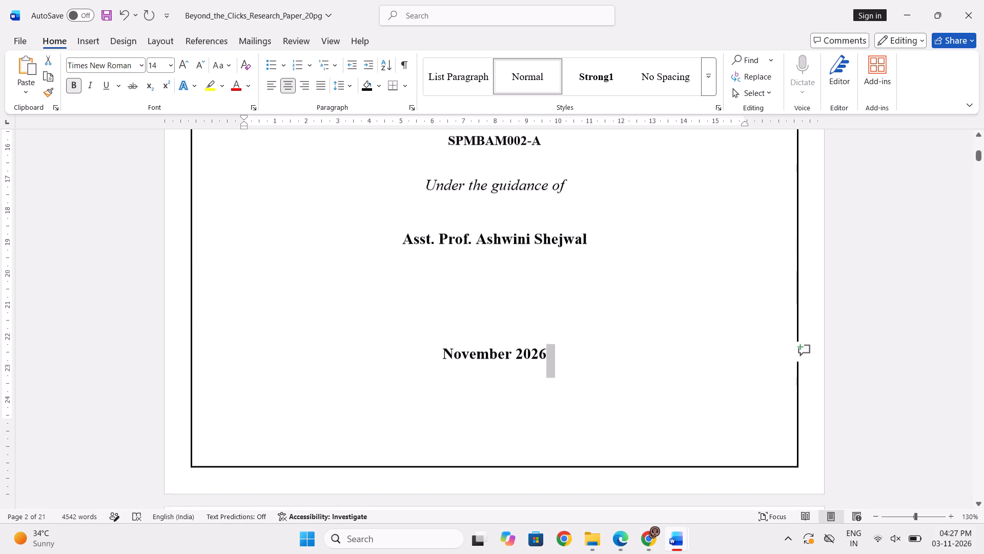
scroll(571, 199, down, 3)
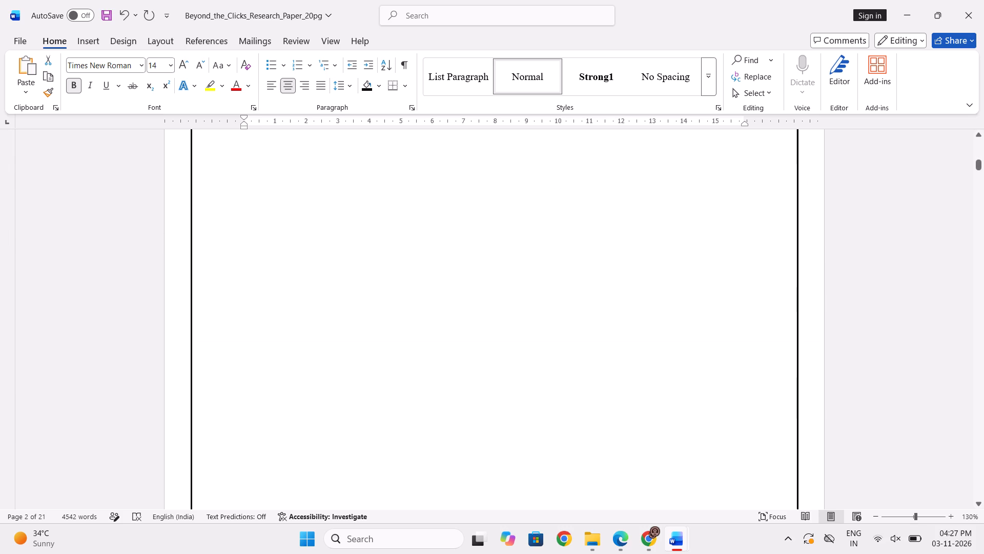
click(499, 258)
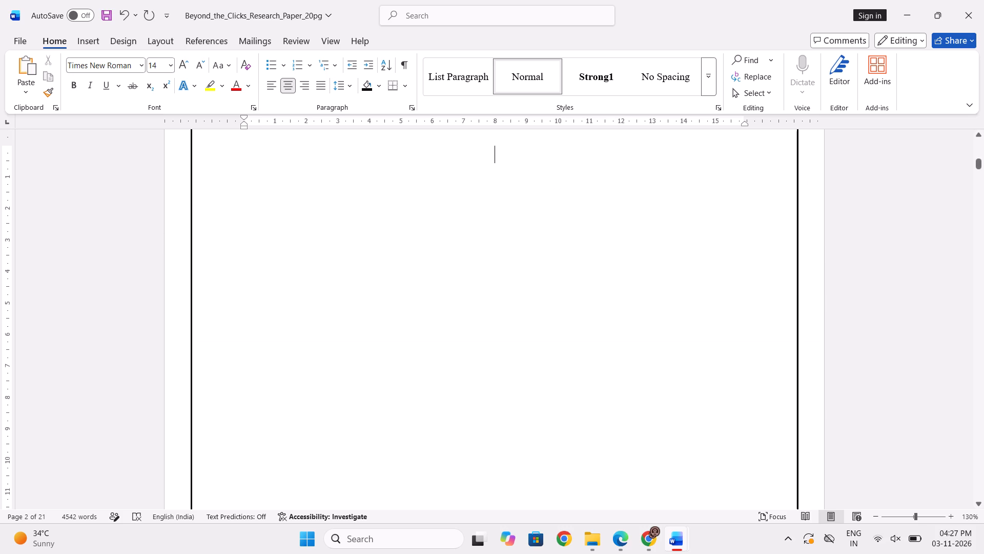
key(ctrl+v)
scroll(499, 258, up, 1)
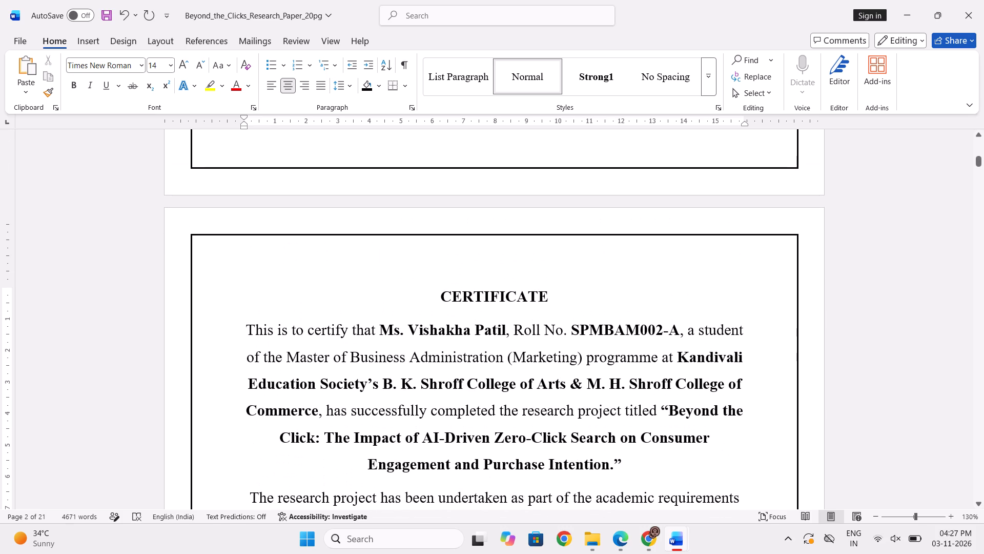
Copy the college logo banner from the cover page and paste it above the CERTIFICATE heading.
click(437, 294)
scroll(437, 294, up, 5)
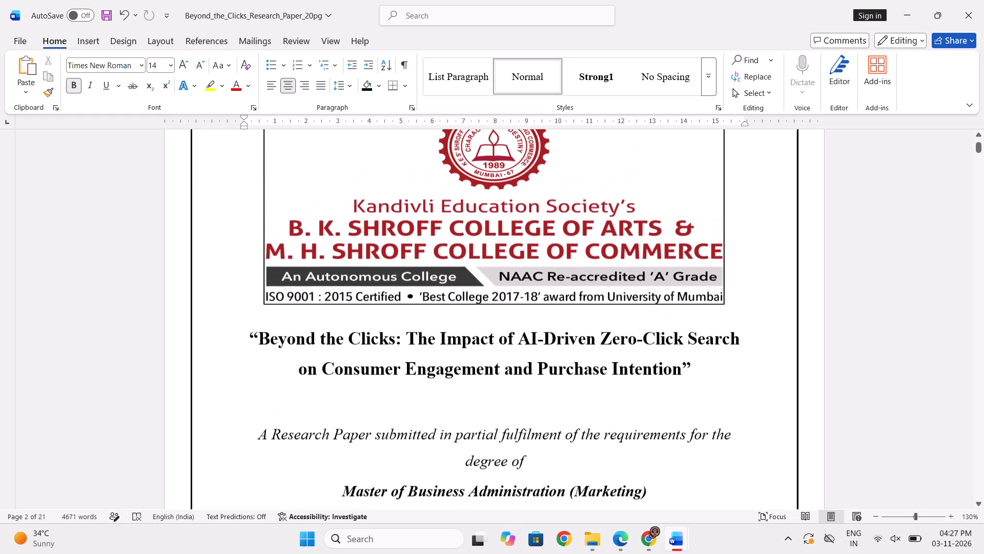
click(459, 229)
click(459, 229)
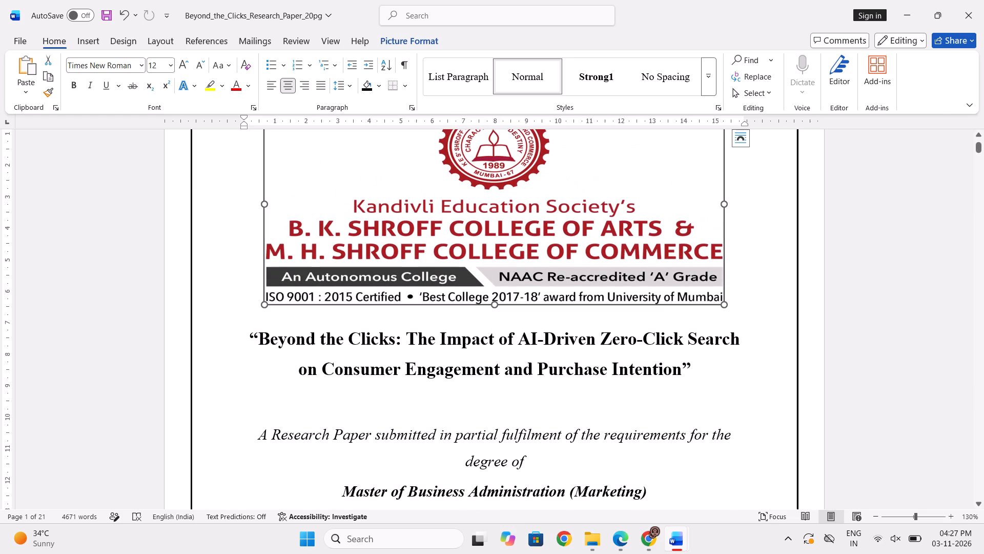
click(459, 229)
key(ctrl+c)
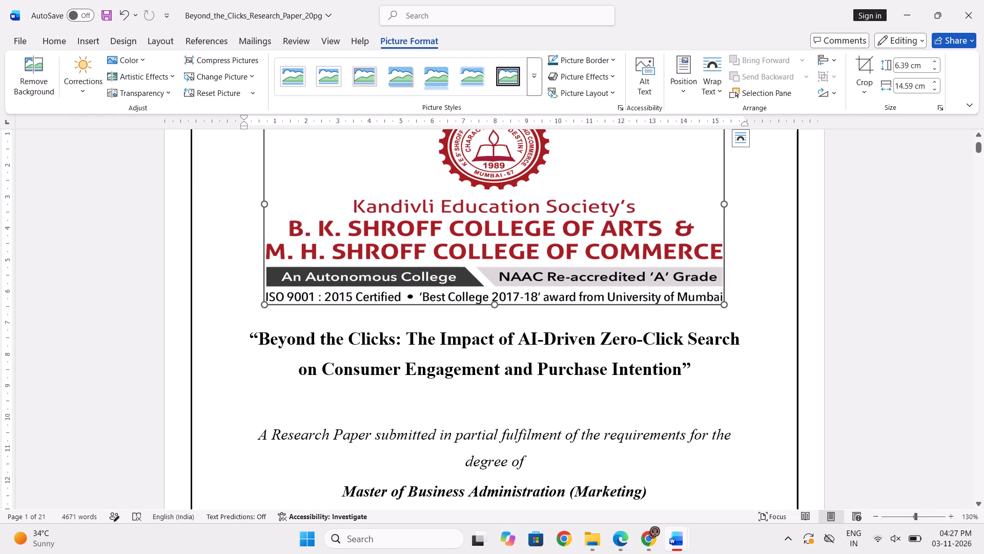
scroll(459, 229, down, 4)
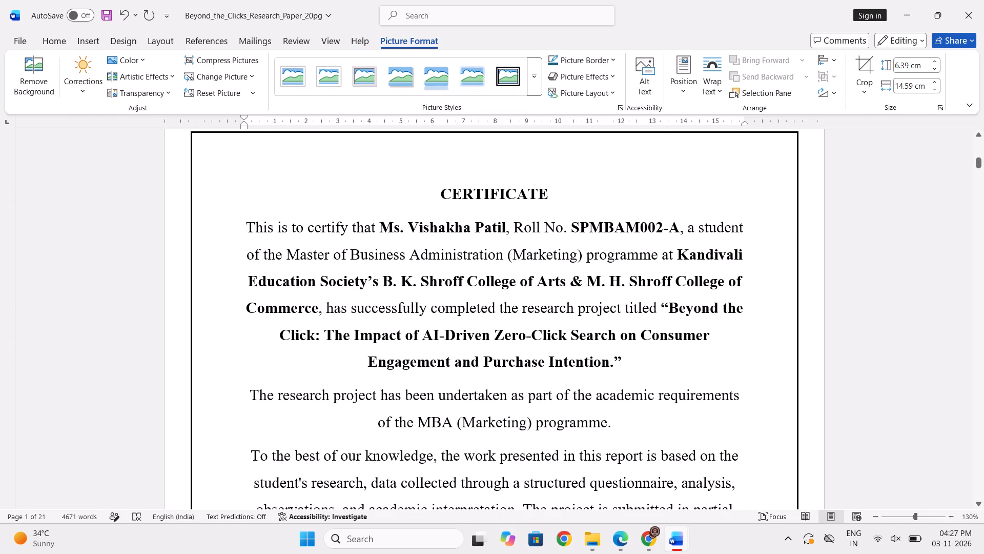
click(440, 192)
key(BackSpace)
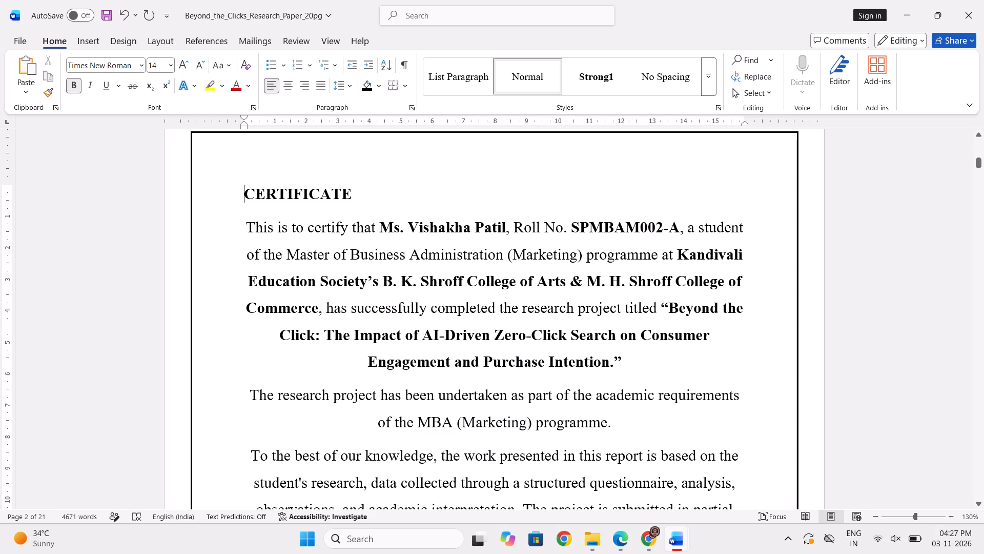
key(ctrl+v)
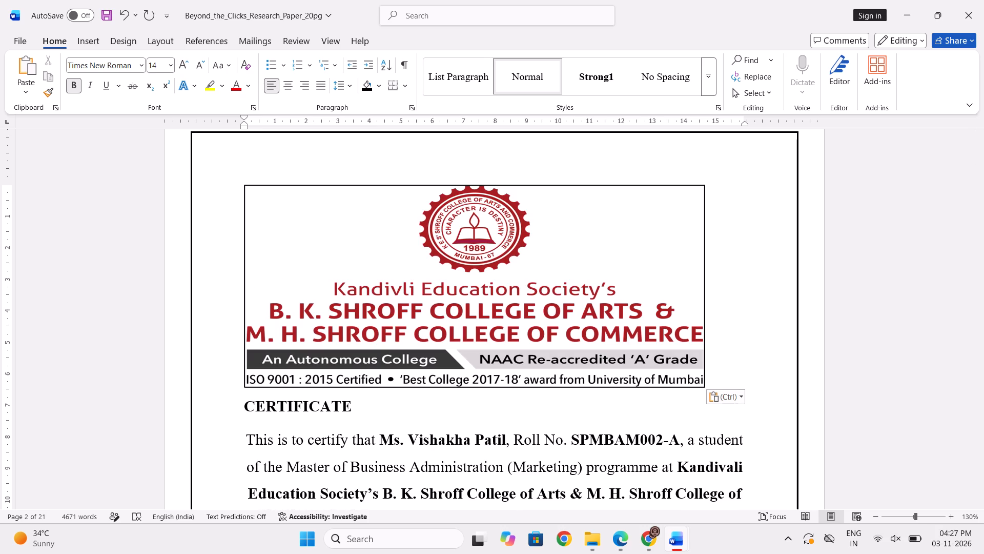
key(space)
Centre the CERTIFICATE heading together with the college logo banner above it.
drag(359, 404, 245, 406)
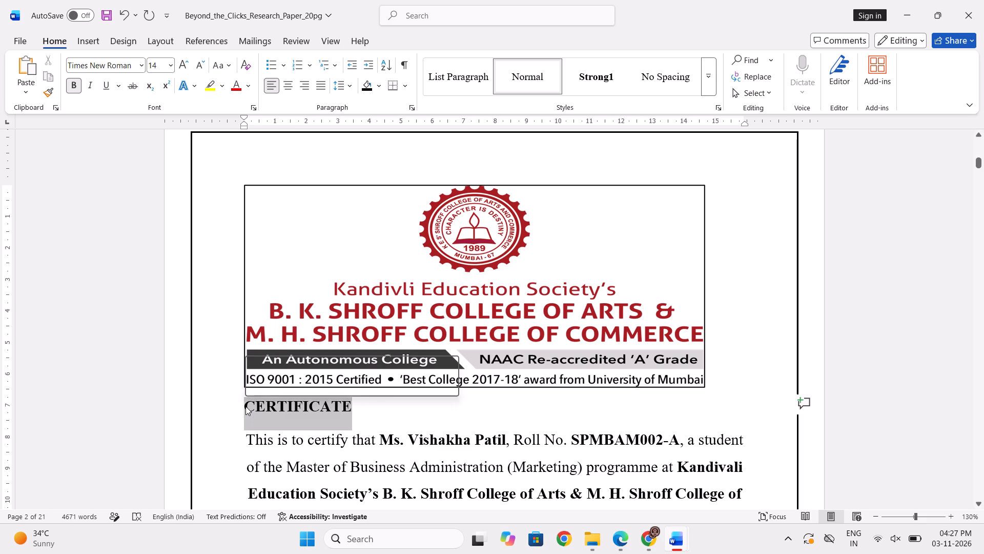
click(289, 89)
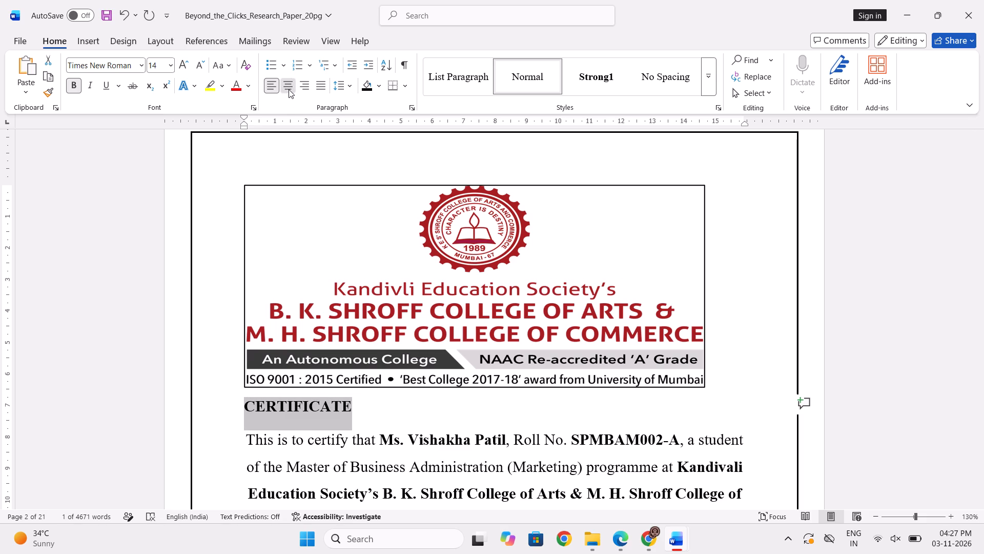
click(571, 398)
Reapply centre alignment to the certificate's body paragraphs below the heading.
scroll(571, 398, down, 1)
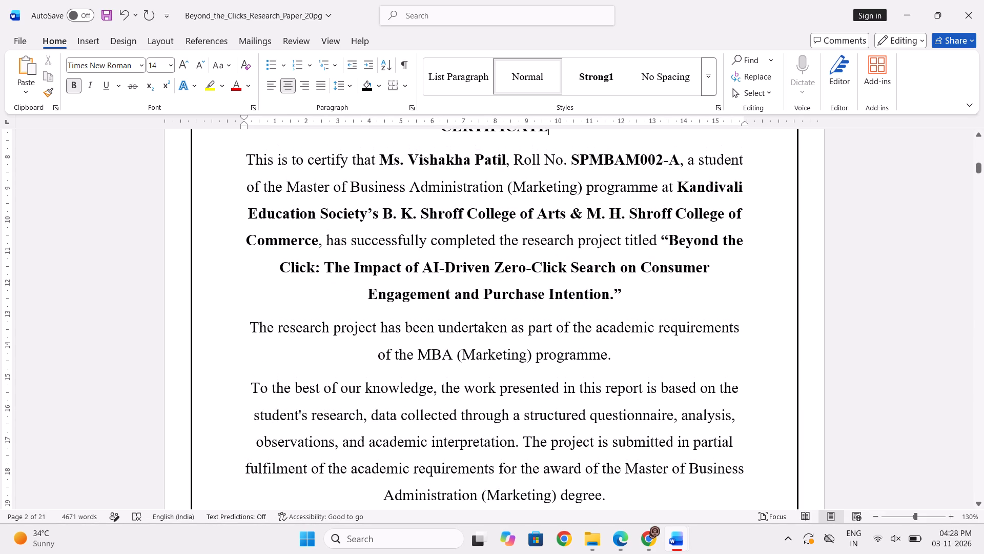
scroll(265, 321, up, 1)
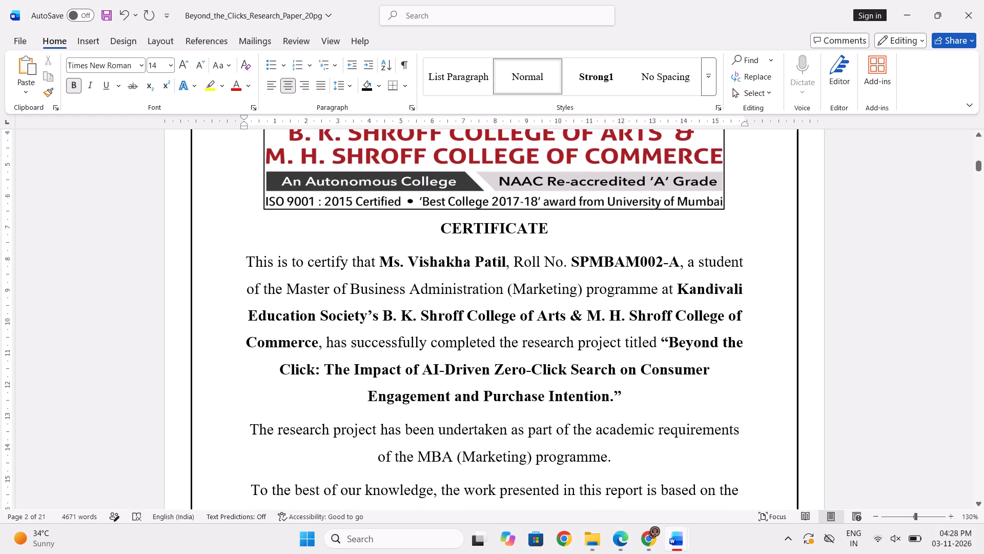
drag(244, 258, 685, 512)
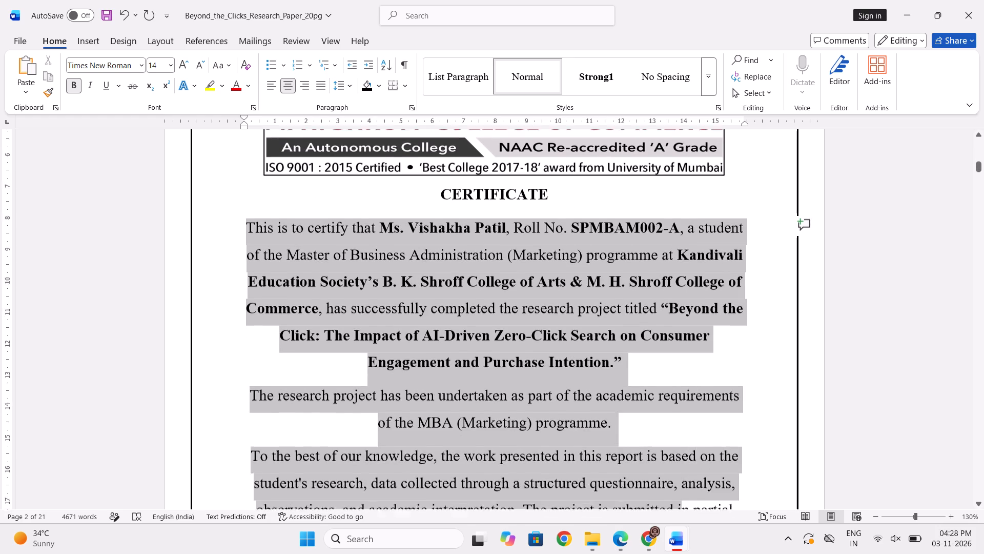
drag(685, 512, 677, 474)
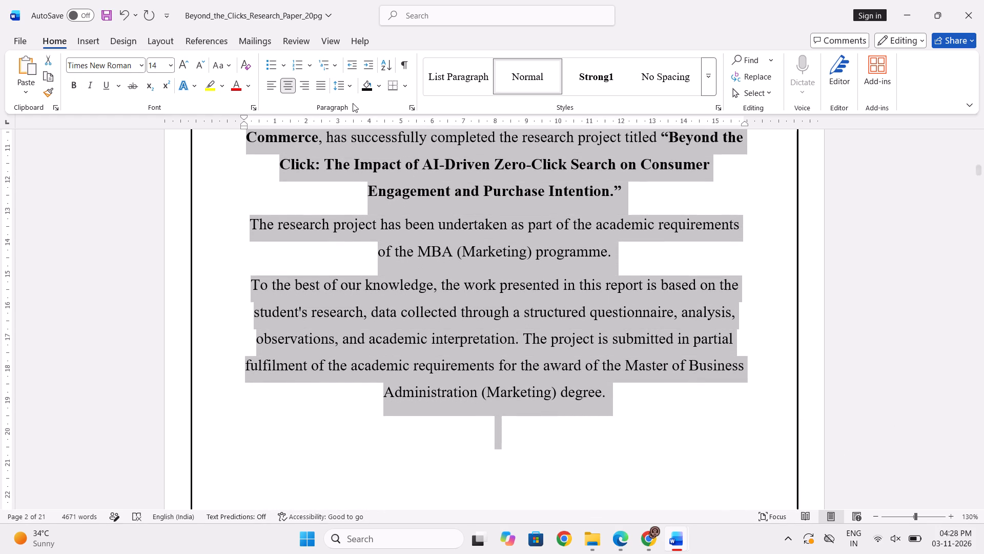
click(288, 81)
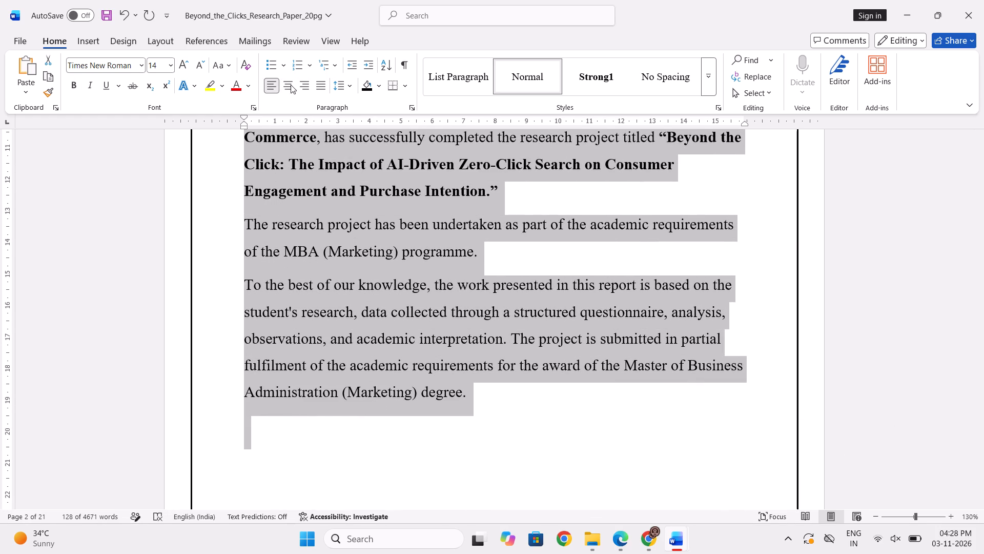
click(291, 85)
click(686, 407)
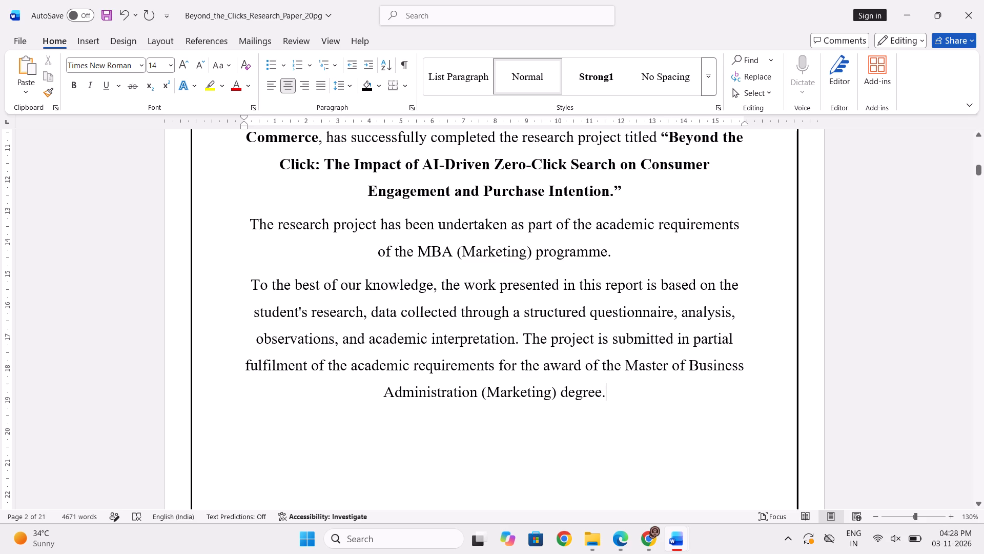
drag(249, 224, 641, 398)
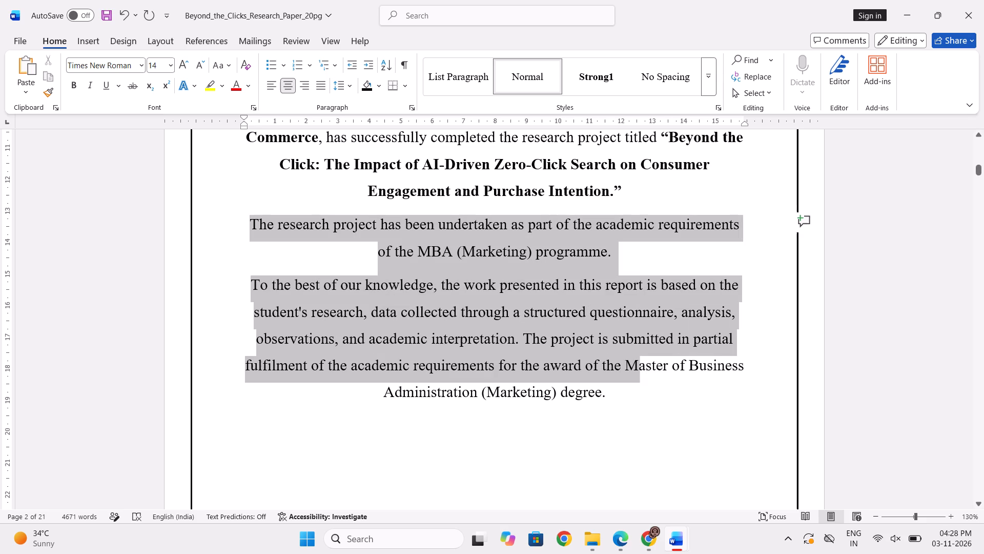
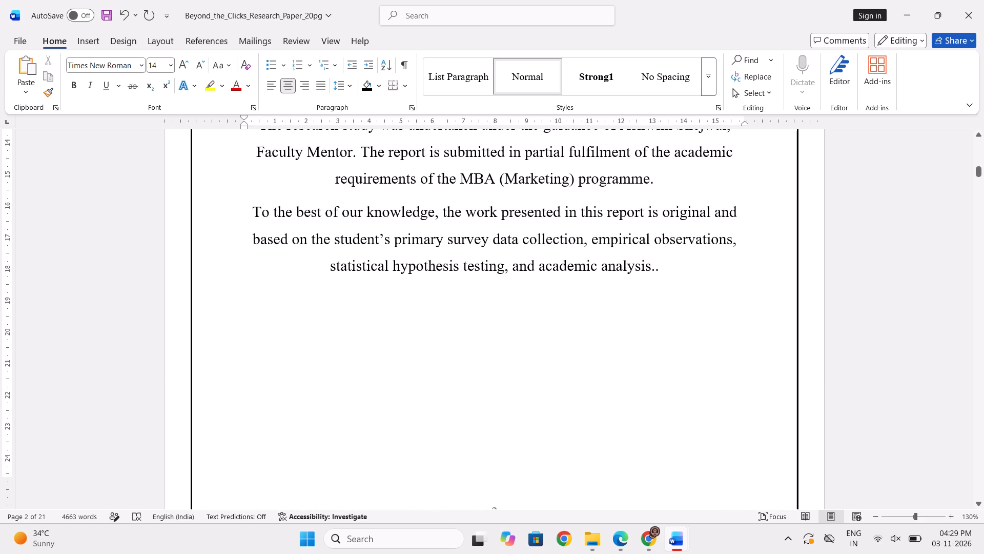
click(662, 266)
key(BackSpace)
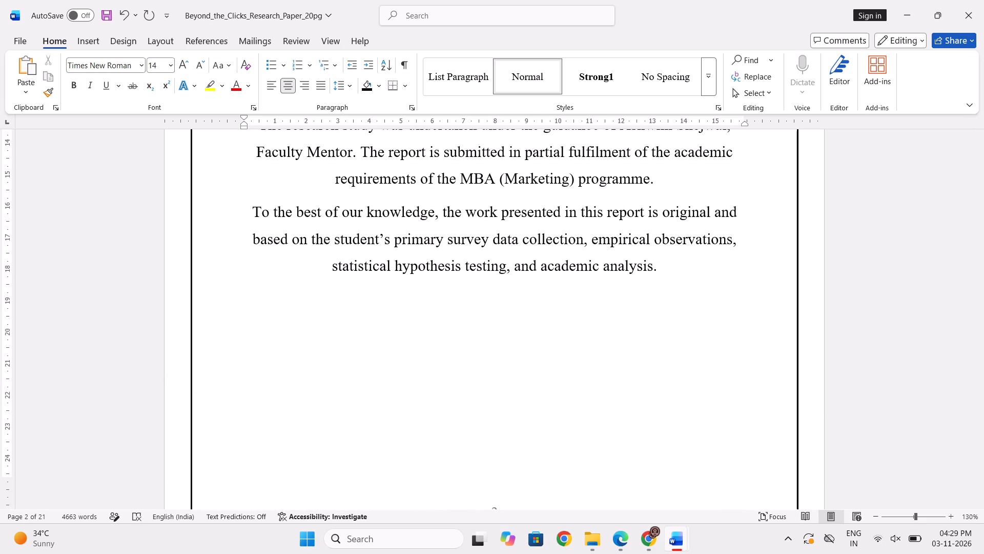
Justify all of the certificate's body paragraphs below the CERTIFICATE heading.
scroll(662, 266, up, 3)
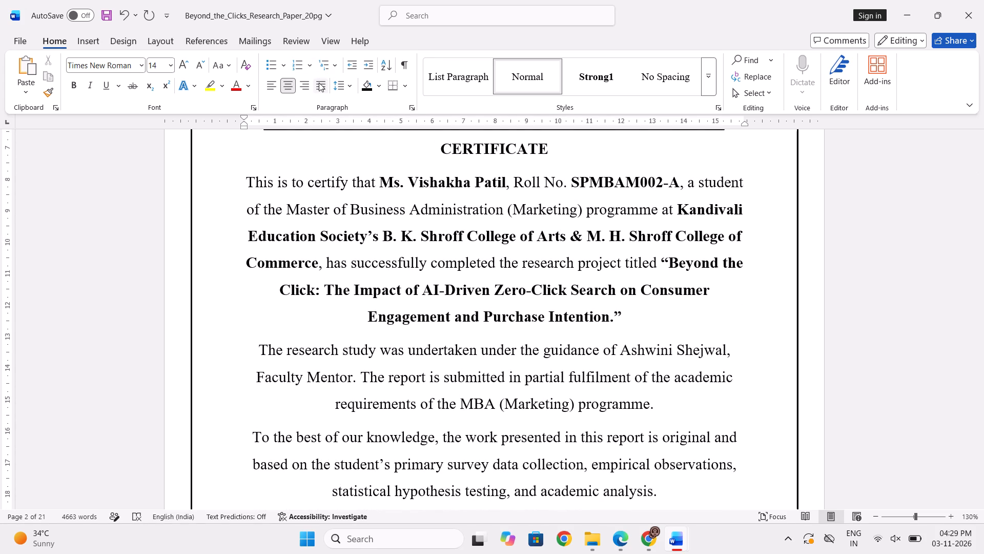
drag(244, 177, 635, 476)
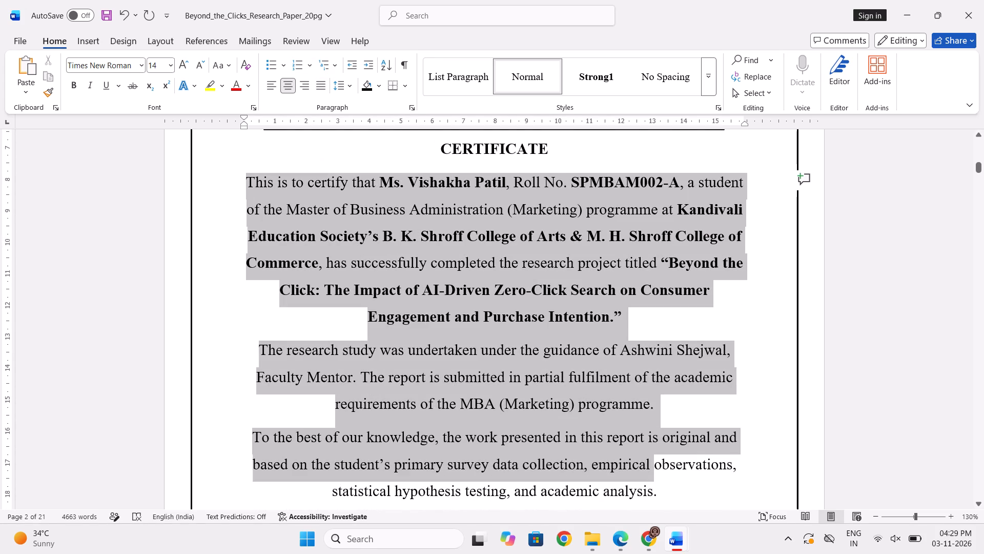
drag(635, 476, 663, 505)
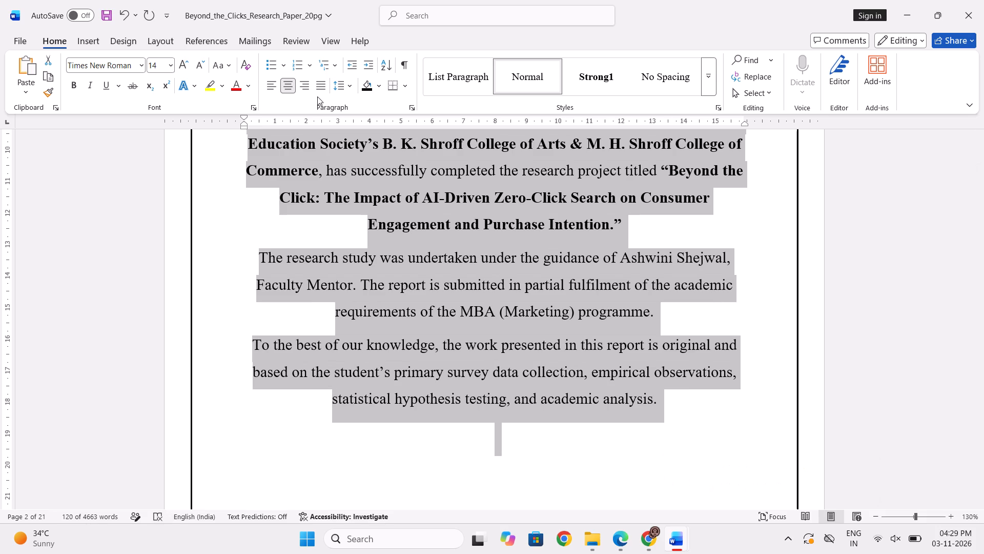
click(323, 81)
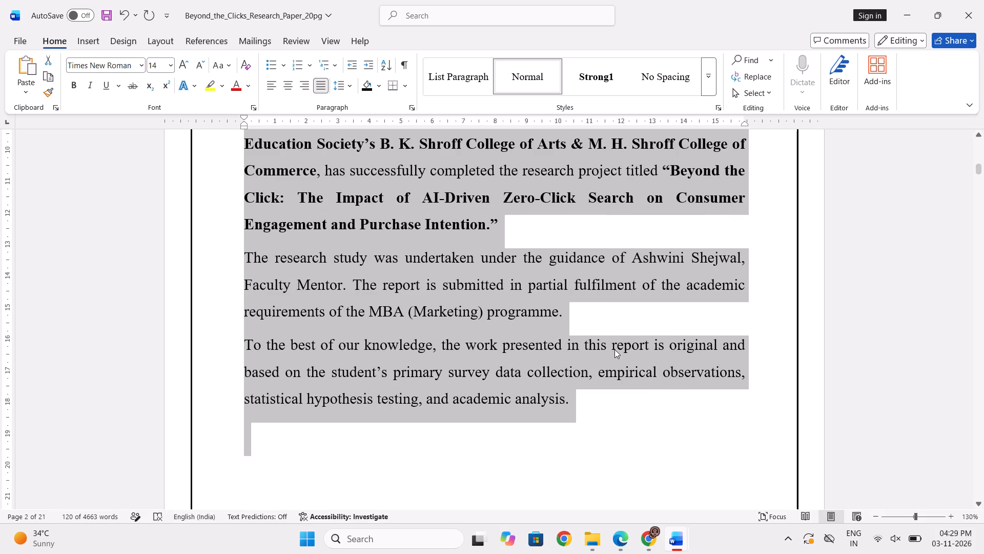
click(629, 403)
Copy the Teacher In-charge and Principal signature block from the Intern Cover pg document and paste it below the certificate's last paragraph.
scroll(629, 403, up, 1)
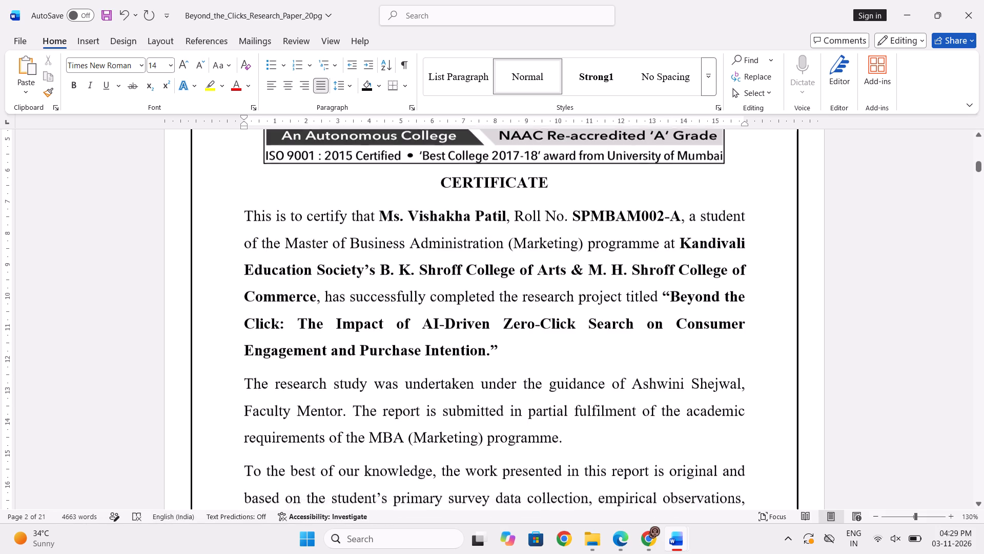
scroll(629, 403, up, 1)
scroll(629, 403, down, 2)
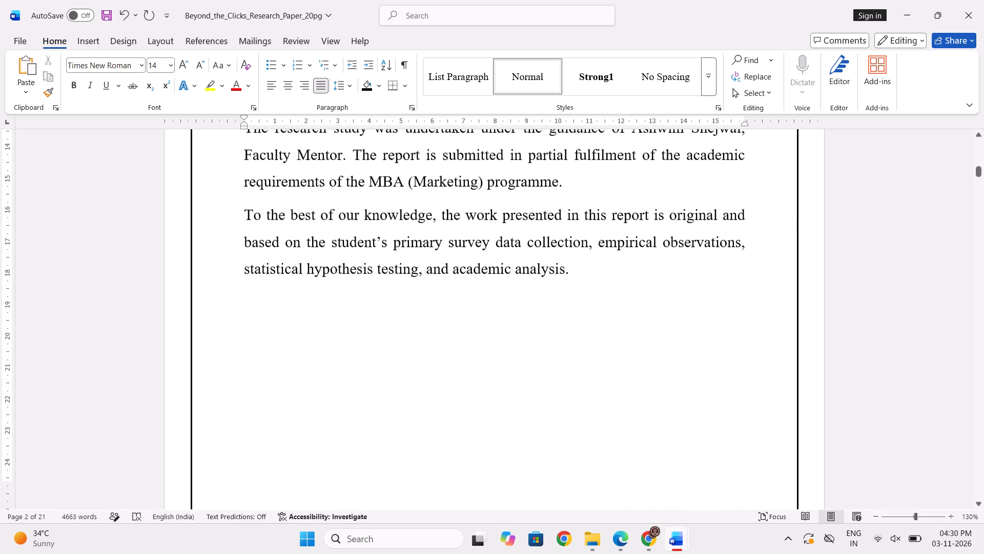
scroll(629, 403, down, 2)
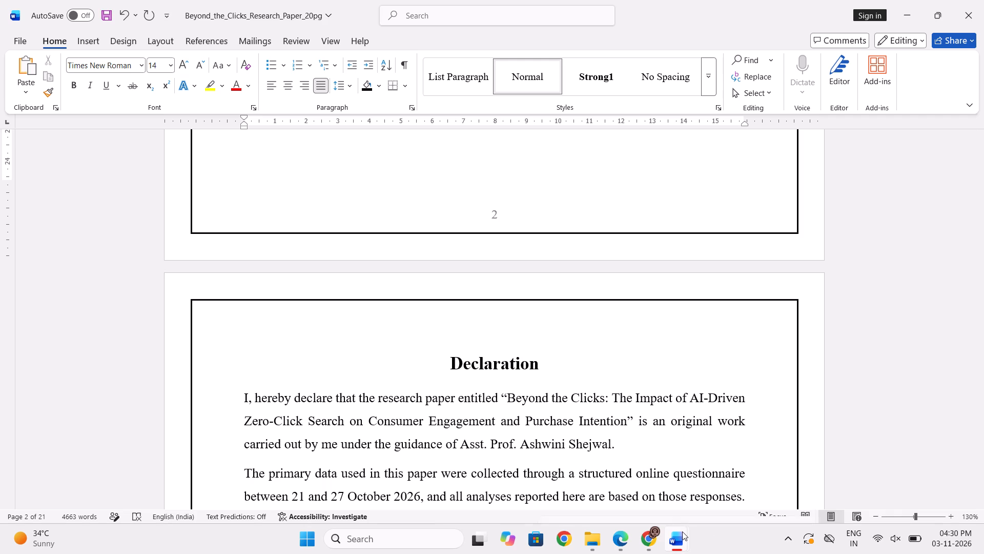
click(717, 483)
scroll(612, 349, down, 2)
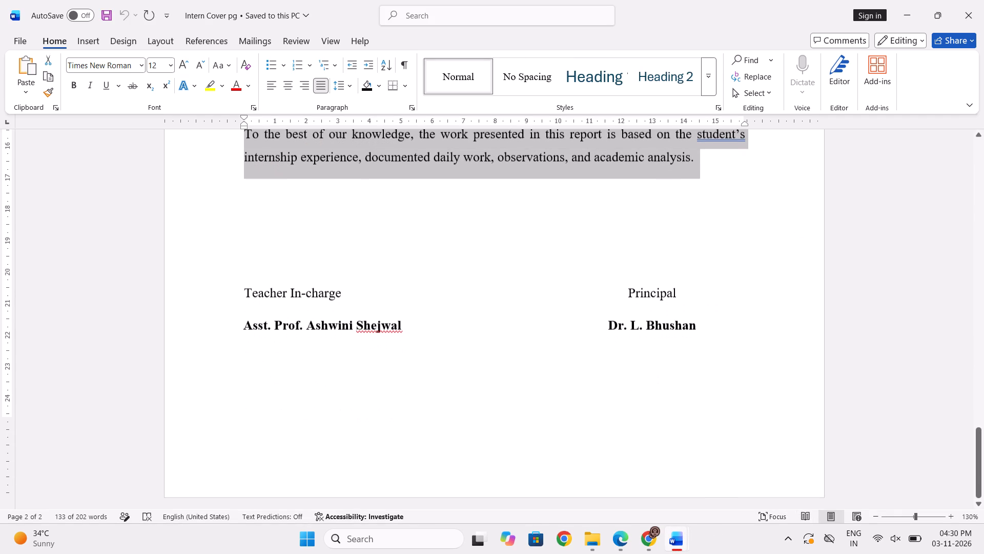
drag(236, 287, 612, 325)
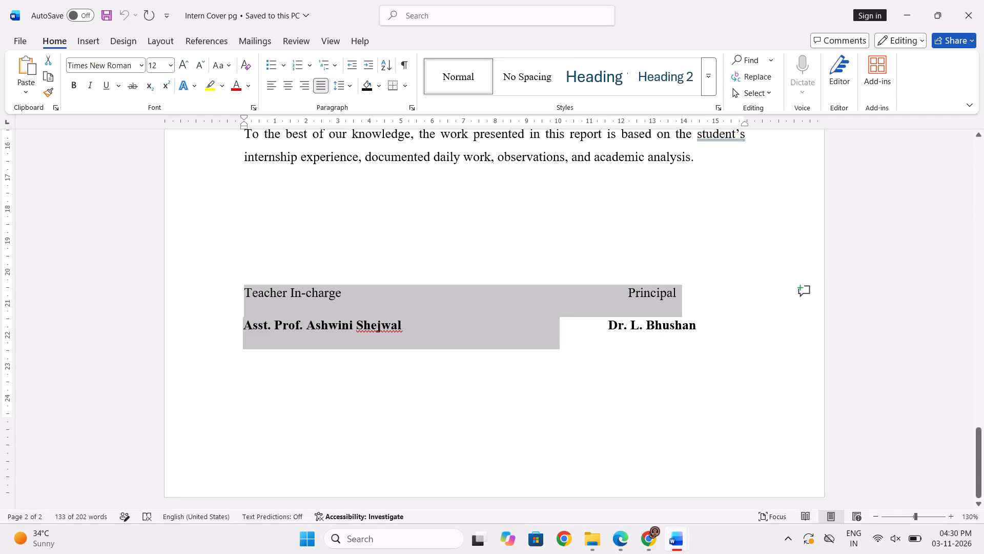
drag(612, 325, 803, 340)
key(ctrl+c)
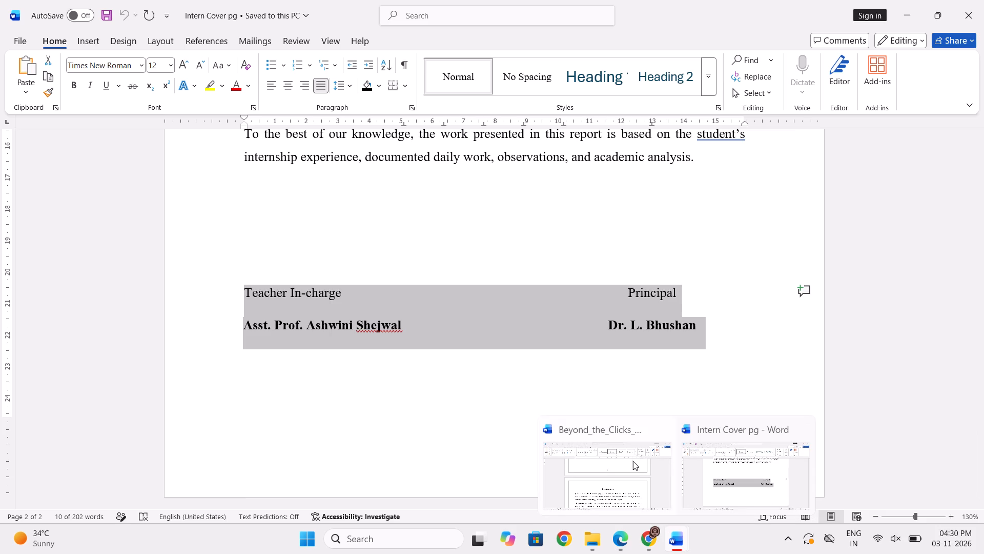
click(626, 457)
scroll(515, 185, up, 1)
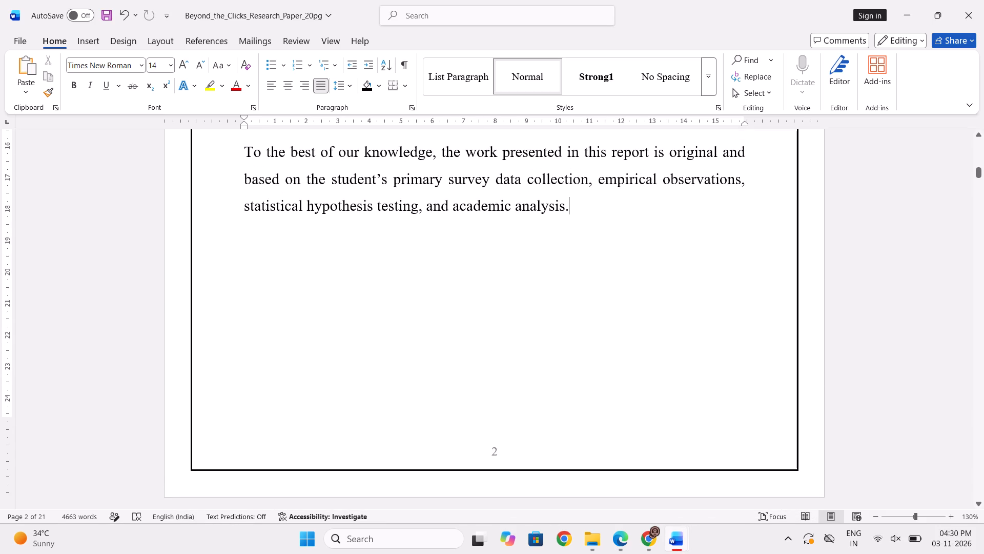
key(Return)
key(ctrl+v)
Insert two blank lines between the certificate's last paragraph and the signature block.
scroll(515, 185, up, 1)
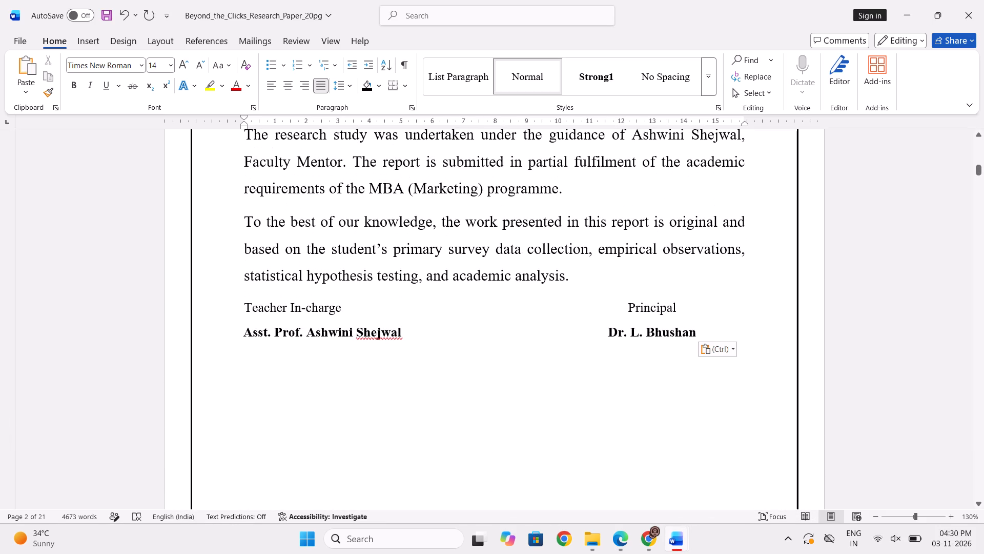
click(583, 287)
key(Return)
key(Return)
Remove the blank page between the certificate and the Declaration.
scroll(583, 287, down, 1)
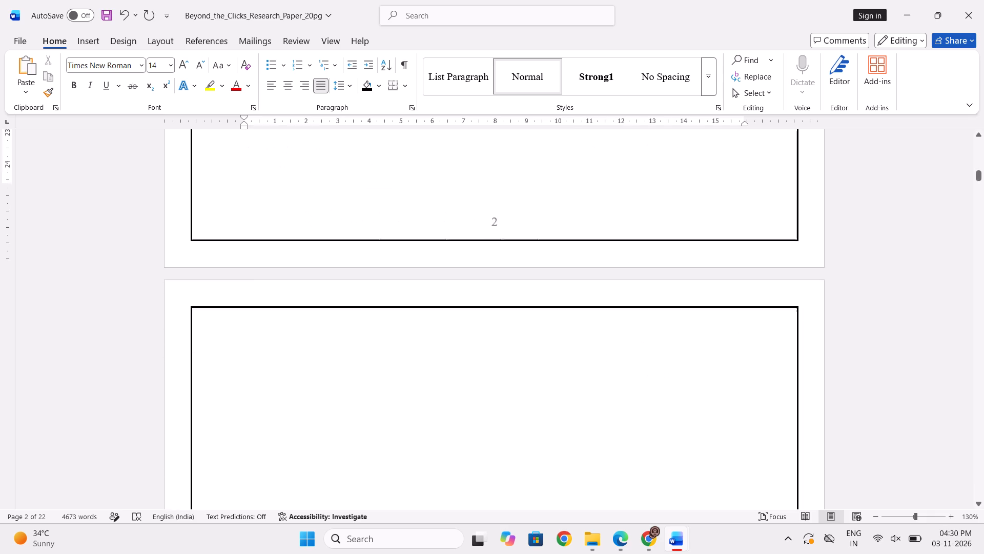
scroll(583, 287, down, 5)
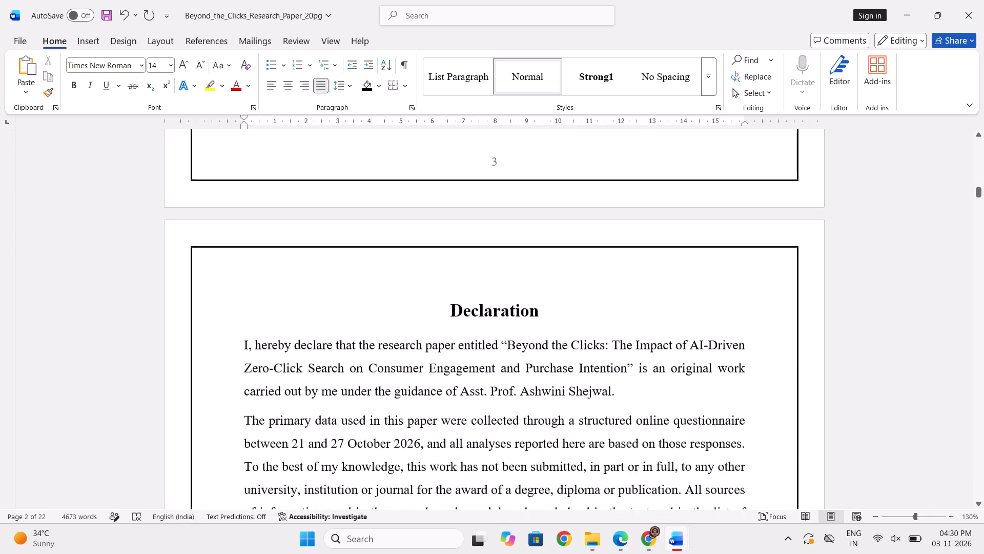
scroll(583, 287, up, 1)
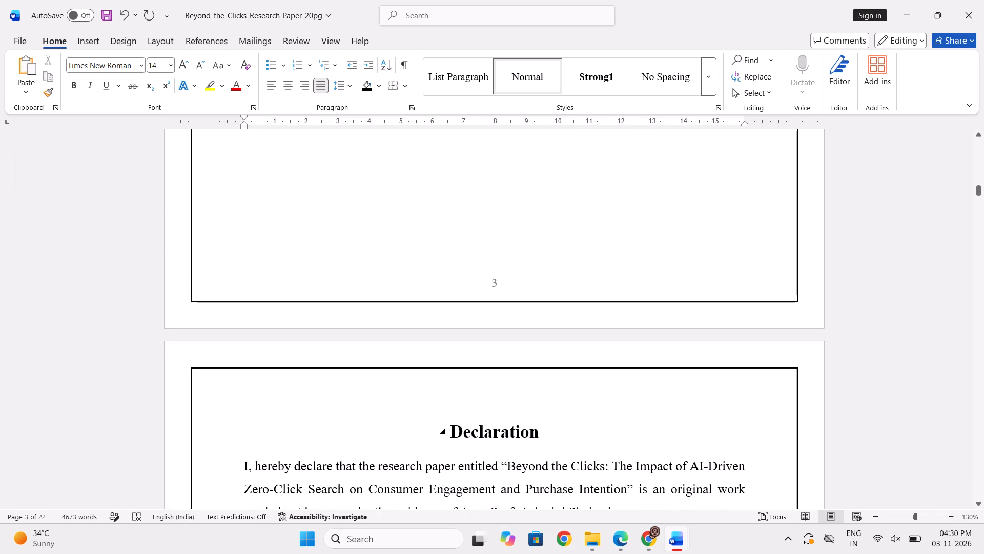
click(434, 422)
key(BackSpace)
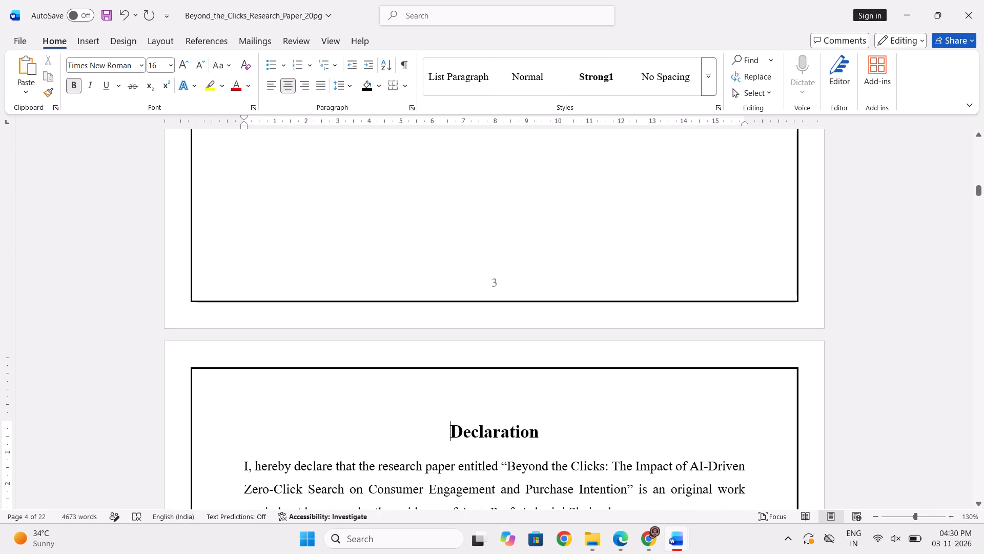
key(BackSpace)
key(BackSpace)
key(BackSpace)
key(BackSpace)
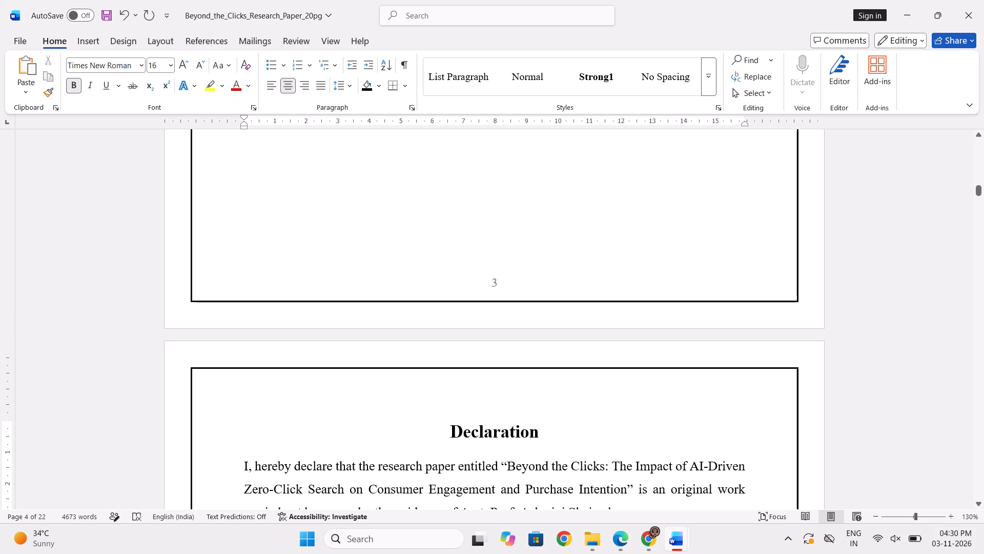
scroll(522, 219, up, 2)
click(522, 219)
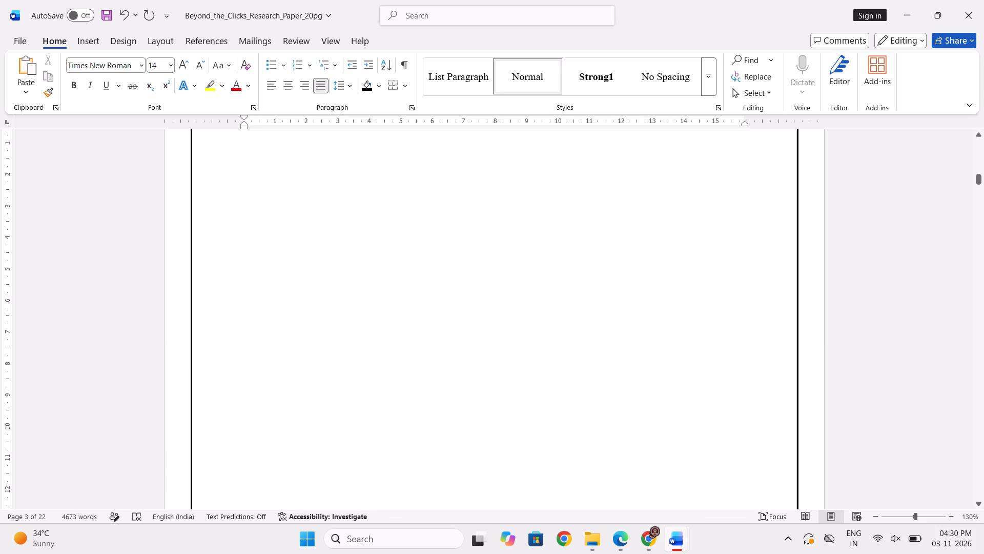
key(BackSpace)
key(BackSpace)
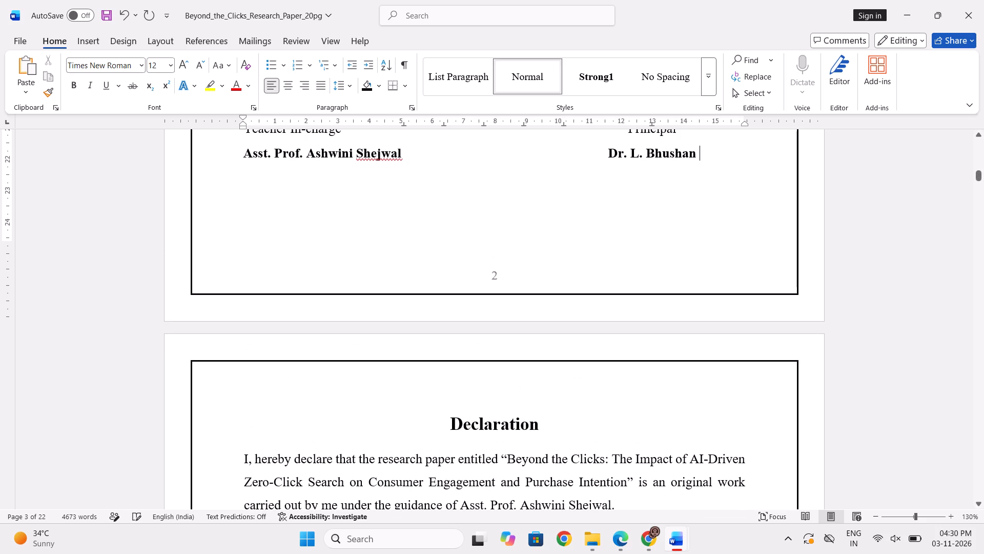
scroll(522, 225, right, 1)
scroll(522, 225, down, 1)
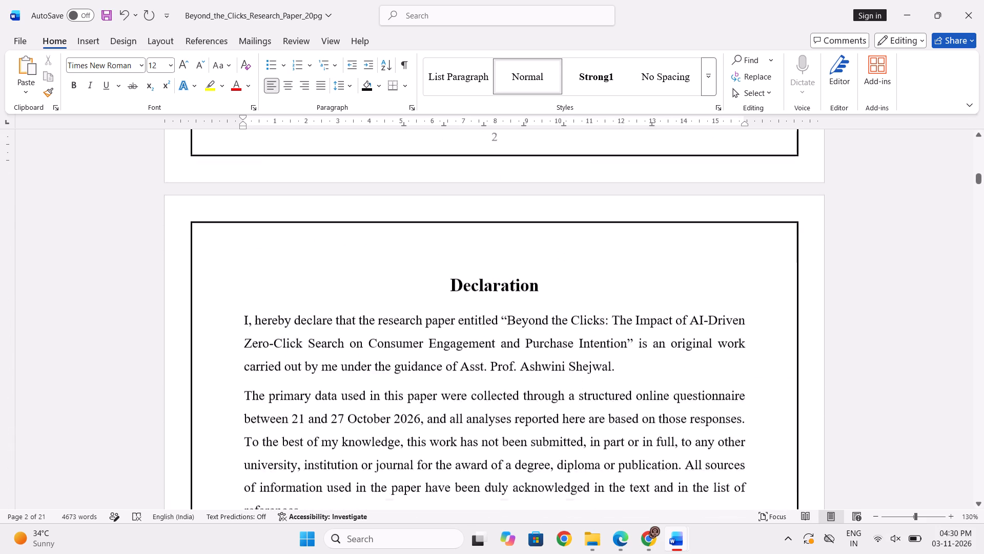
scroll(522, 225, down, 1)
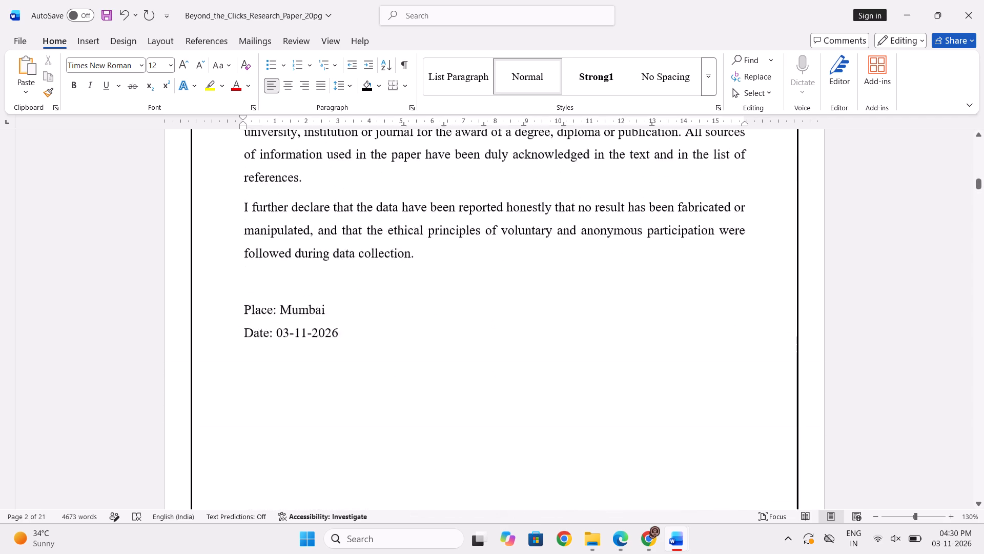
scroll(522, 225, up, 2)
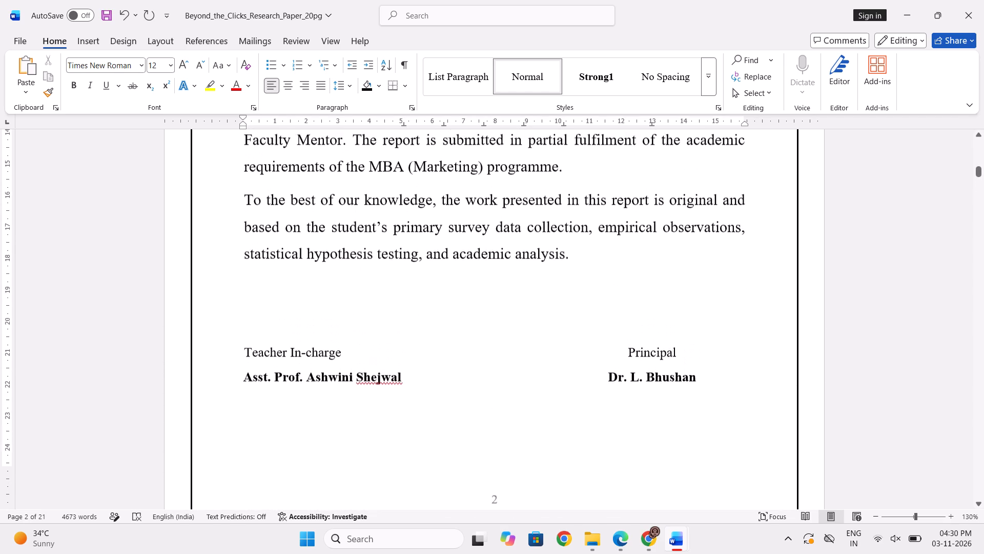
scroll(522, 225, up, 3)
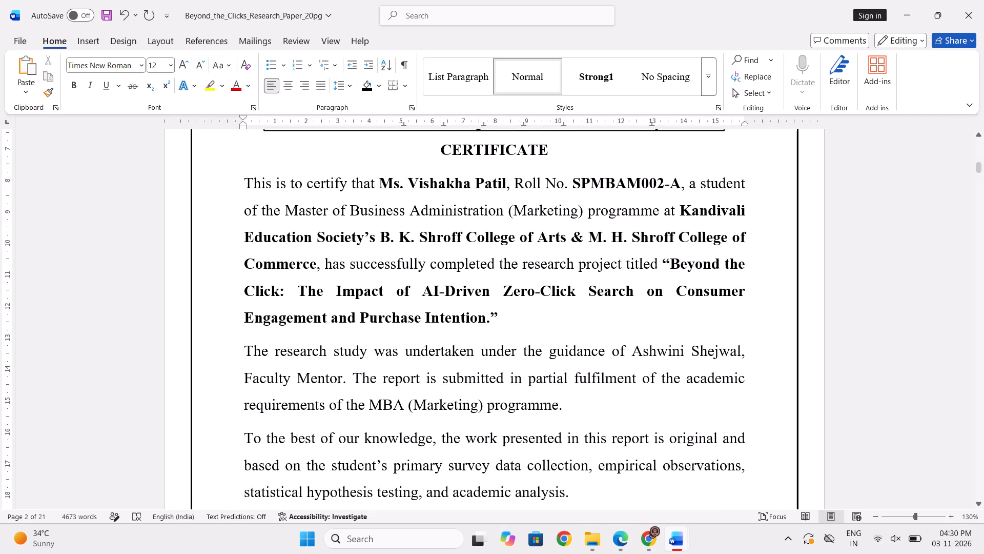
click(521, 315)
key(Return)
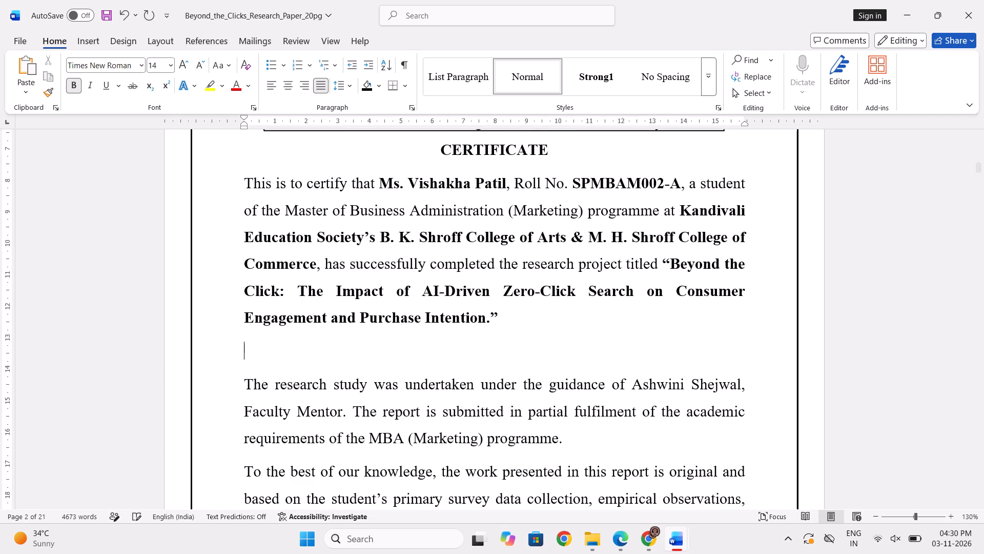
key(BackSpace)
Set the CERTIFICATE heading's font size to 16.
scroll(521, 315, up, 2)
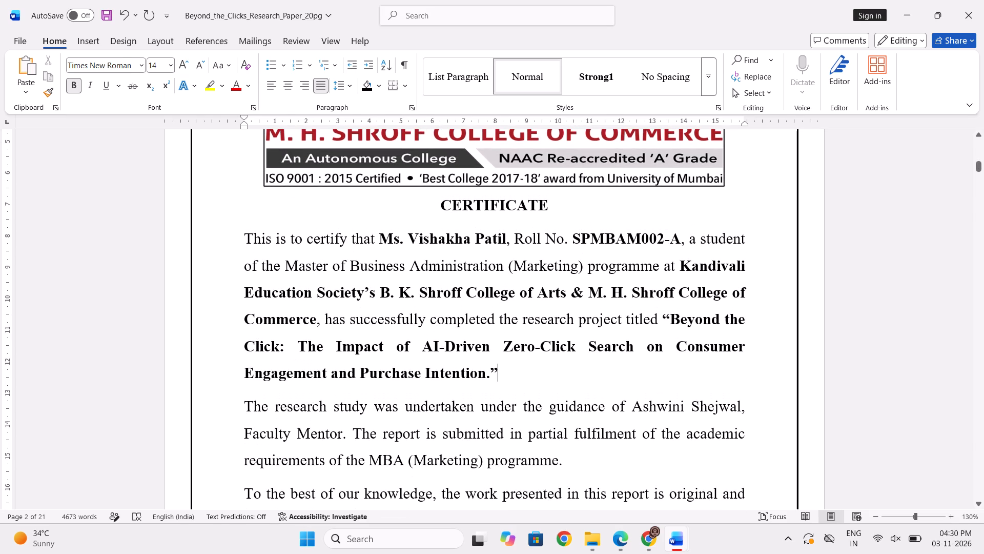
drag(558, 204, 450, 210)
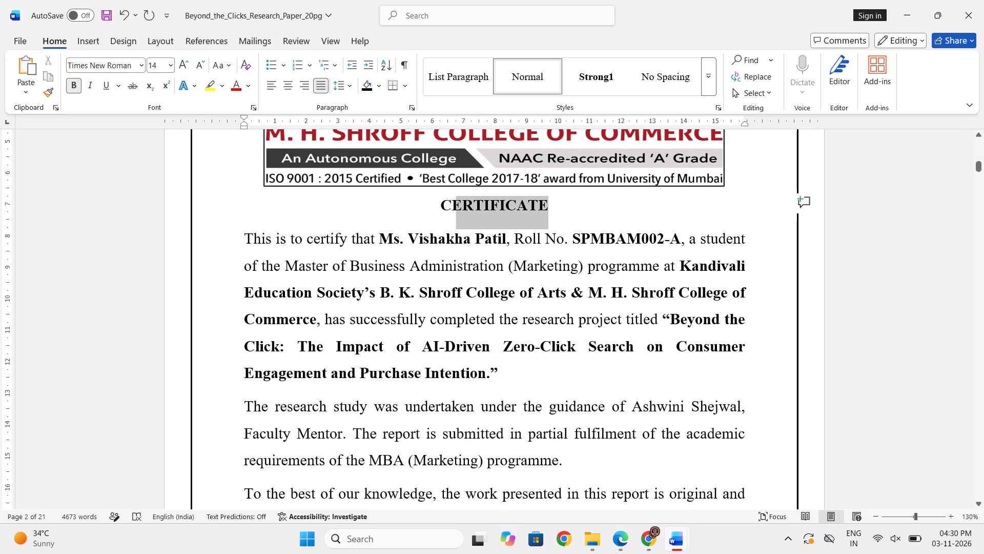
drag(450, 210, 434, 208)
click(171, 64)
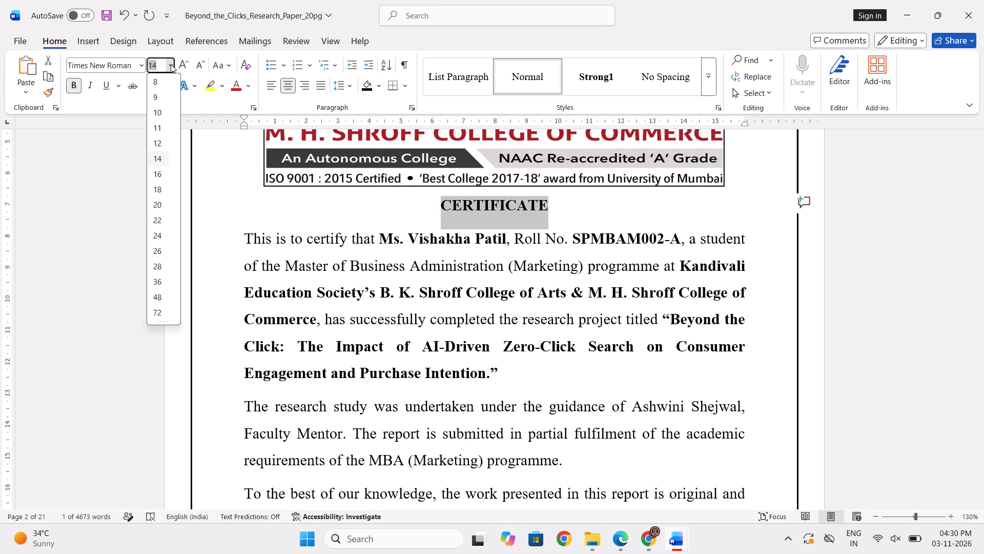
click(169, 167)
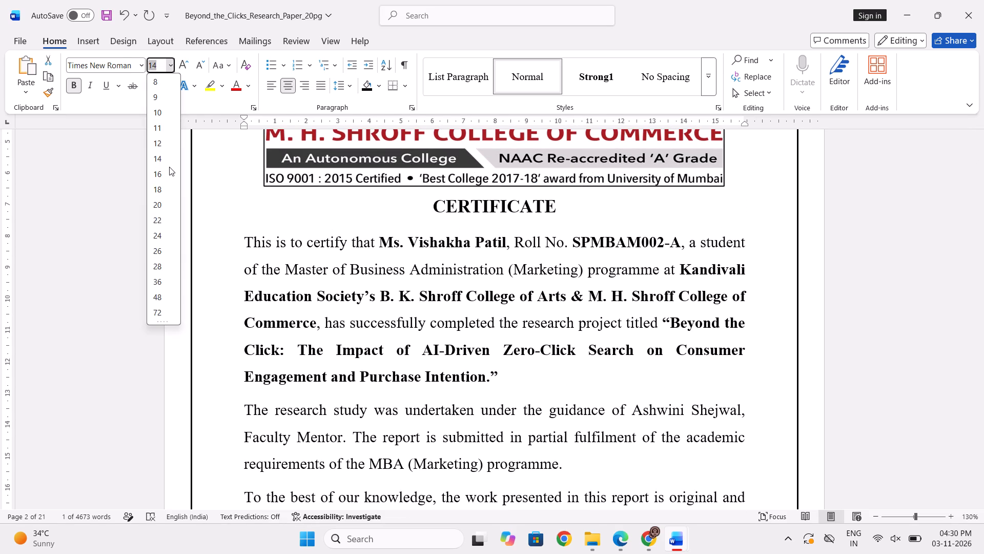
click(158, 175)
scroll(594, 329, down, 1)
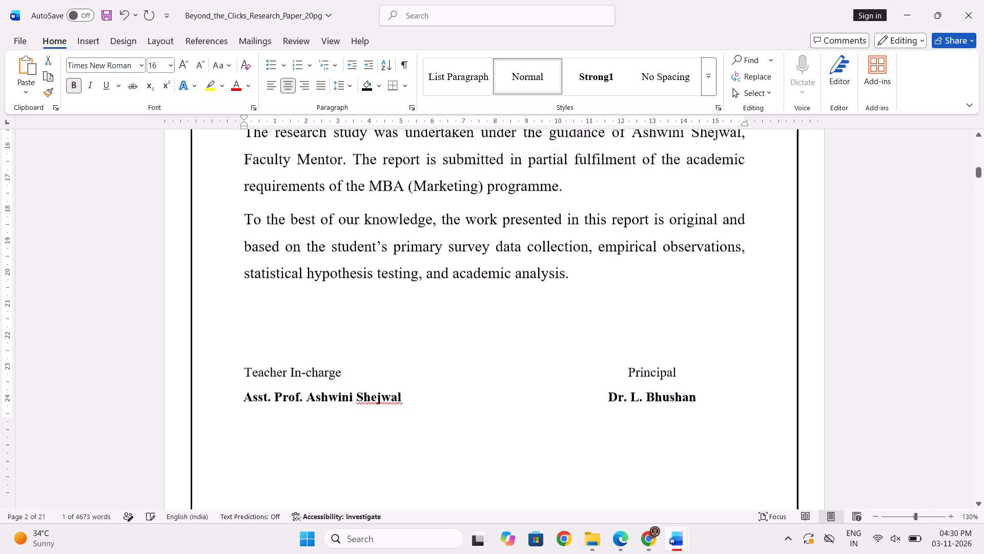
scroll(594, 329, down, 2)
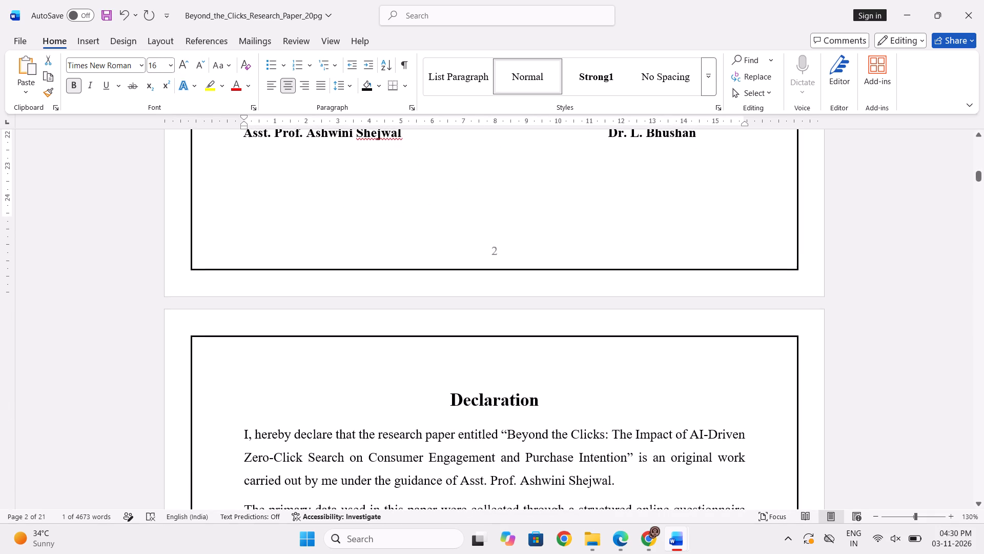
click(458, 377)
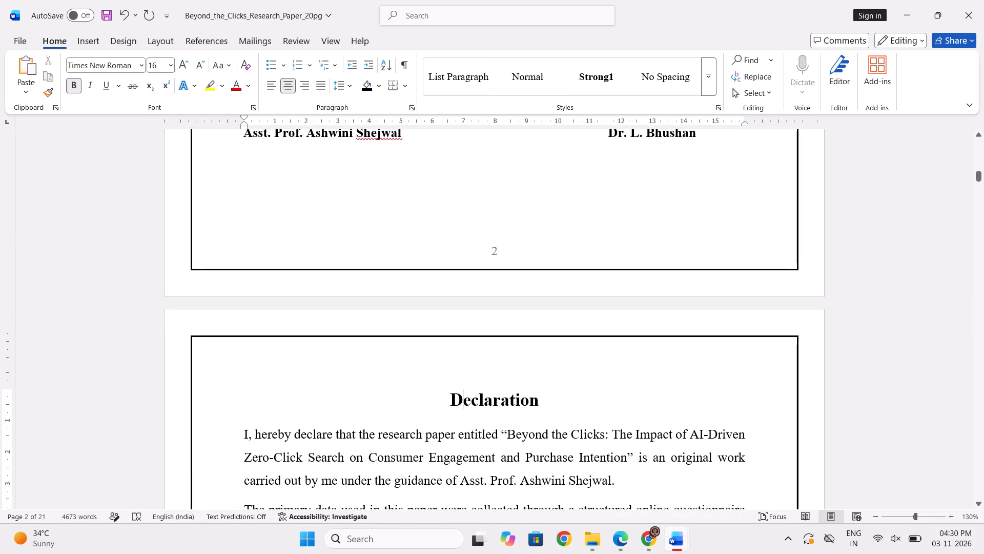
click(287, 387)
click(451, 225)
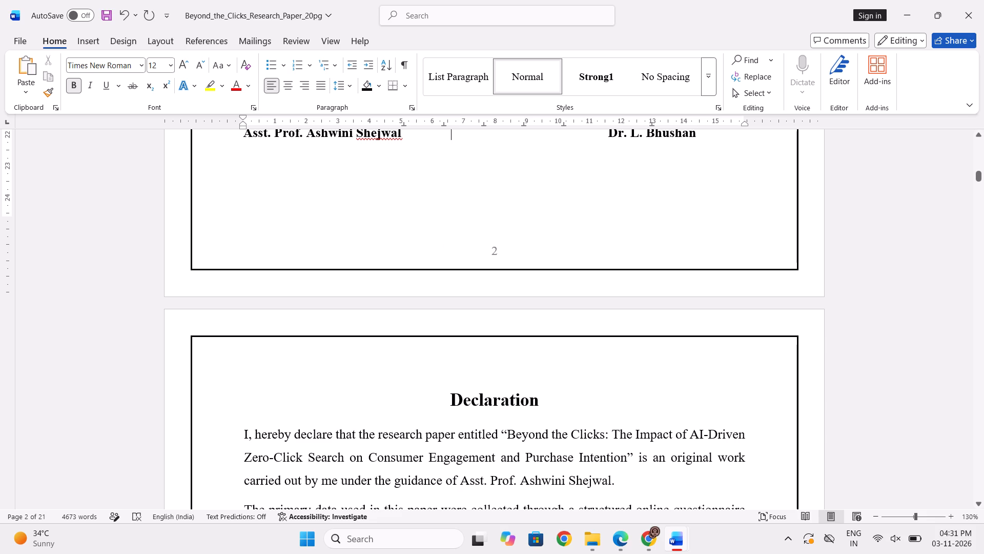
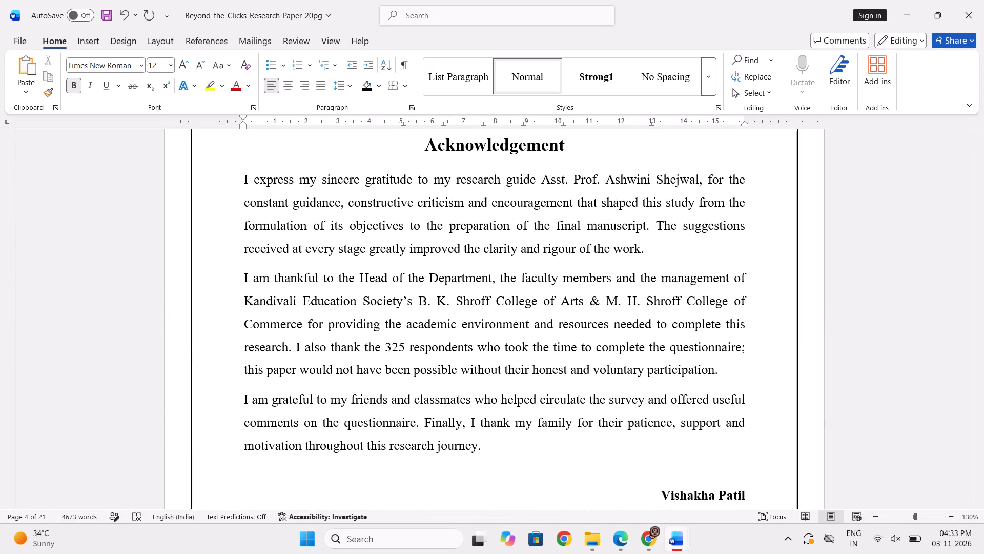
Review the paper's pages from the Acknowledgement through the Introduction, hypotheses and methodology to the respondent profile table and reliability text.
scroll(401, 314, down, 2)
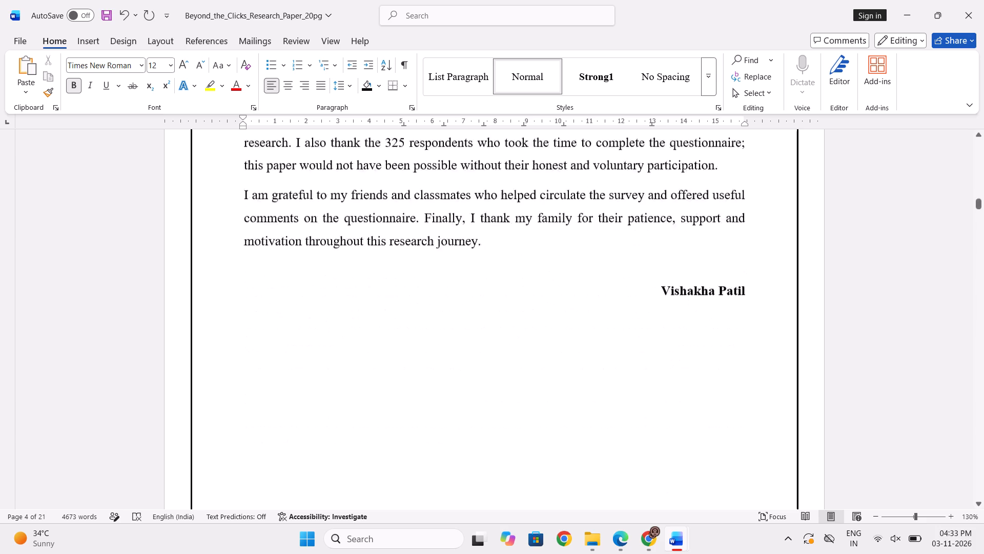
scroll(401, 314, down, 15)
scroll(401, 314, up, 1)
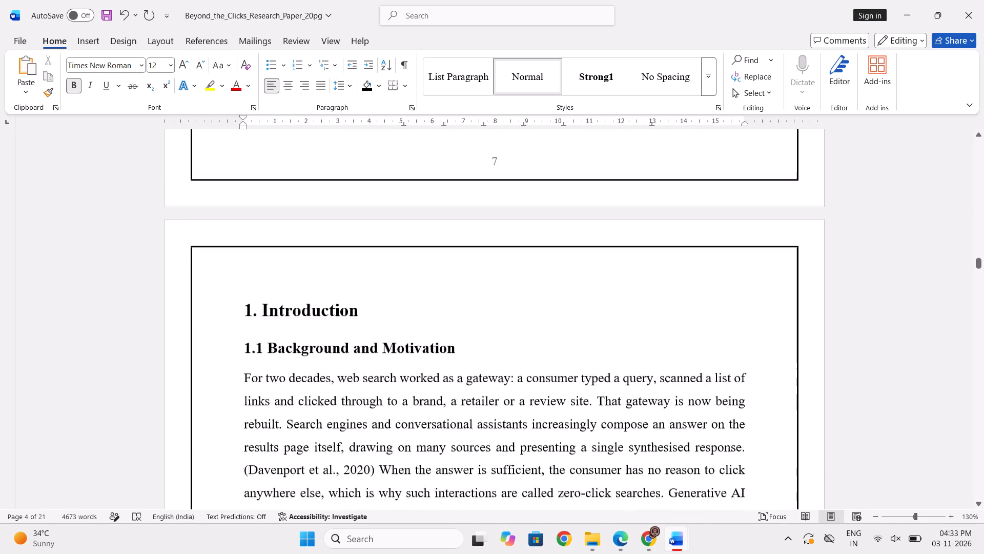
scroll(401, 314, up, 1)
scroll(401, 314, down, 2)
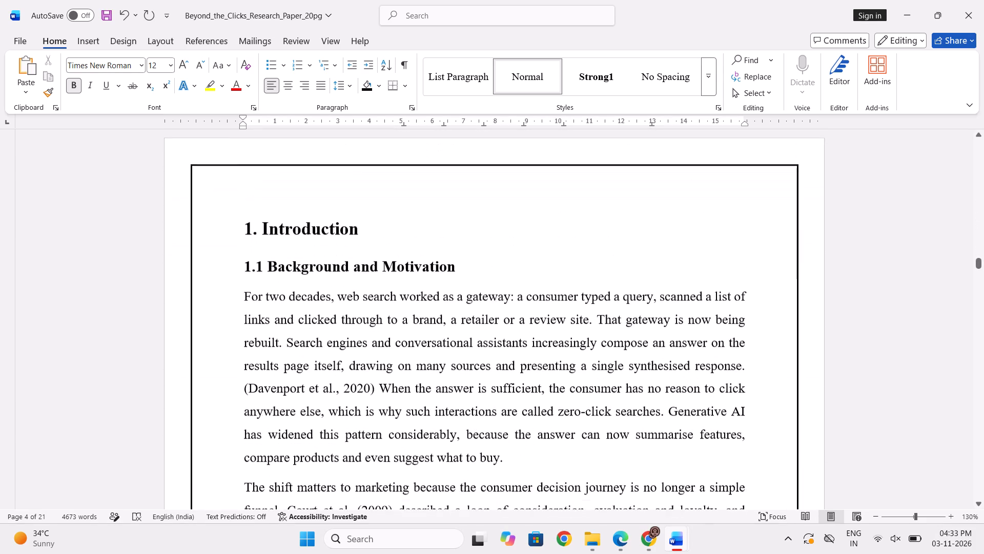
scroll(401, 314, down, 9)
scroll(401, 314, up, 1)
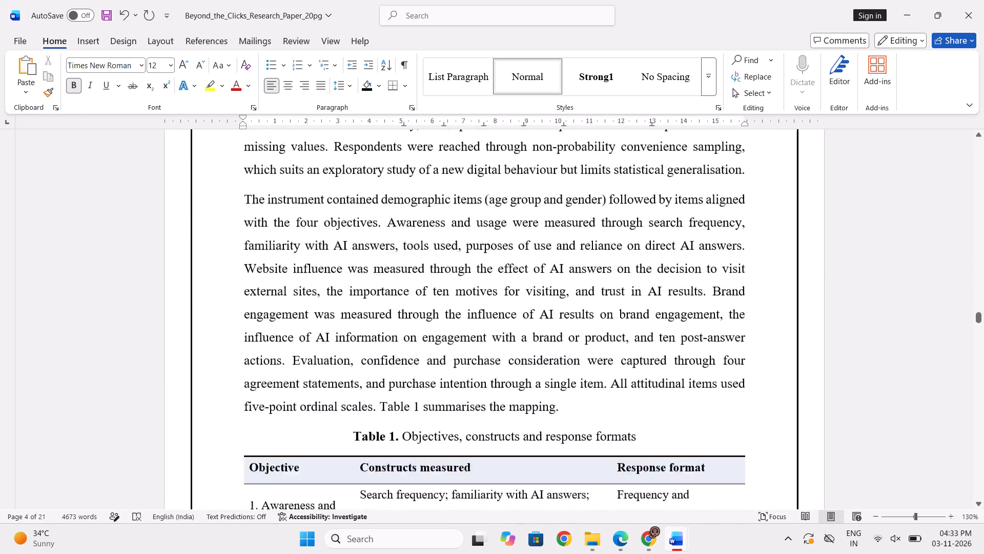
scroll(401, 314, up, 2)
scroll(401, 314, down, 1)
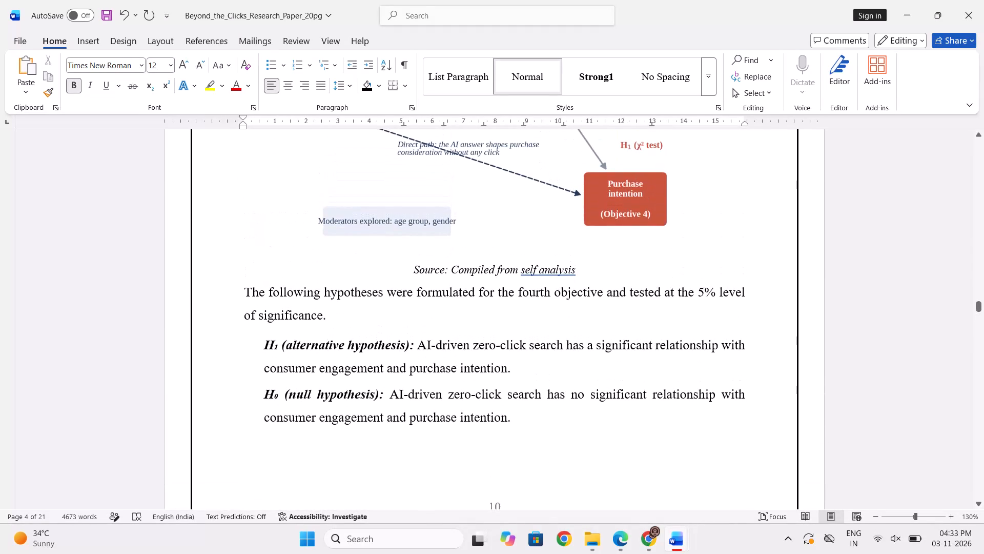
scroll(401, 314, down, 1)
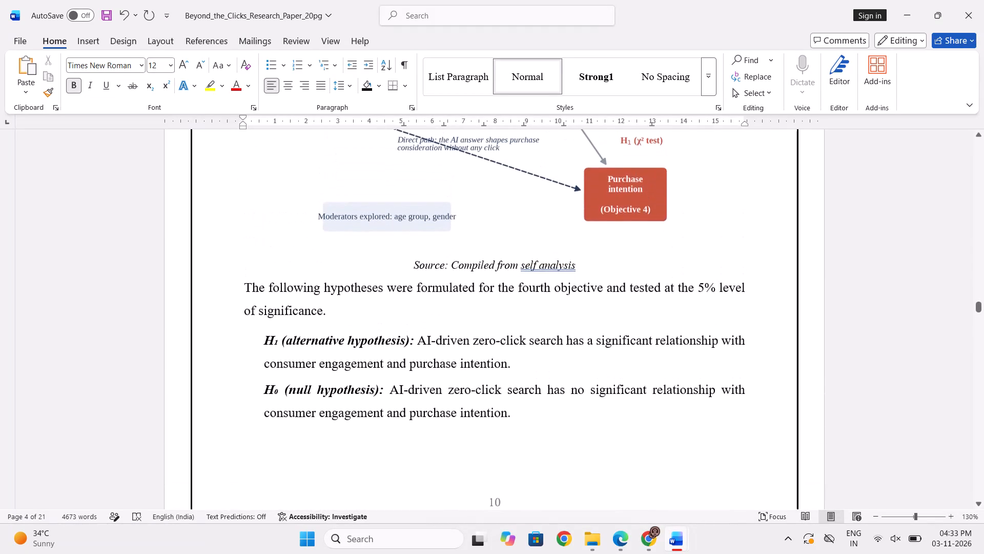
scroll(401, 314, down, 7)
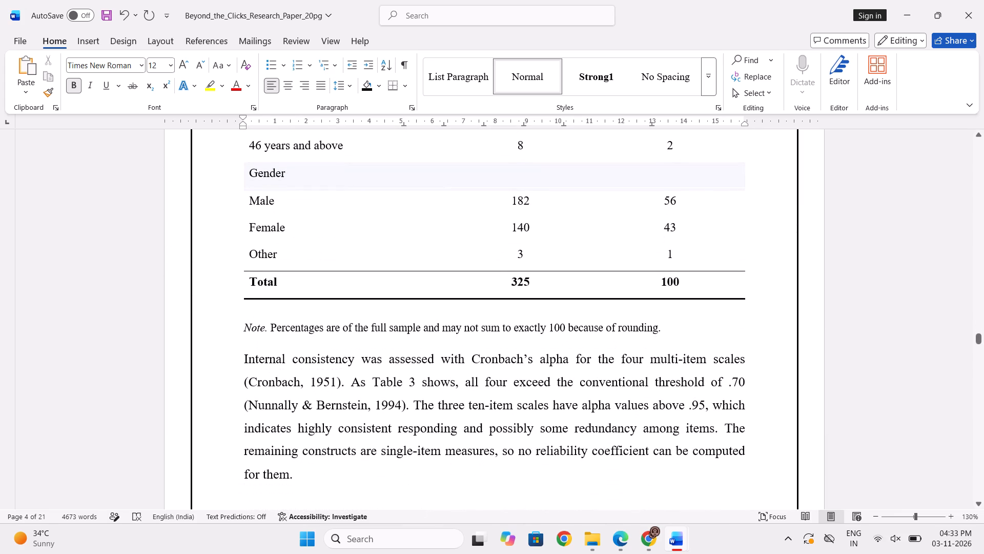
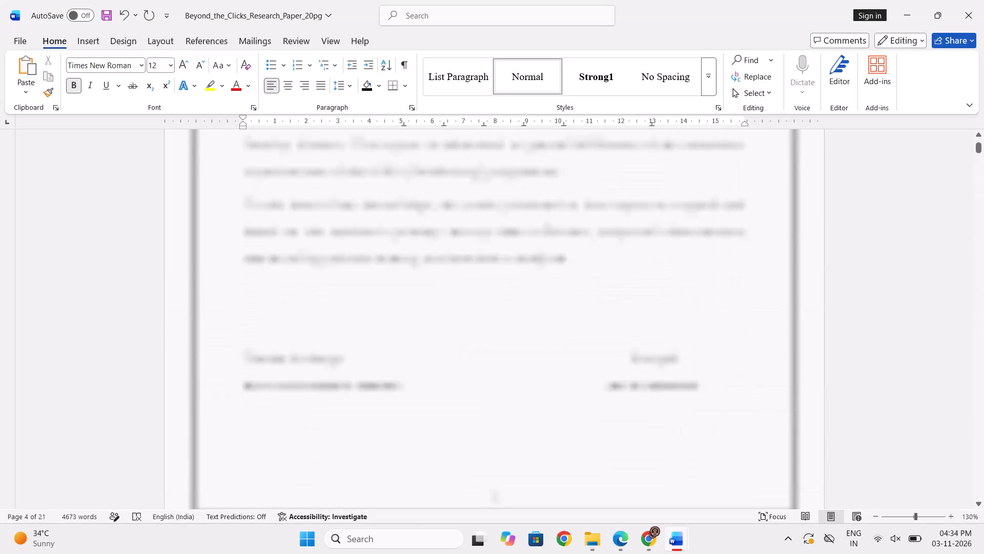
Save the edited research paper under its existing name, Beyond_the_Clicks_Research_Paper_20pg.
scroll(401, 314, up, 14)
scroll(401, 314, up, 20)
scroll(401, 314, up, 3)
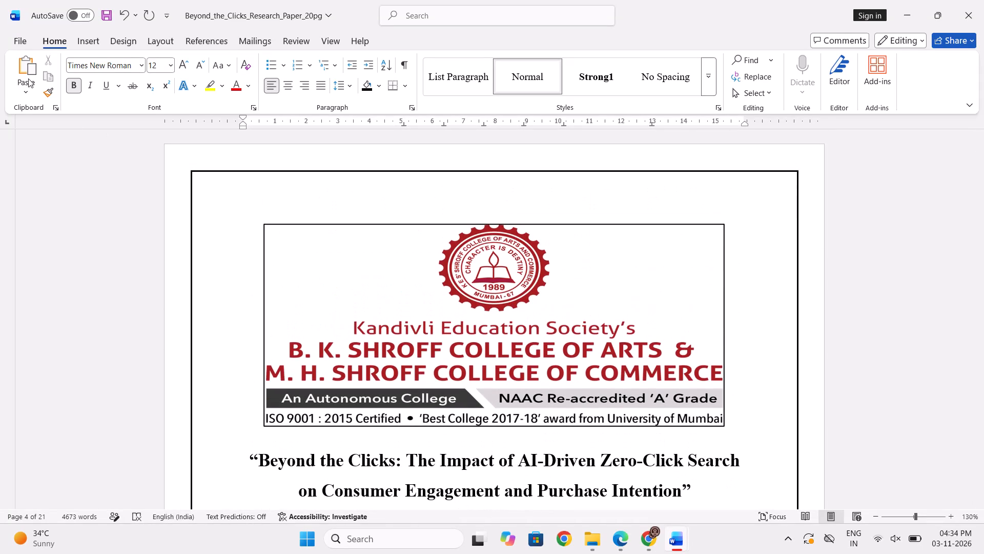
click(23, 44)
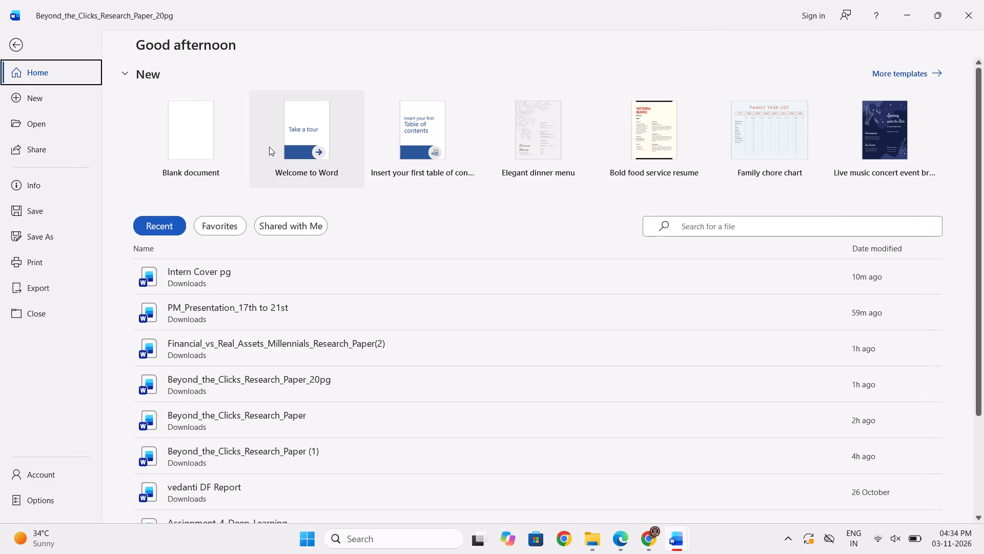
click(18, 45)
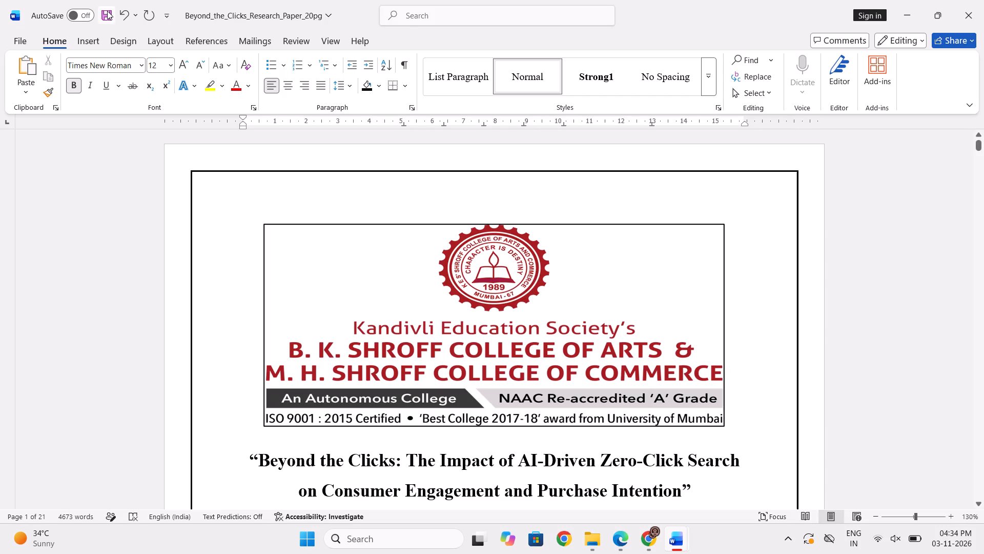
triple_click(107, 11)
triple_click(107, 11)
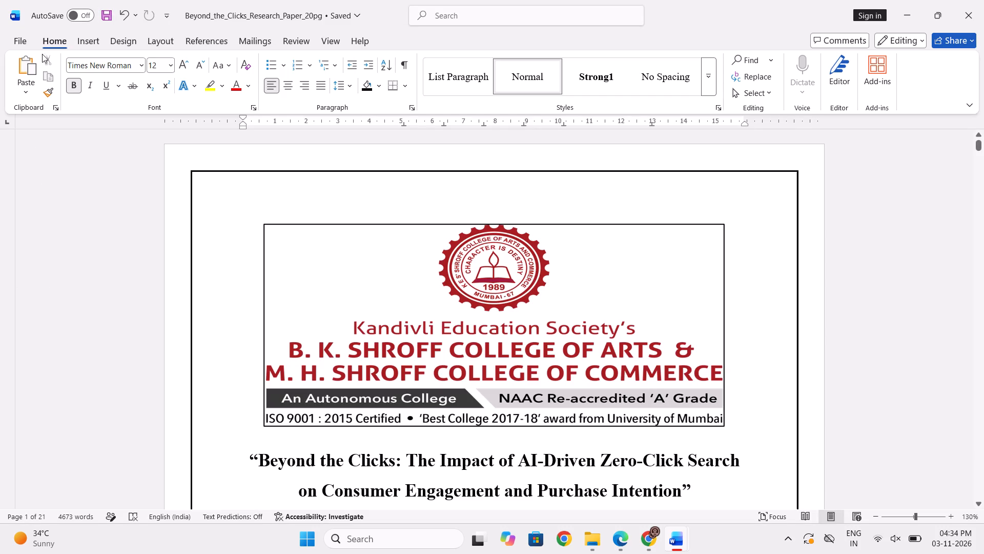
click(24, 45)
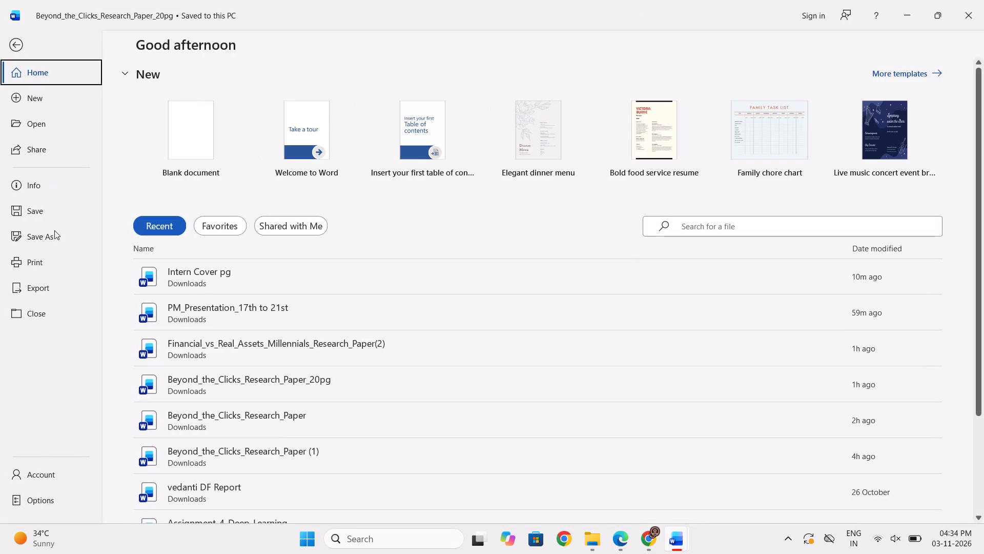
click(59, 235)
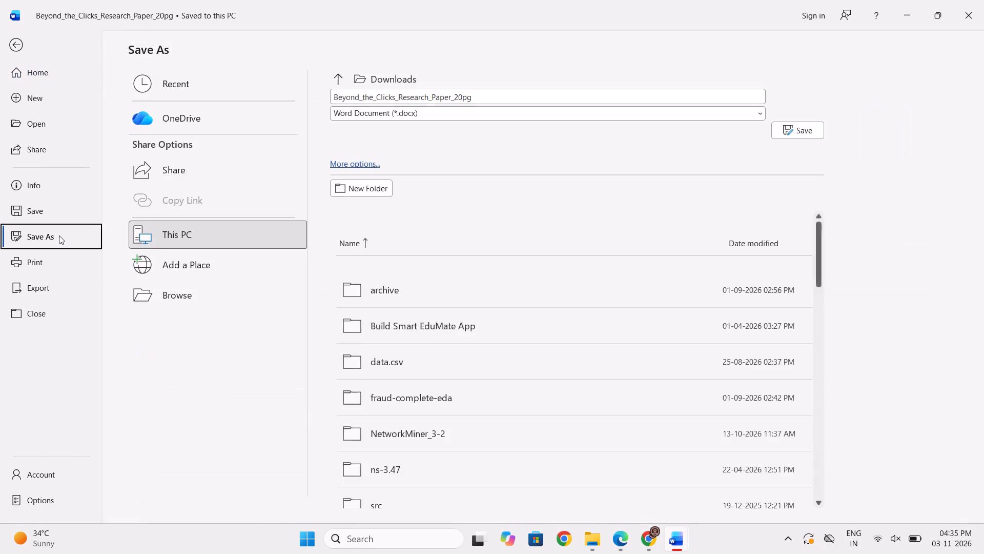
click(73, 215)
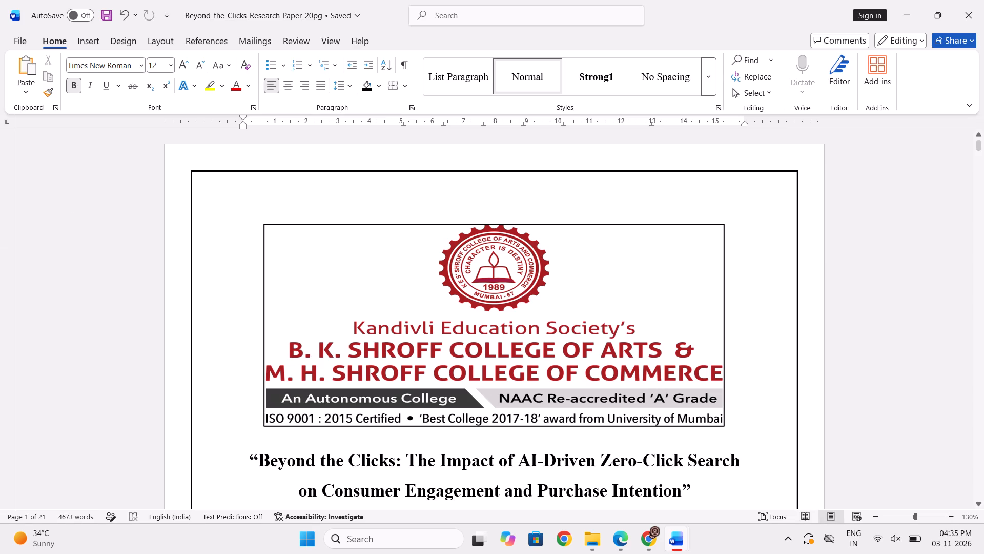
Export the paper as a PDF to Downloads under the existing file name "Beyond the Click Research Paper", with standard optimization.
click(19, 39)
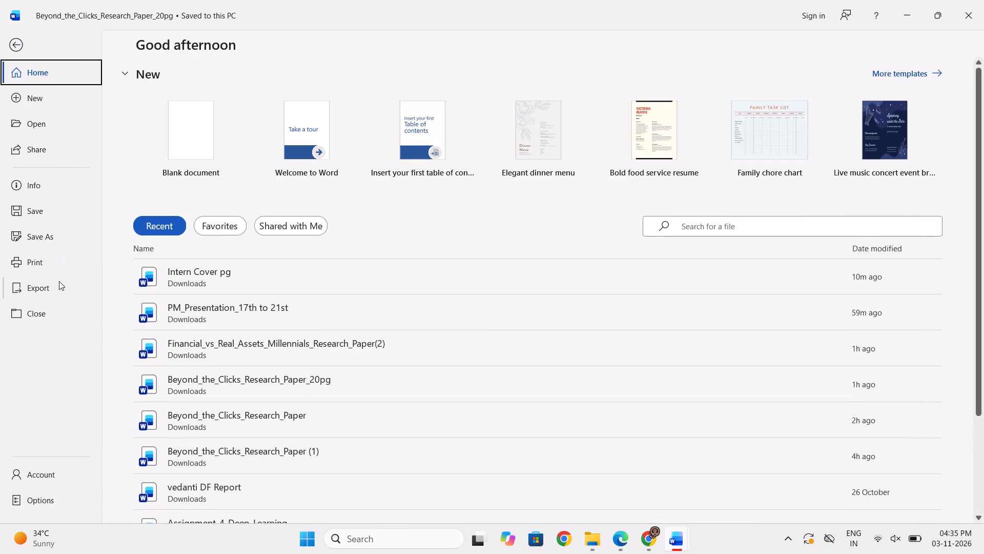
click(58, 265)
click(66, 243)
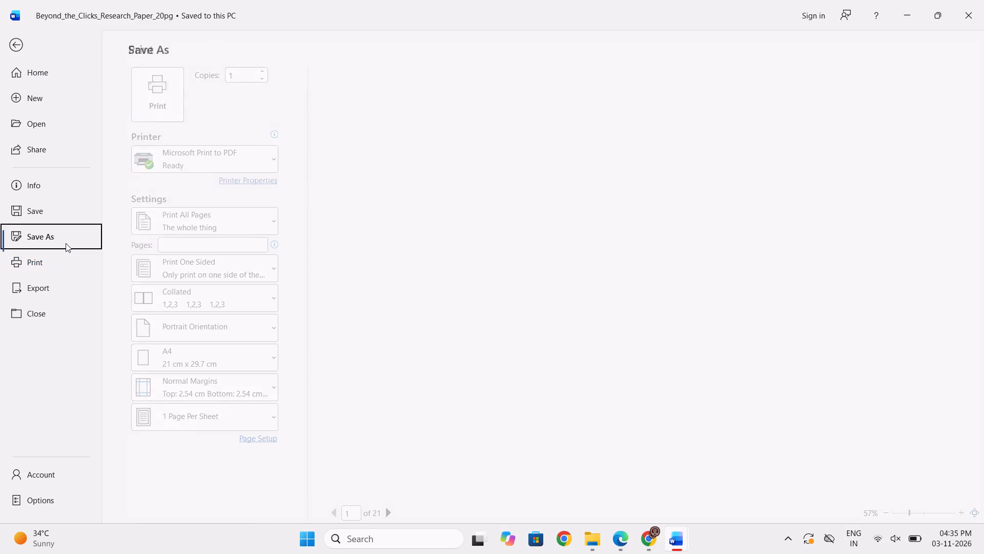
click(61, 286)
click(363, 170)
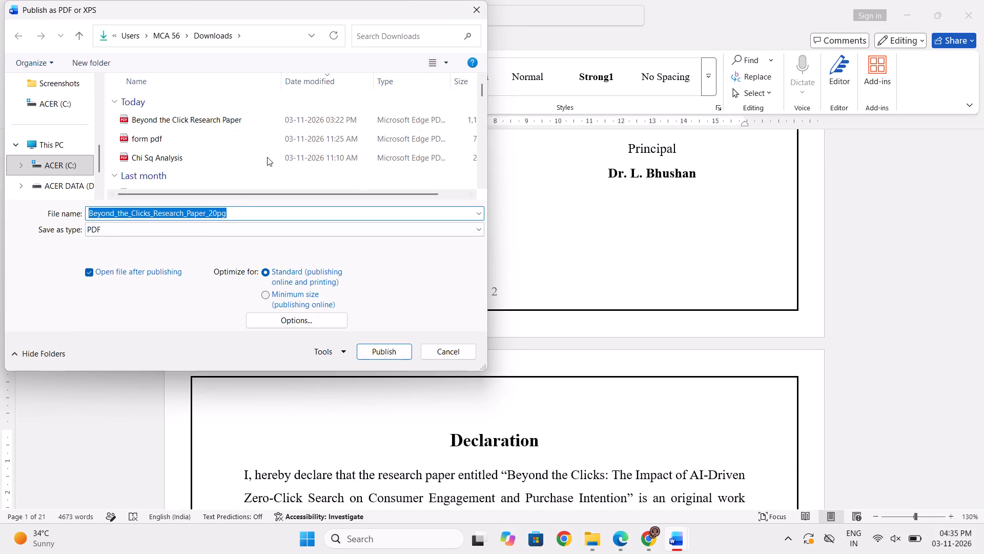
click(269, 117)
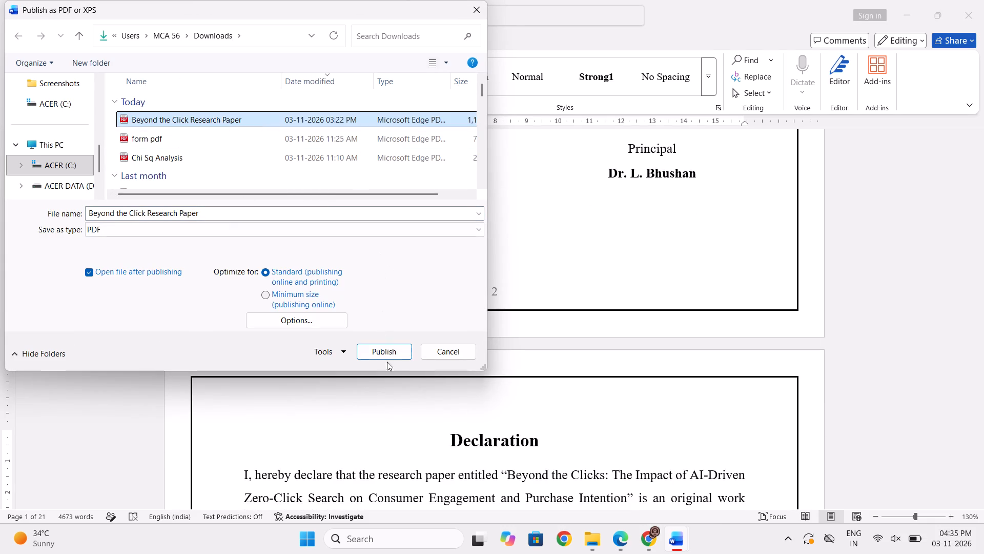
click(389, 353)
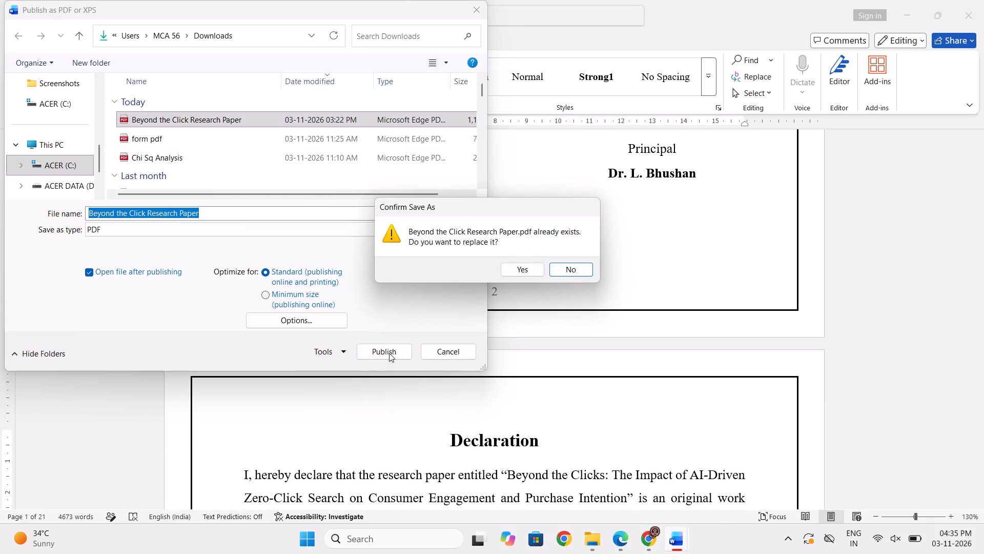
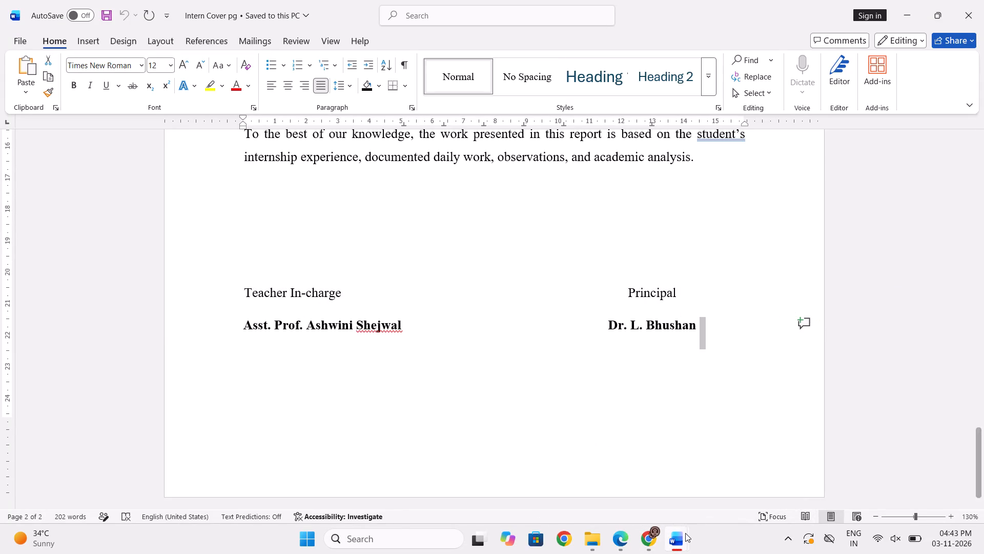
Switch to the Beyond_the_Clicks_Research_Paper_20pg document and skim its pages, from the certificate page onward and back to the cover.
click(611, 457)
scroll(605, 247, up, 1)
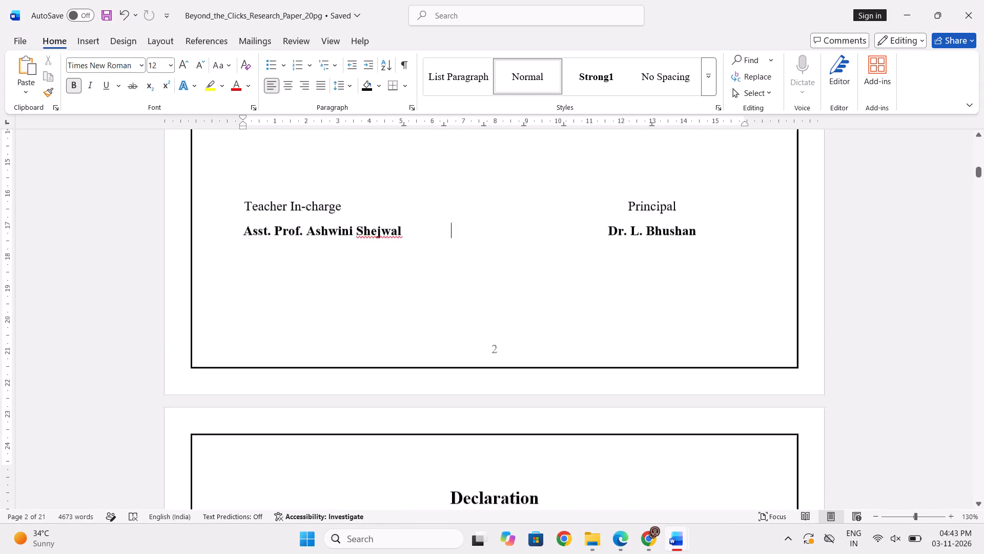
scroll(605, 247, up, 1)
scroll(605, 247, down, 20)
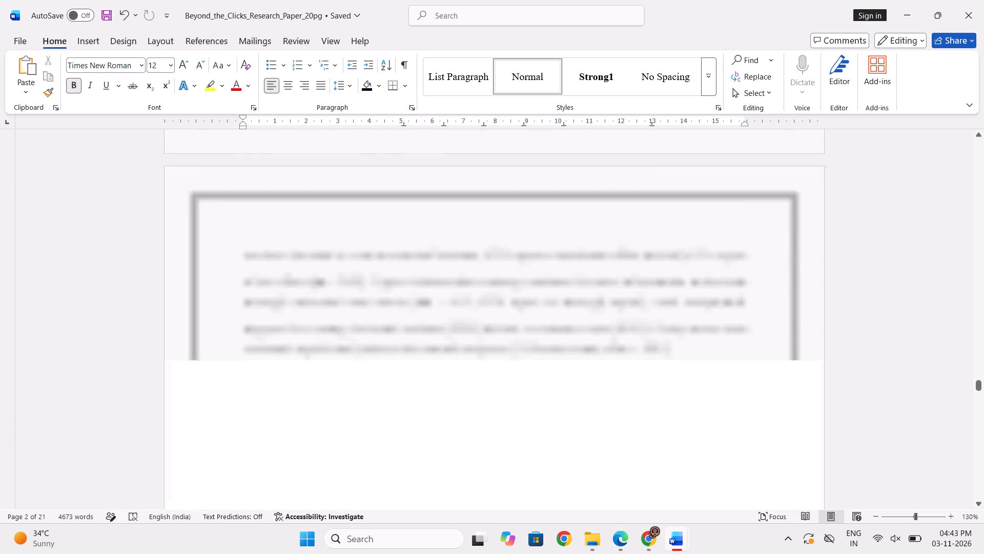
scroll(605, 247, up, 12)
scroll(605, 247, up, 17)
scroll(605, 247, up, 9)
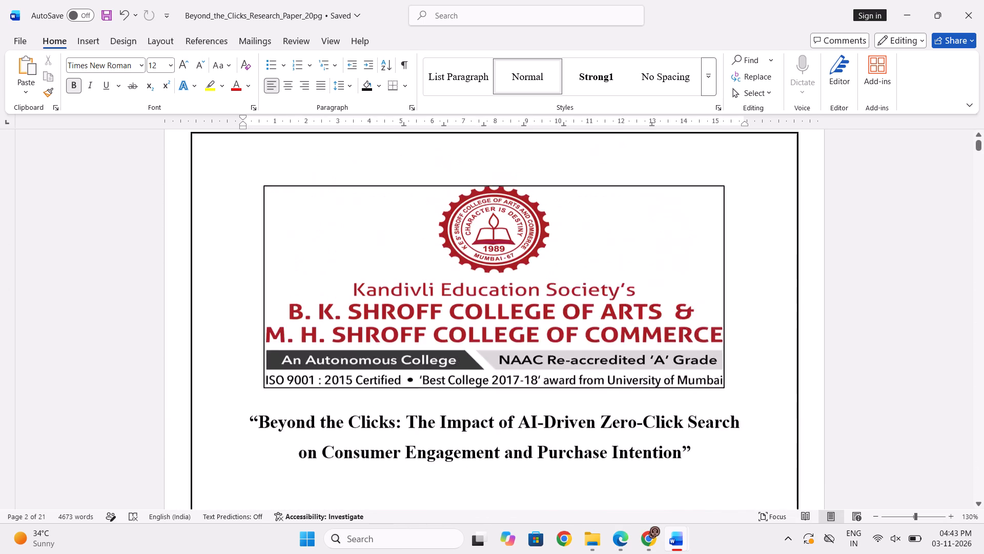
scroll(605, 247, up, 7)
Save the Beyond_the_Clicks_Research_Paper_20pg document again under its existing name.
click(106, 18)
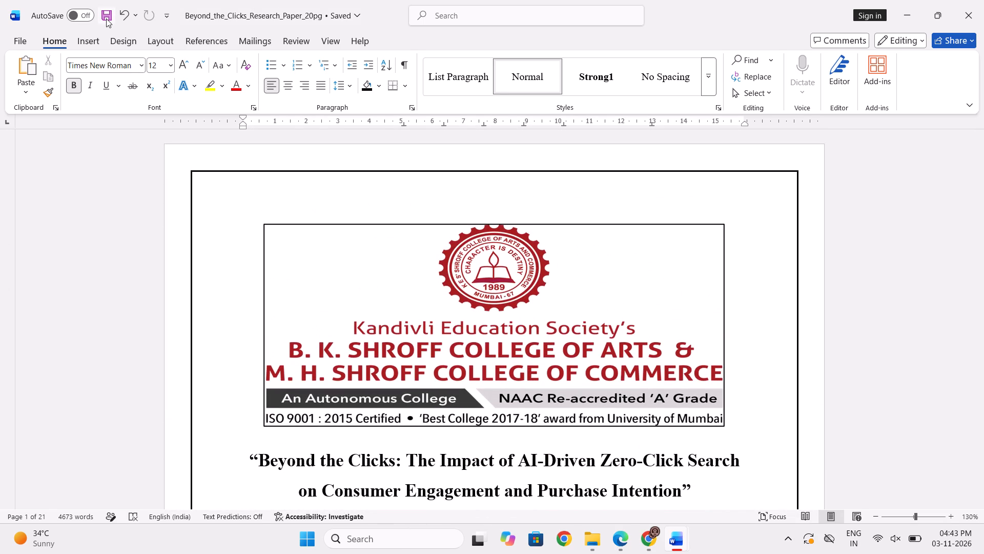
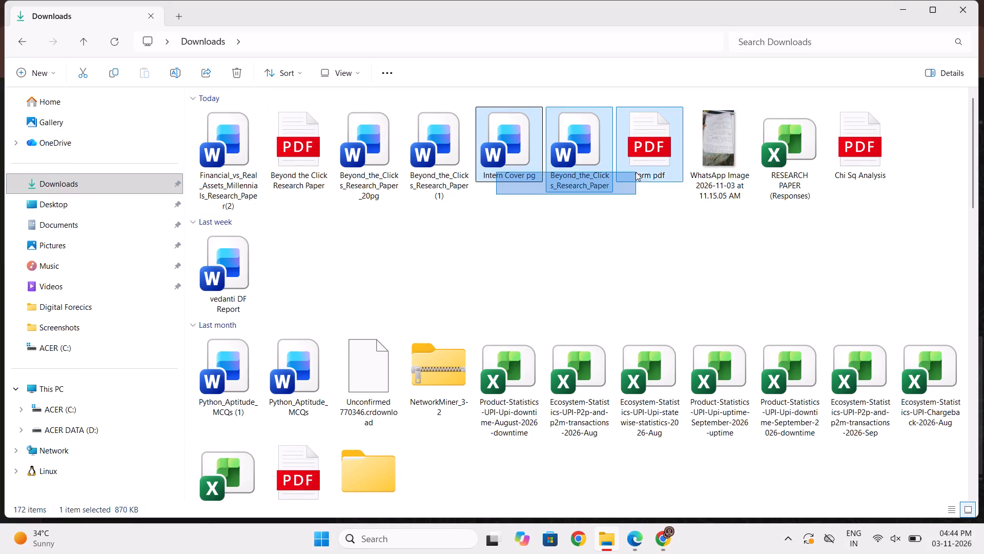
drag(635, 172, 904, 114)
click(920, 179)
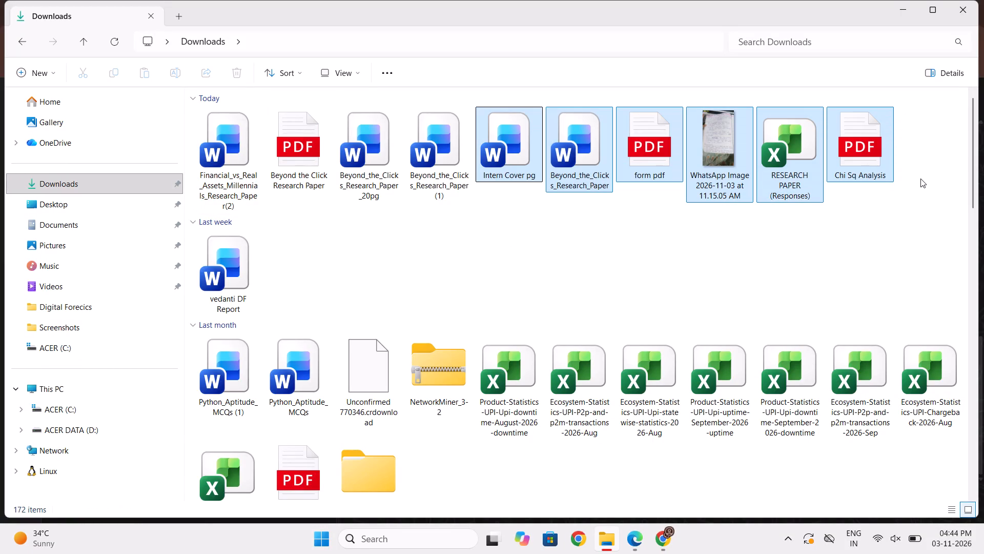
Open the sorting options for the files in the Downloads folder.
click(291, 75)
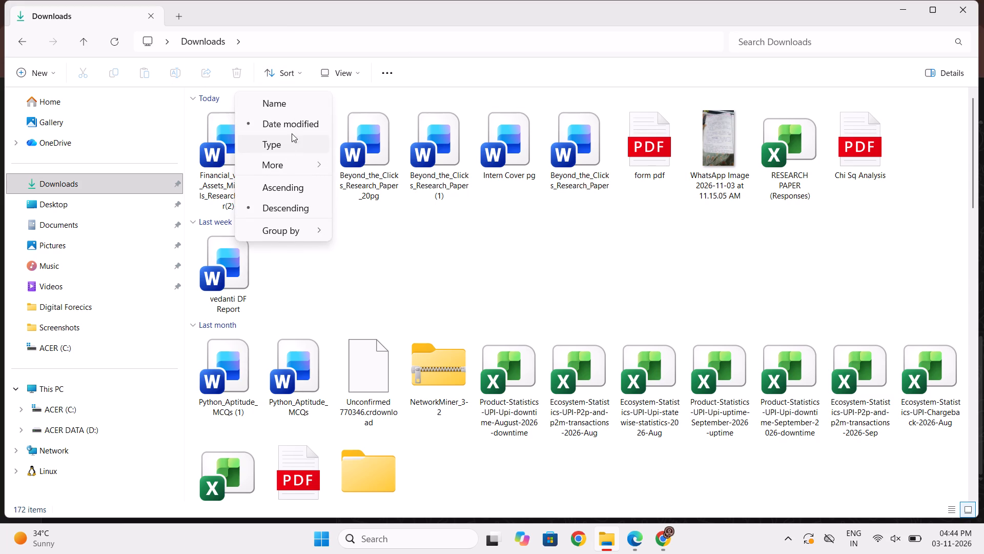
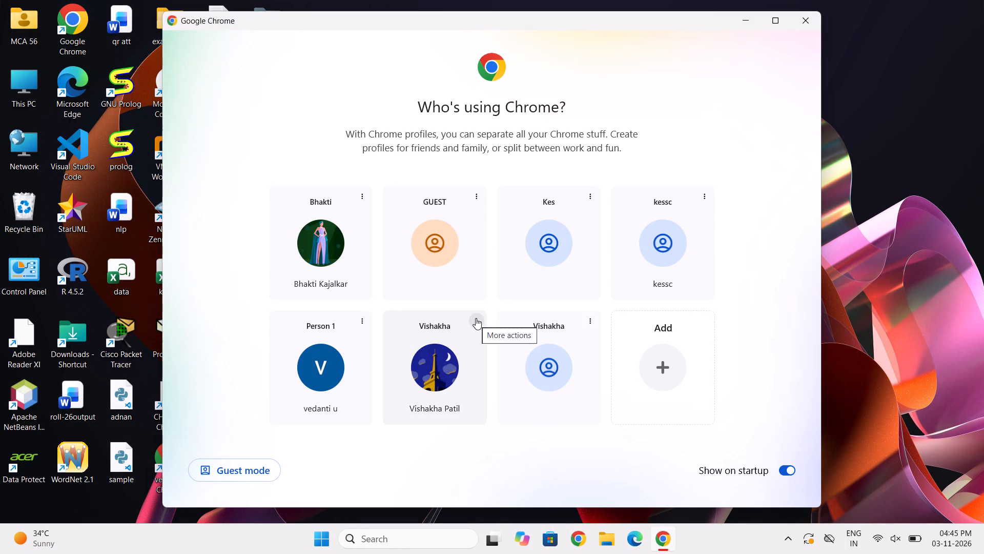
Delete both Vishakha profiles and their browsing data from Chrome, and close the profile chooser.
click(476, 318)
click(461, 351)
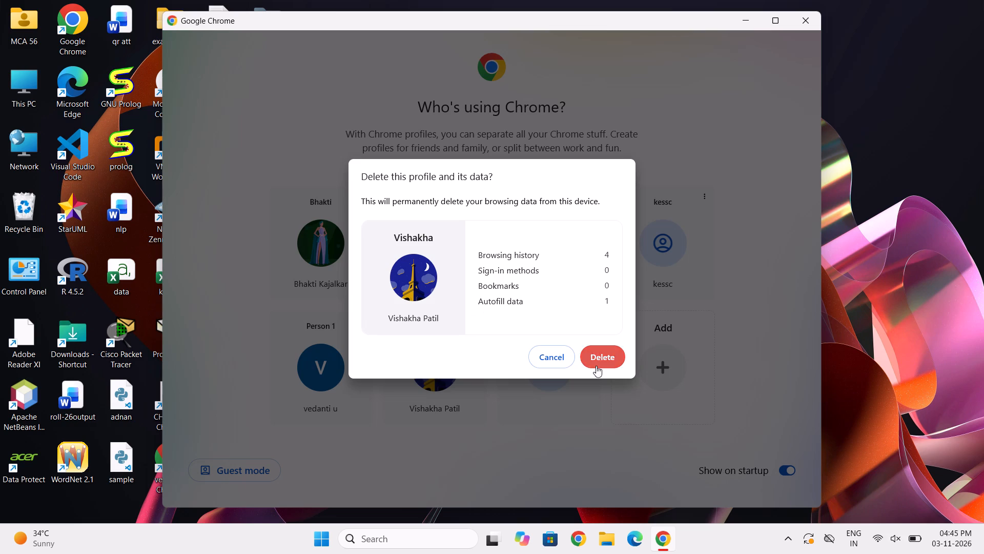
click(607, 355)
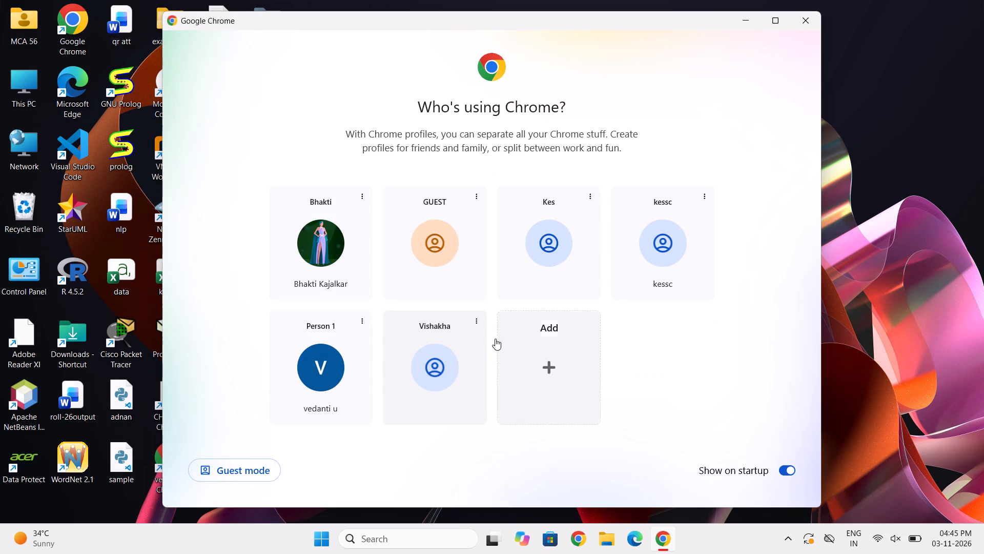
click(474, 326)
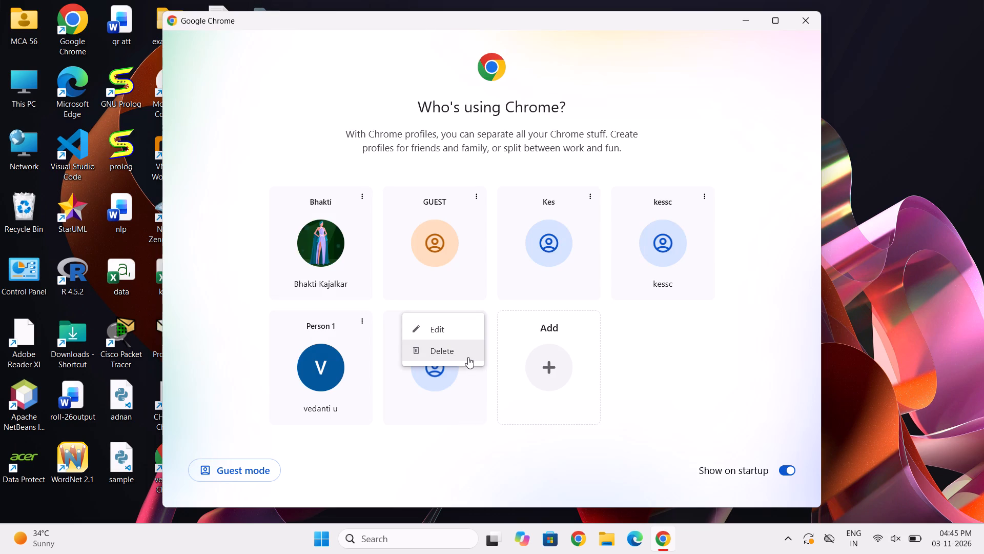
click(468, 357)
click(596, 359)
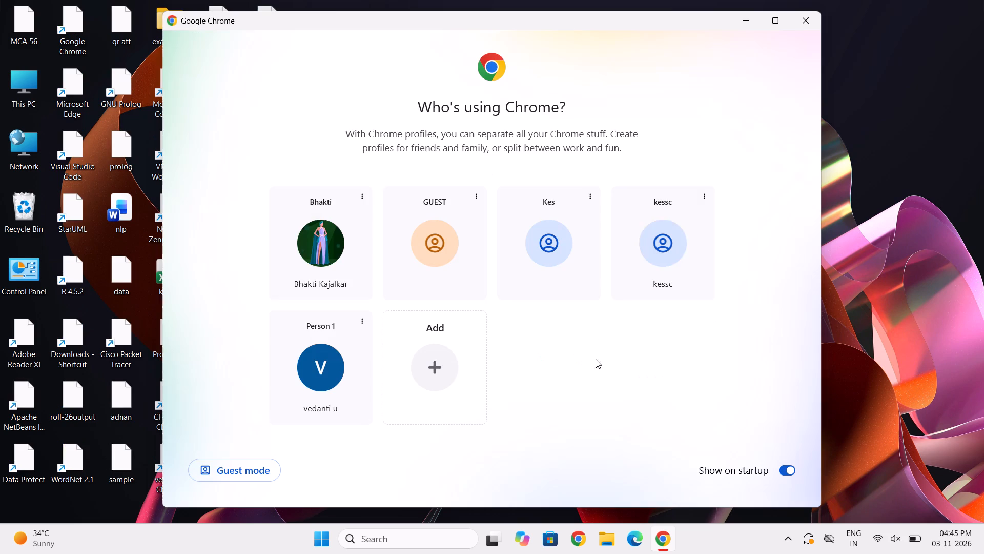
click(810, 22)
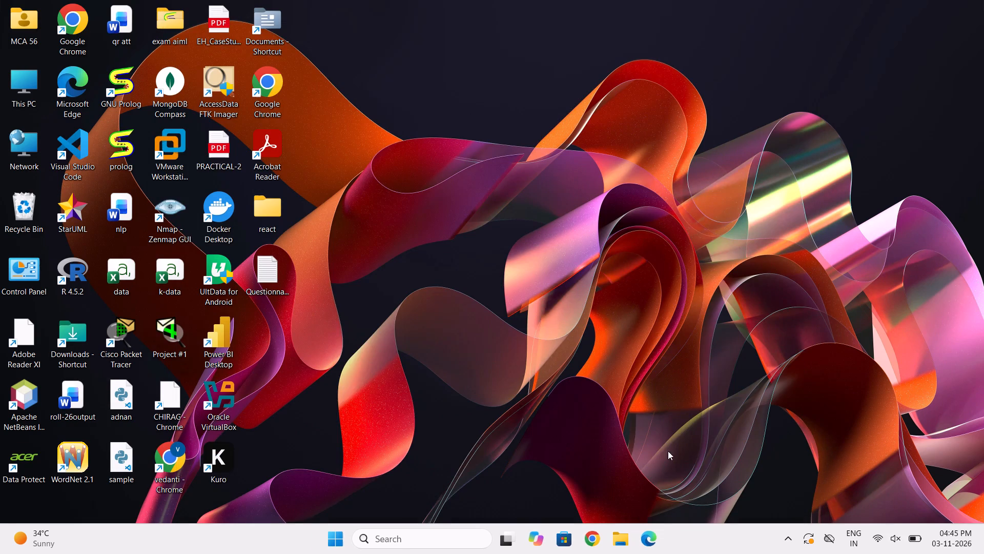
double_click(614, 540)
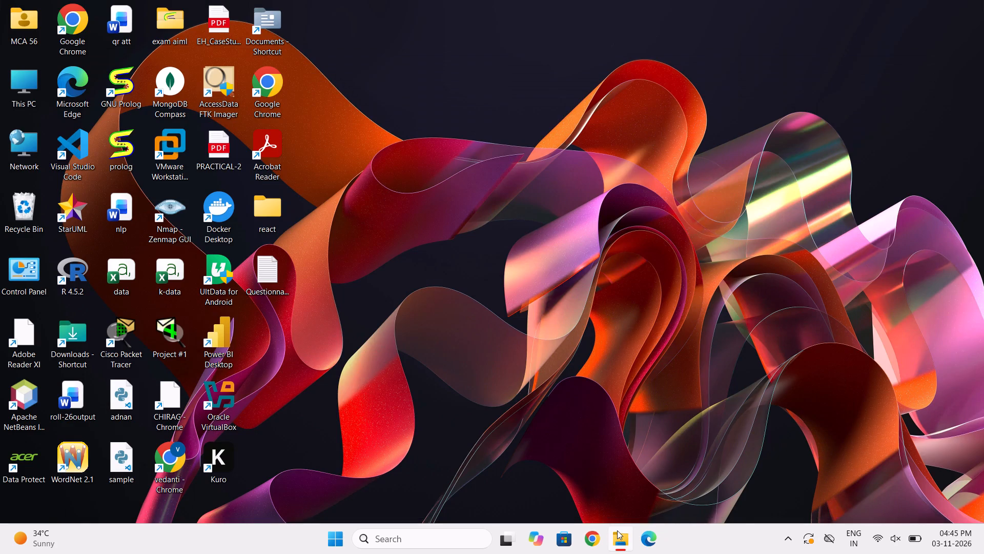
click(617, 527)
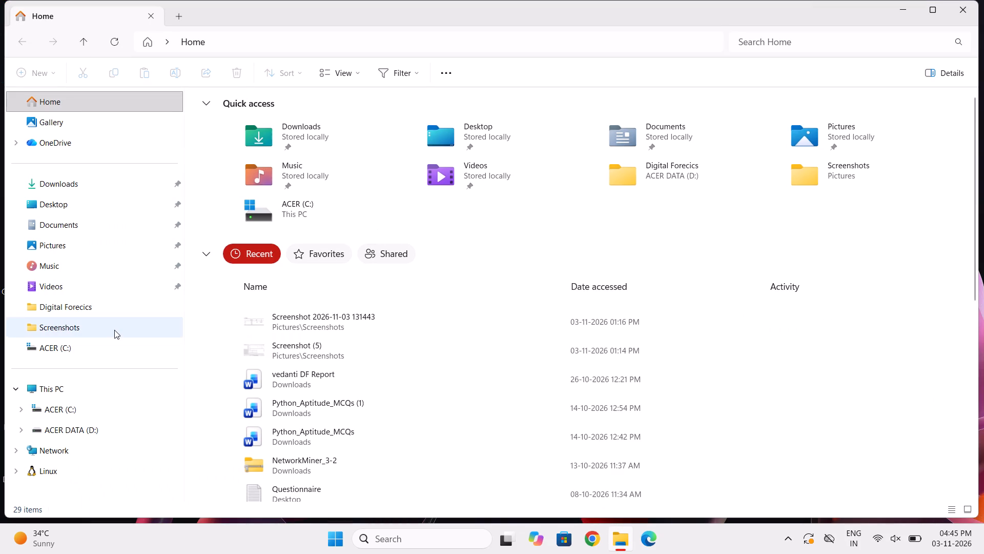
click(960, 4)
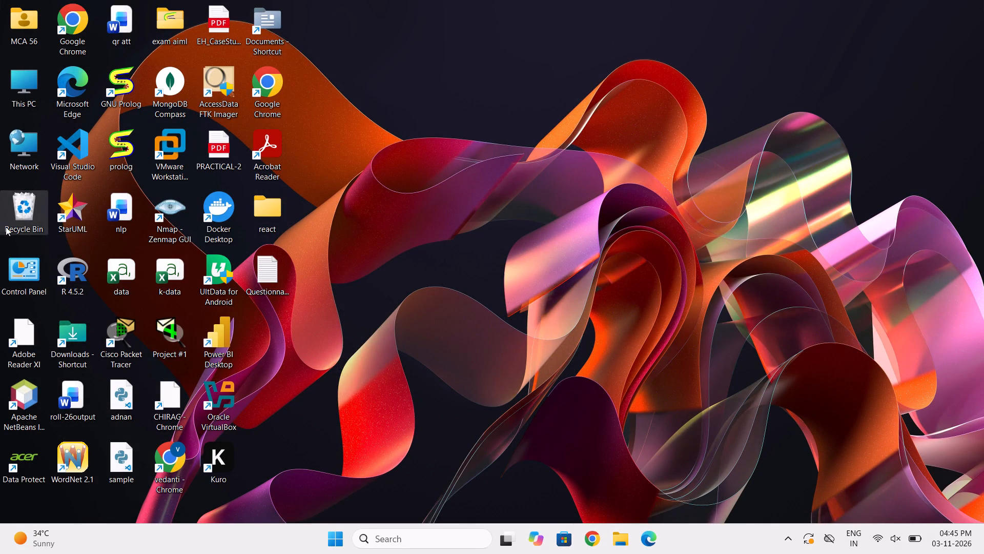
Permanently delete the Recycle Bin items from the Beyond_the_Clicks_Research_Paper Word file through RESEARCH PAPER (Responses), and close the Recycle Bin.
double_click(17, 217)
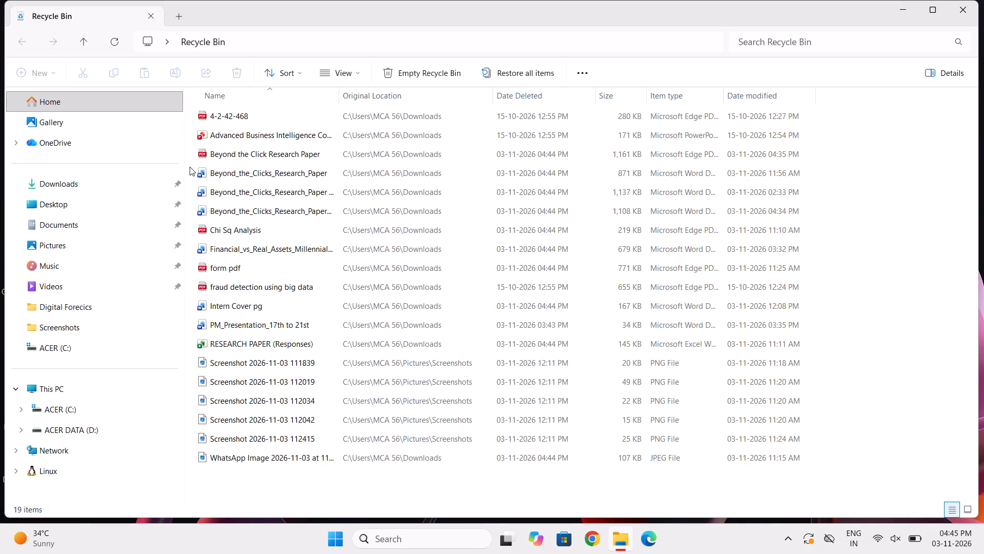
drag(189, 164, 362, 229)
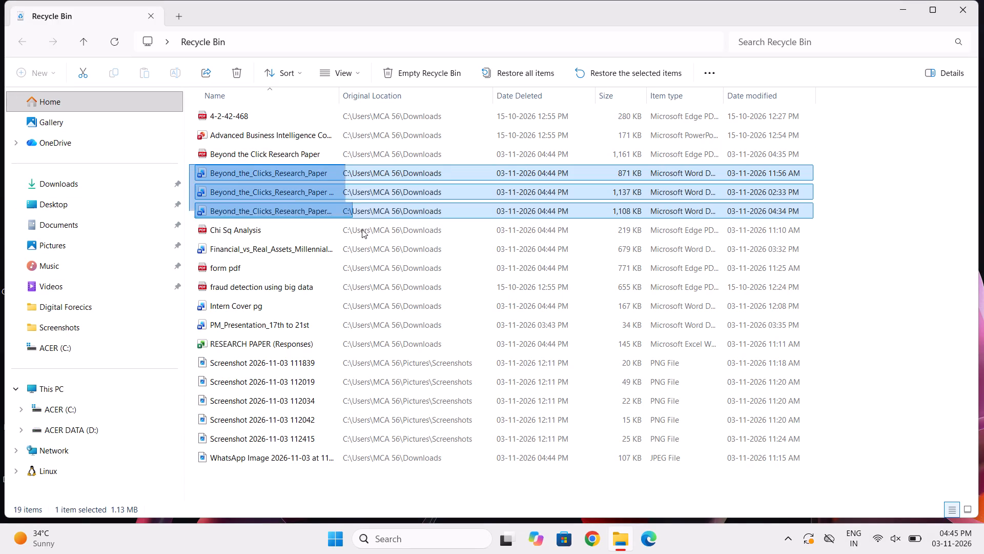
drag(362, 229, 649, 345)
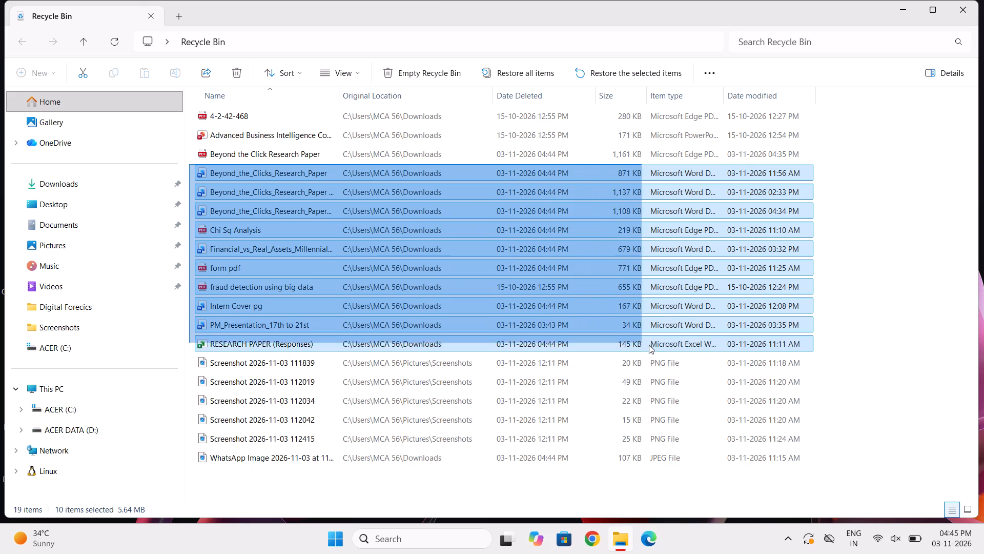
drag(649, 345, 704, 343)
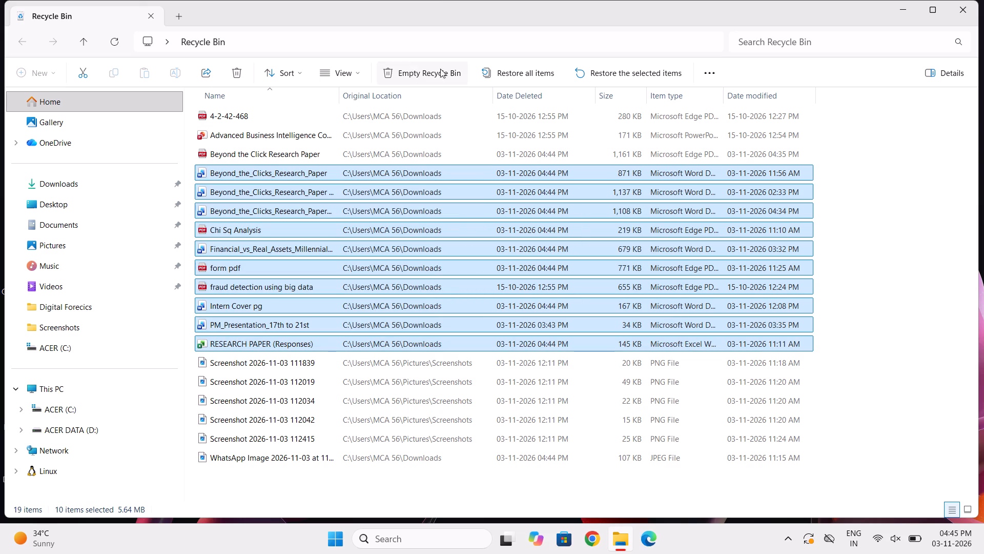
click(240, 74)
click(547, 275)
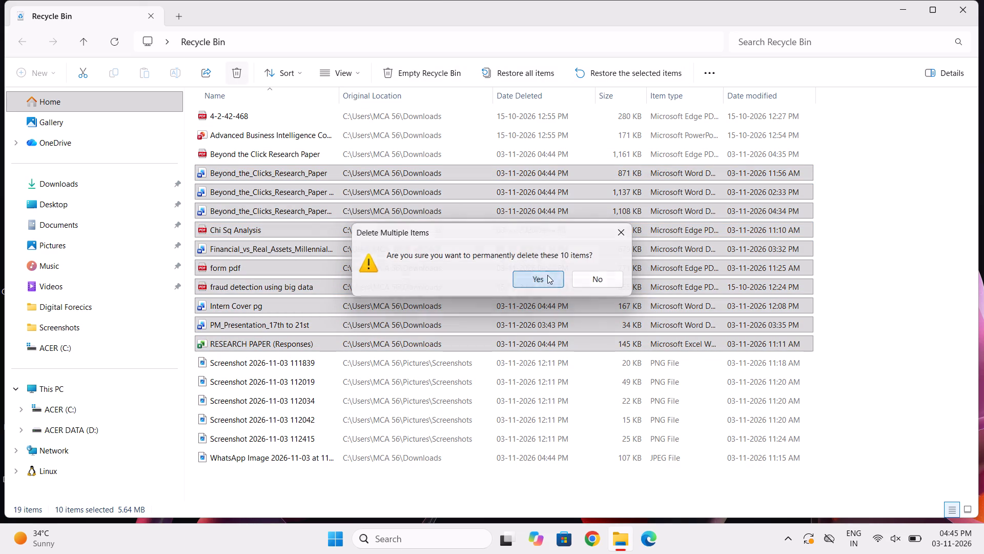
click(962, 9)
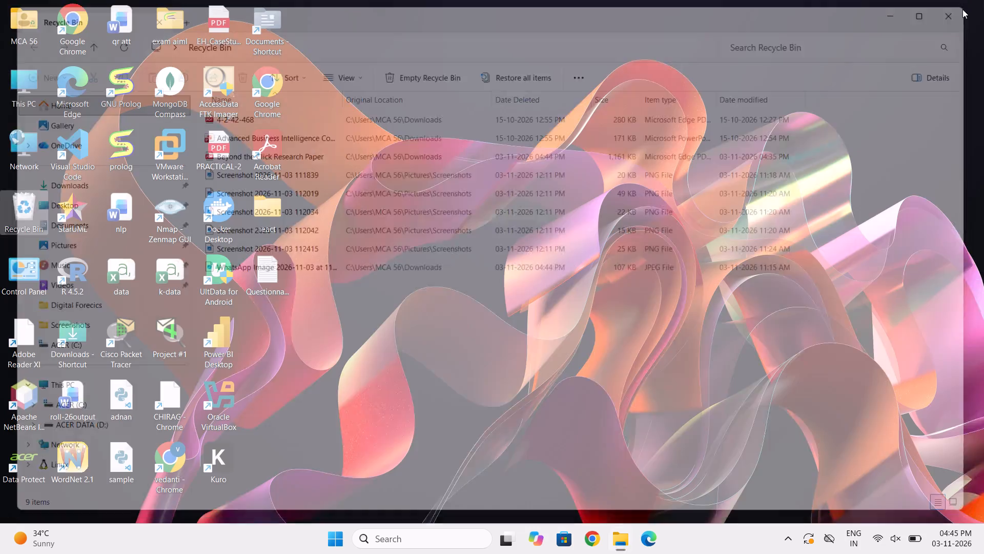
Shut down the computer without installing the pending update.
click(336, 535)
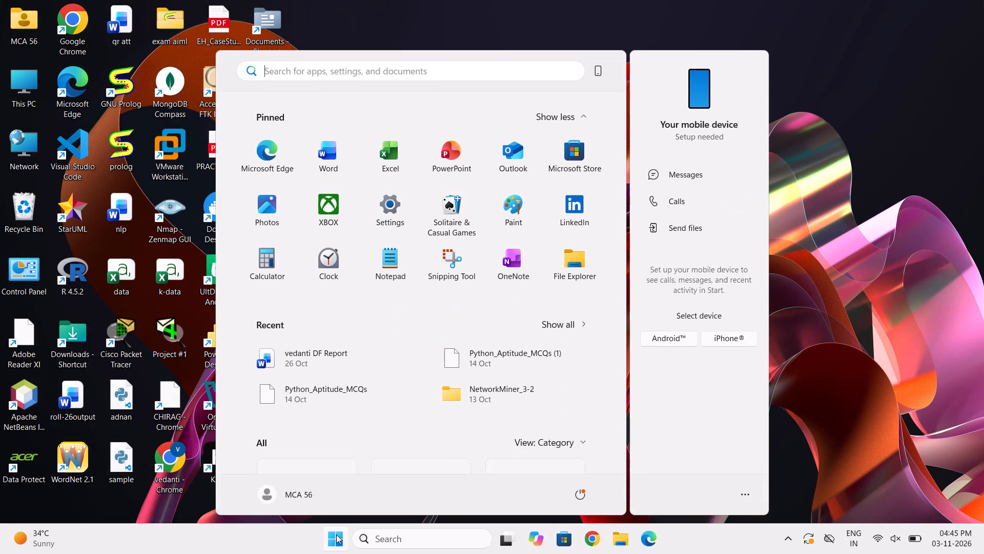
click(579, 490)
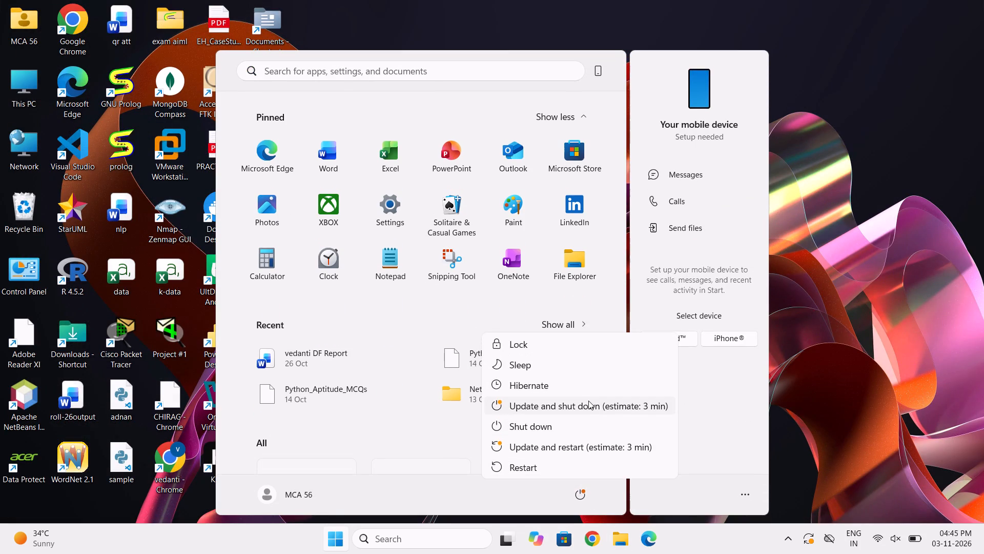
click(586, 433)
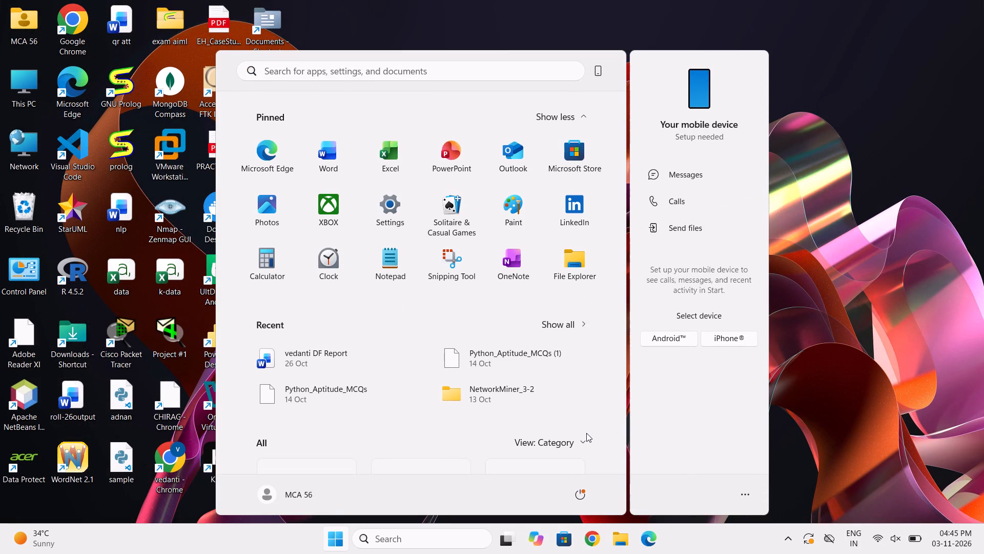